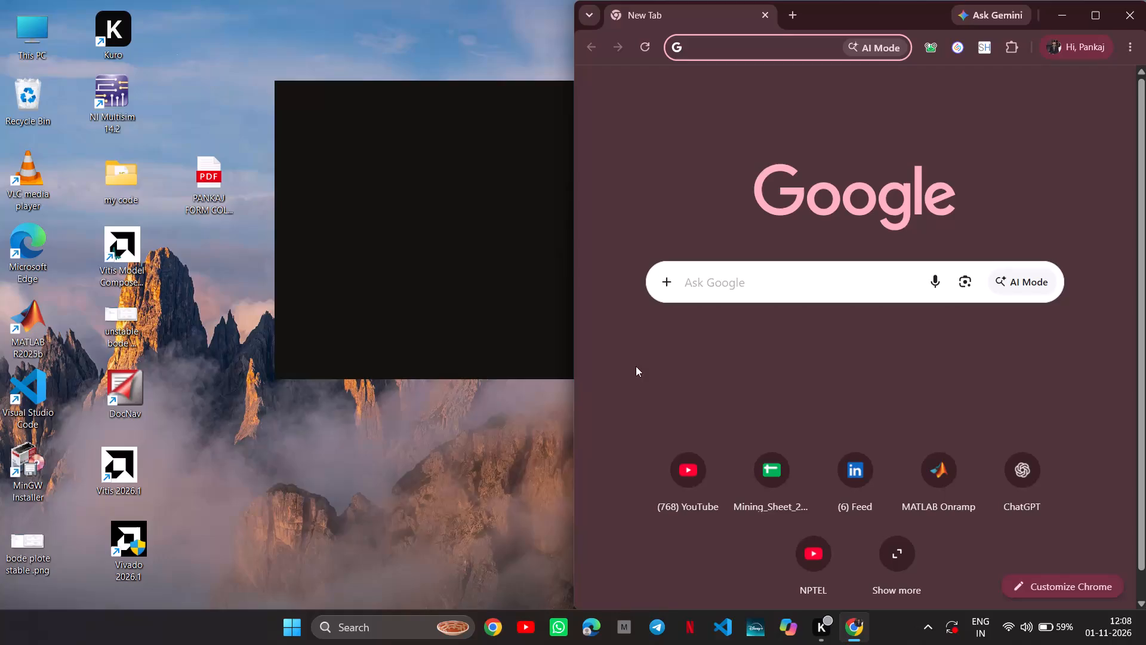
# Maximize the browser window and open the Mining_Sheet_2028 spreadsheet.
pyautogui.click(1090, 8)
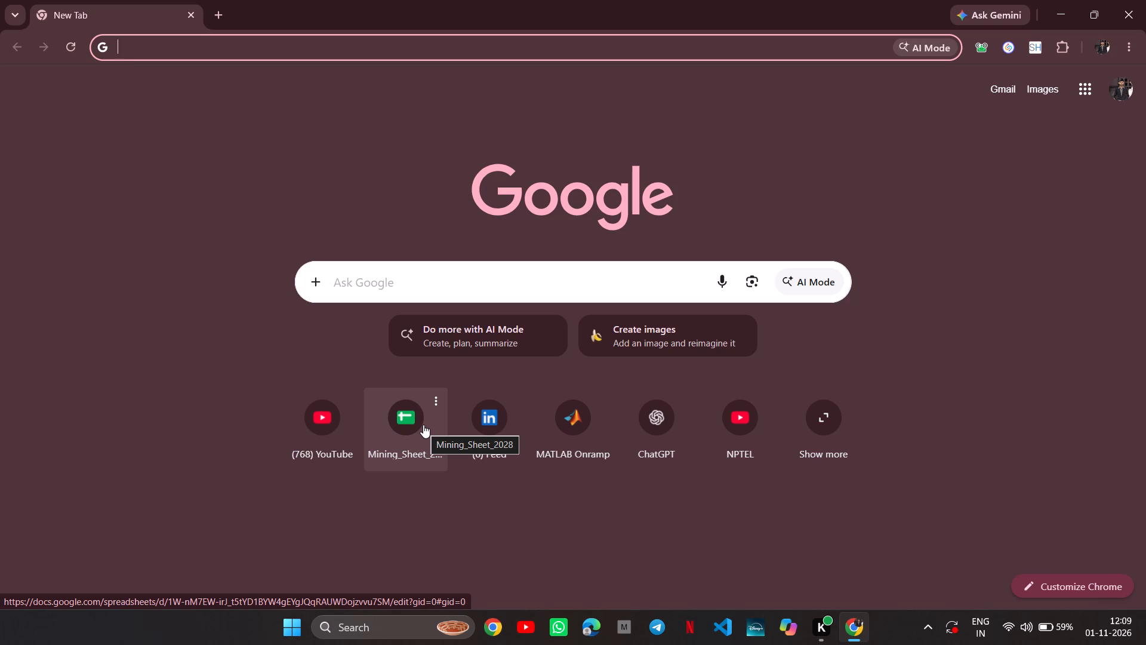
pyautogui.click(423, 425)
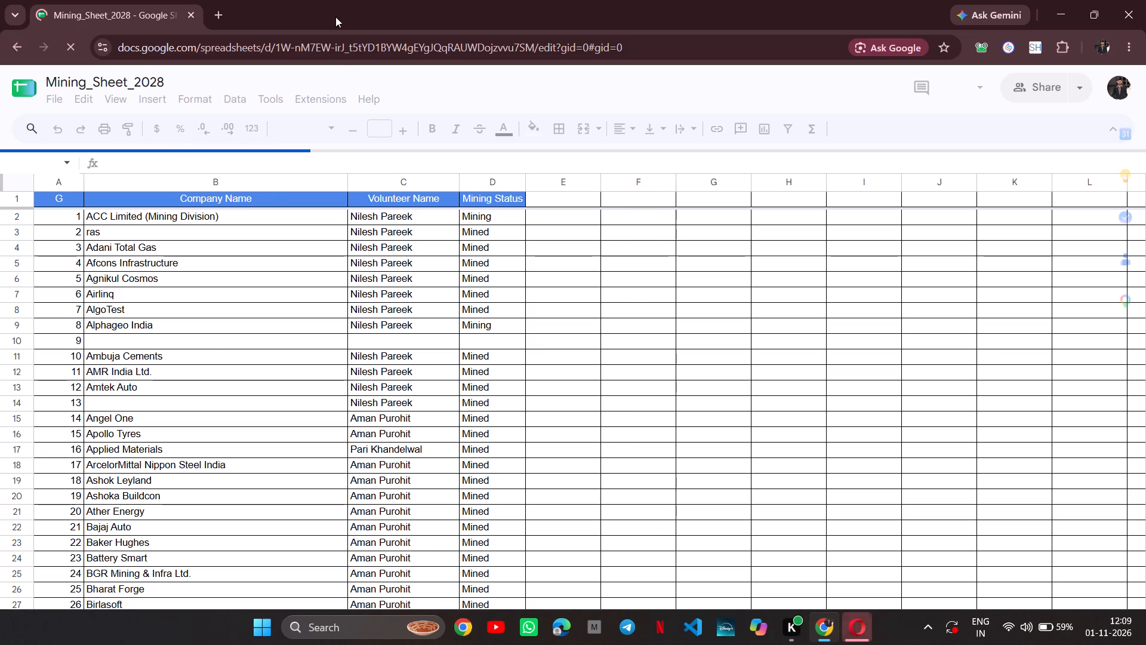
# Open the LinkedIn feed in a new browser tab alongside the spreadsheet.
pyautogui.click(216, 7)
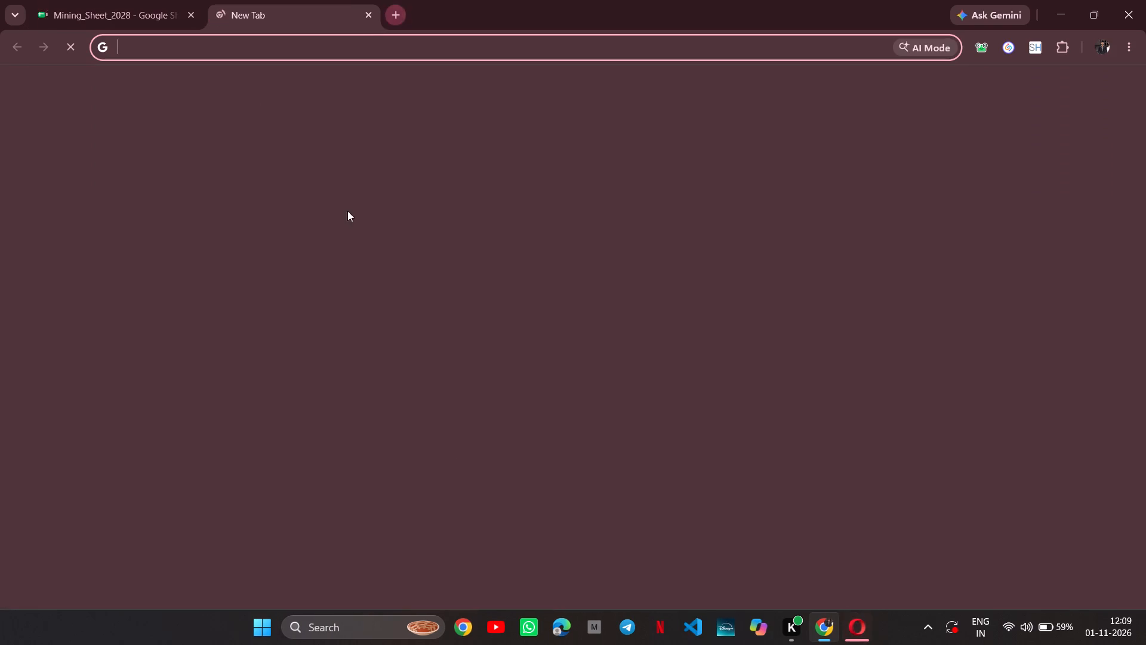
pyautogui.click(501, 441)
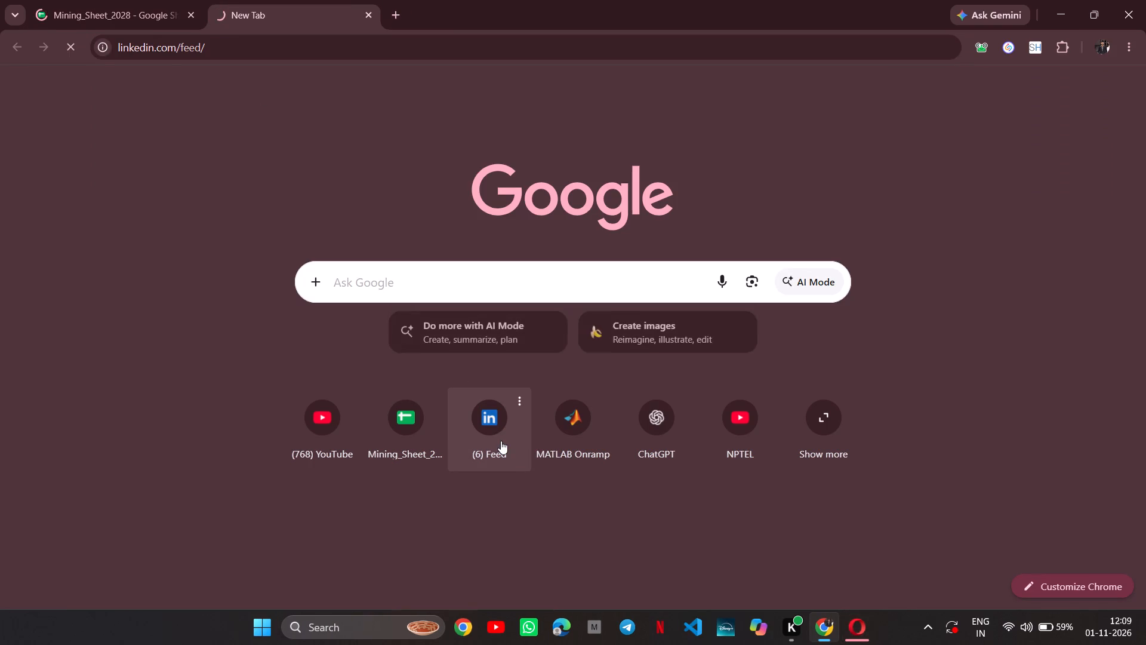
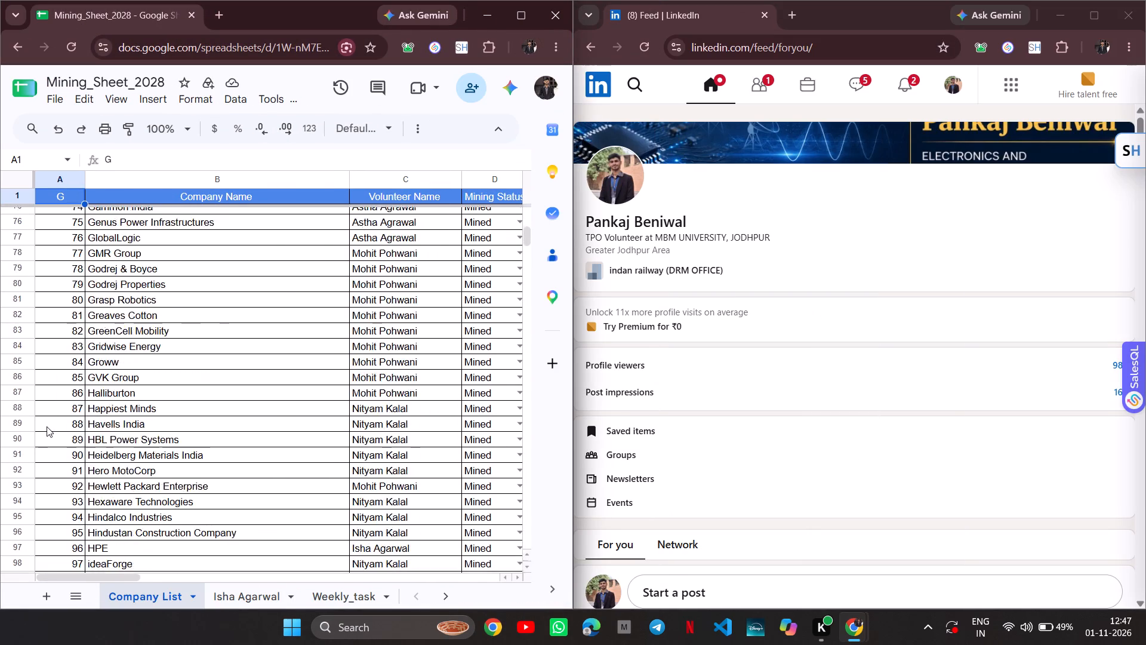
# Examine the Company List sheet for the companies assigned to the account owner and their mining status.
pyautogui.scroll(-7, 47, 426)
pyautogui.scroll(-15, 156, 425)
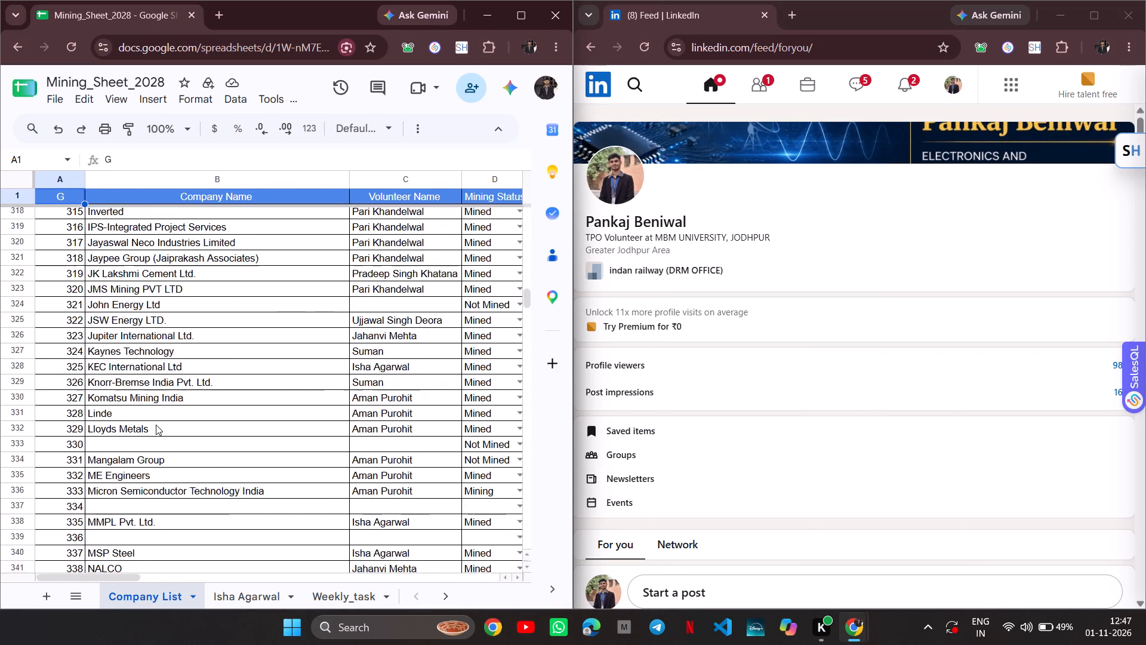
pyautogui.scroll(-11, 156, 425)
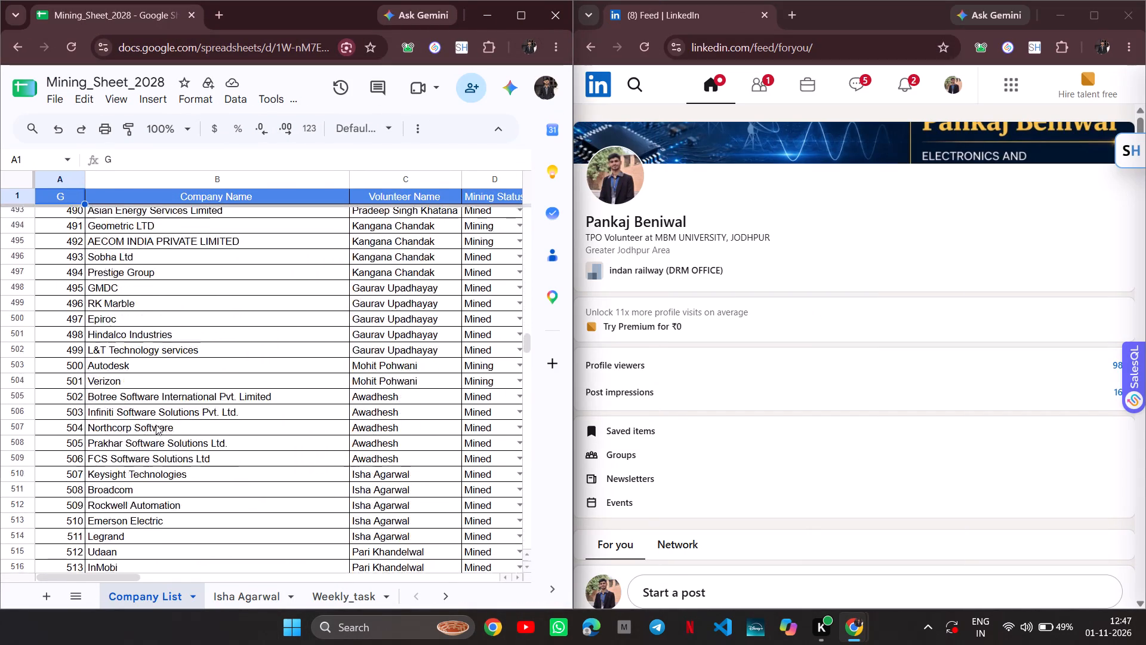
pyautogui.scroll(-20, 156, 425)
pyautogui.scroll(-10, 156, 425)
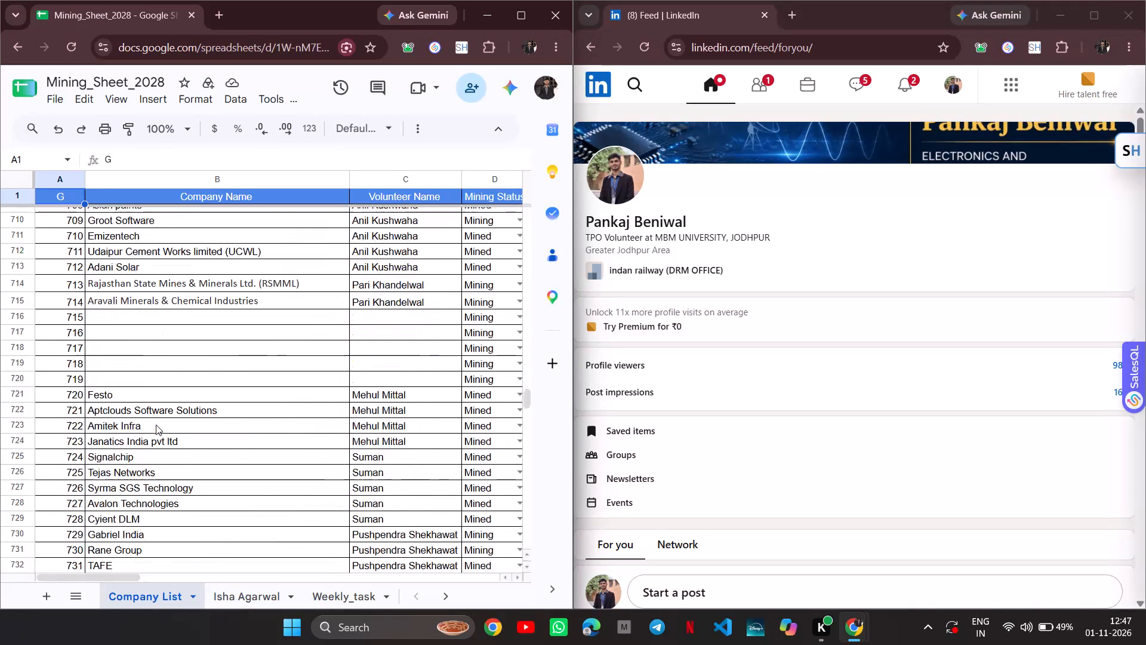
pyautogui.scroll(-20, 156, 425)
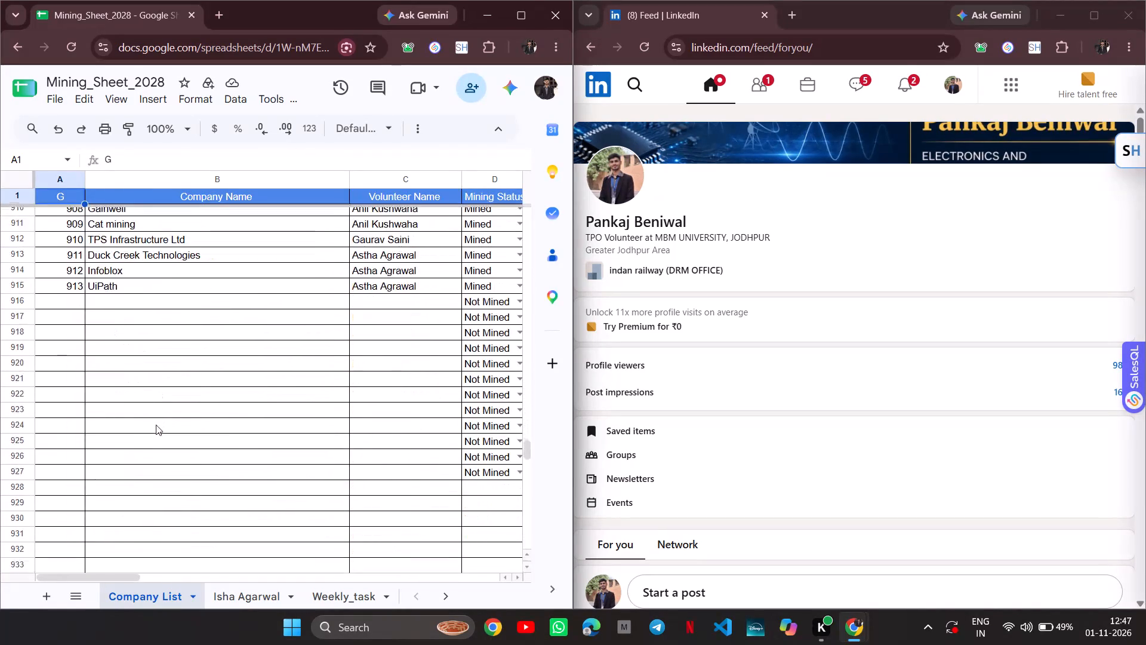
pyautogui.scroll(9, 156, 425)
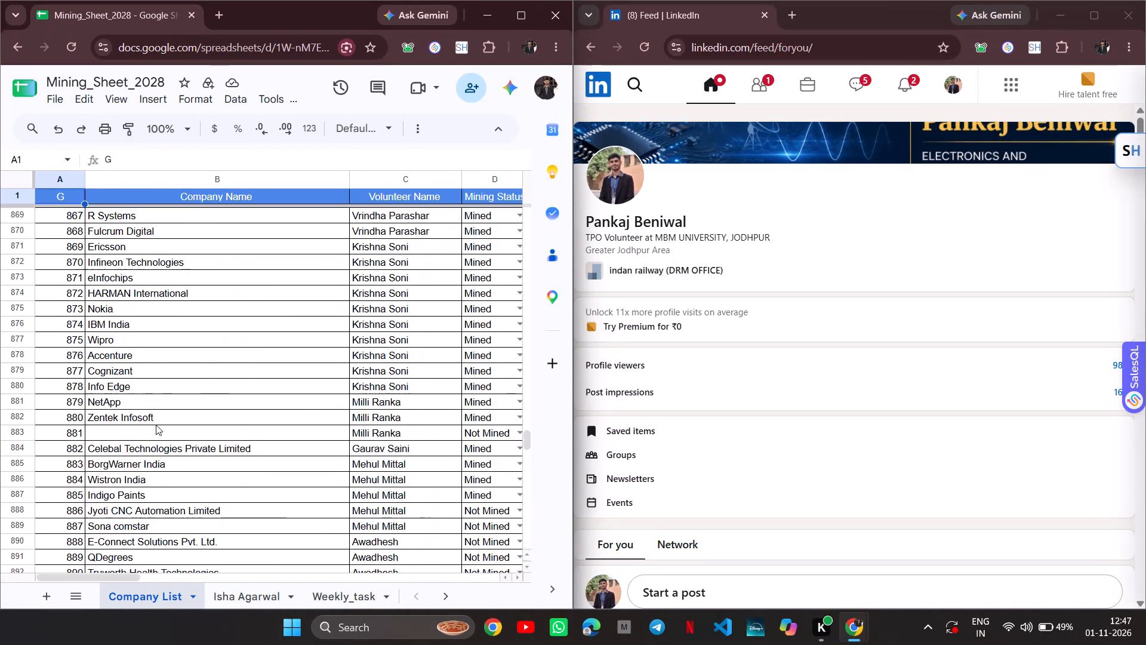
pyautogui.scroll(2, 156, 425)
pyautogui.scroll(-1, 156, 425)
pyautogui.scroll(1, 156, 425)
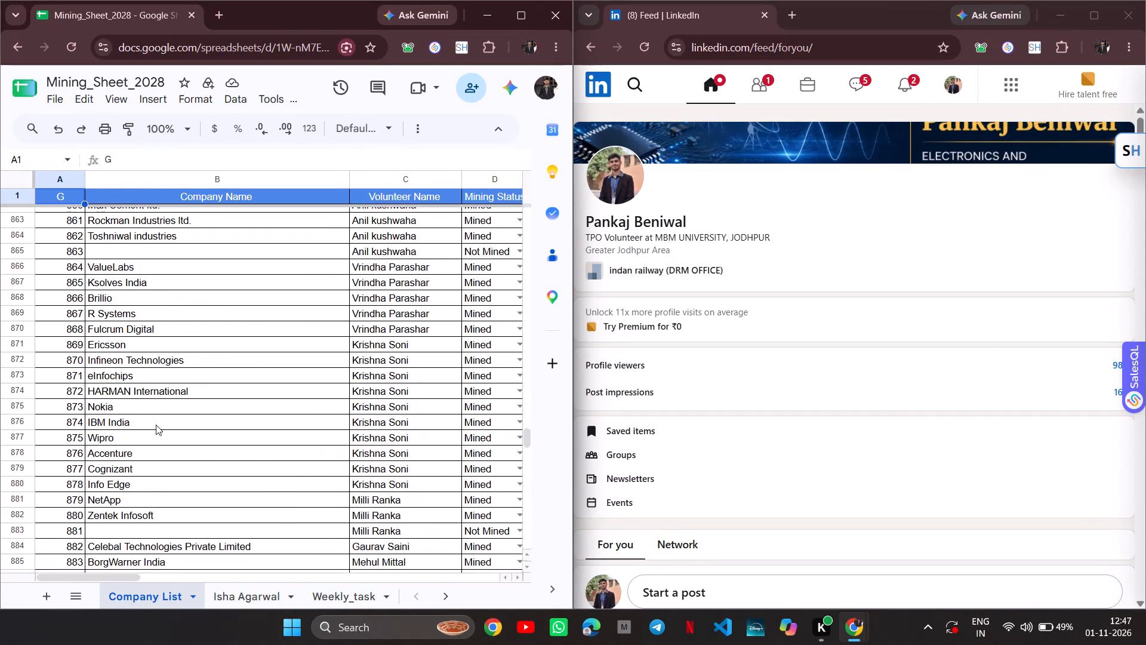
pyautogui.scroll(7, 156, 425)
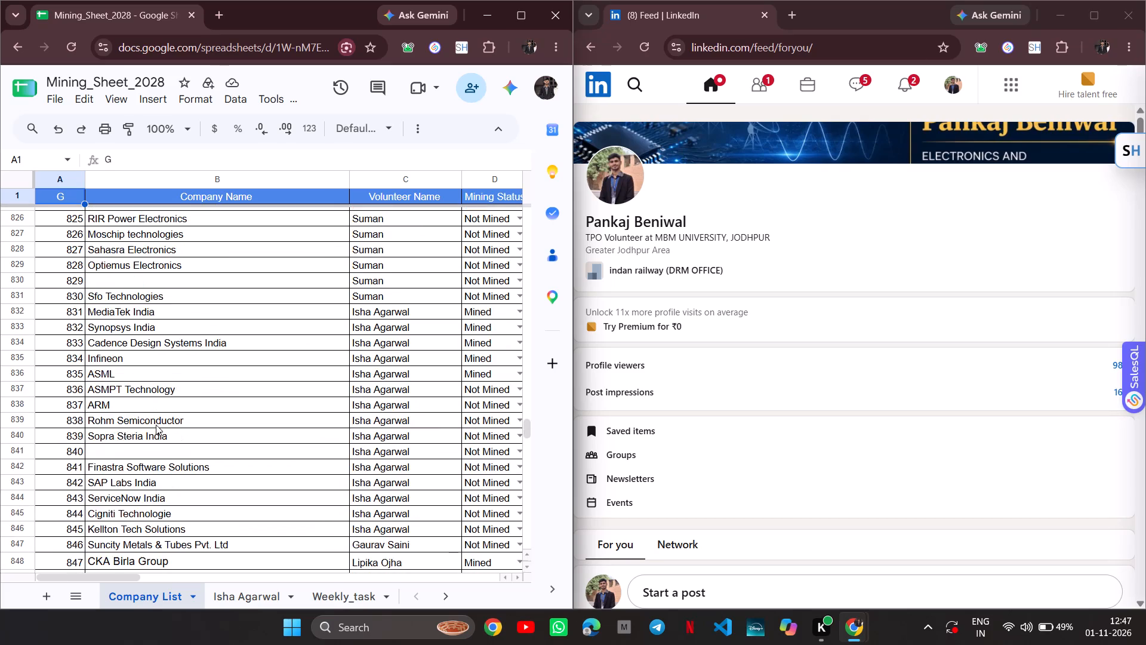
pyautogui.scroll(3, 156, 425)
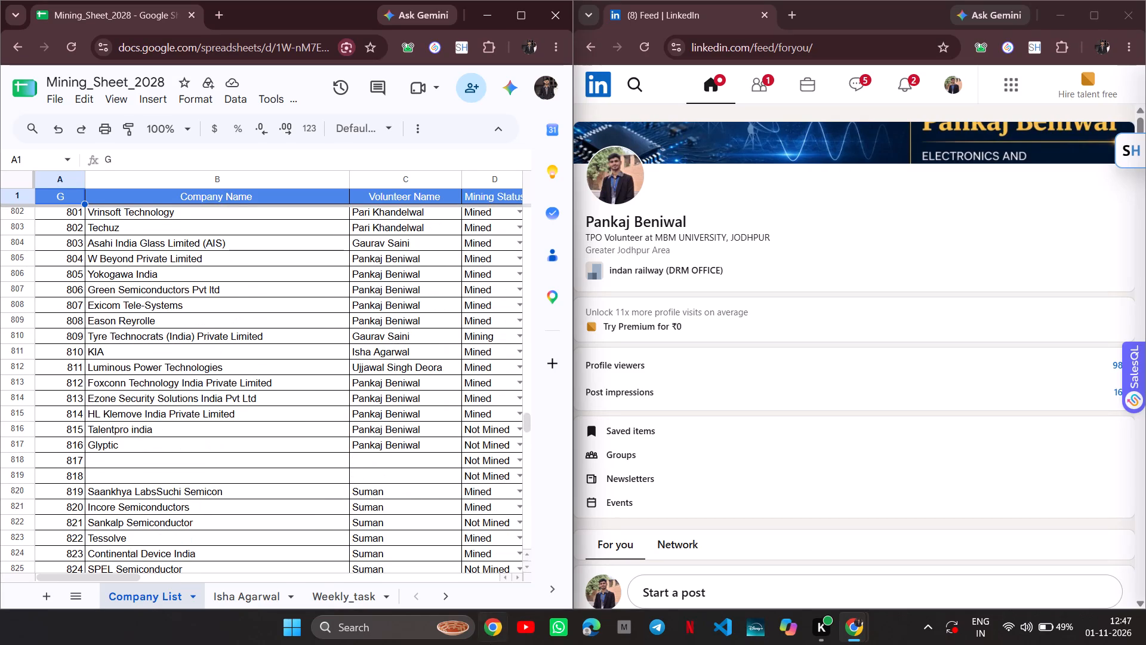
pyautogui.hscroll(-1, 413, 499)
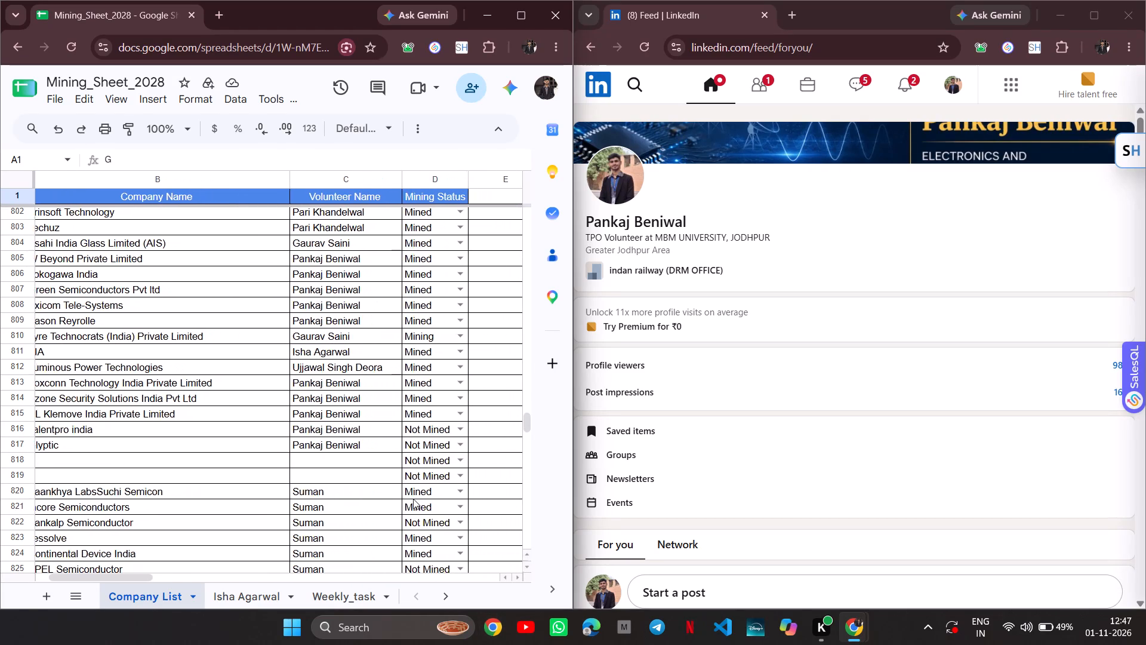
# Open the account owner's own volunteer sheet in the Mining_Sheet_2028 workbook.
pyautogui.hscroll(-1, 413, 499)
pyautogui.hscroll(-1, 339, 593)
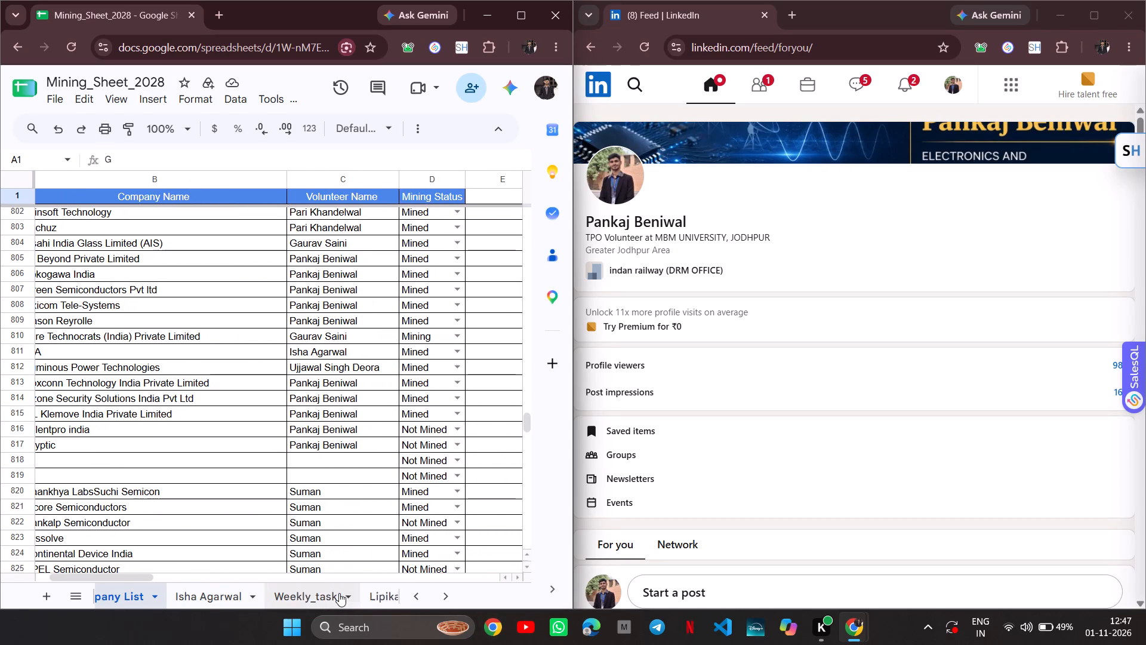
pyautogui.hscroll(-4, 339, 593)
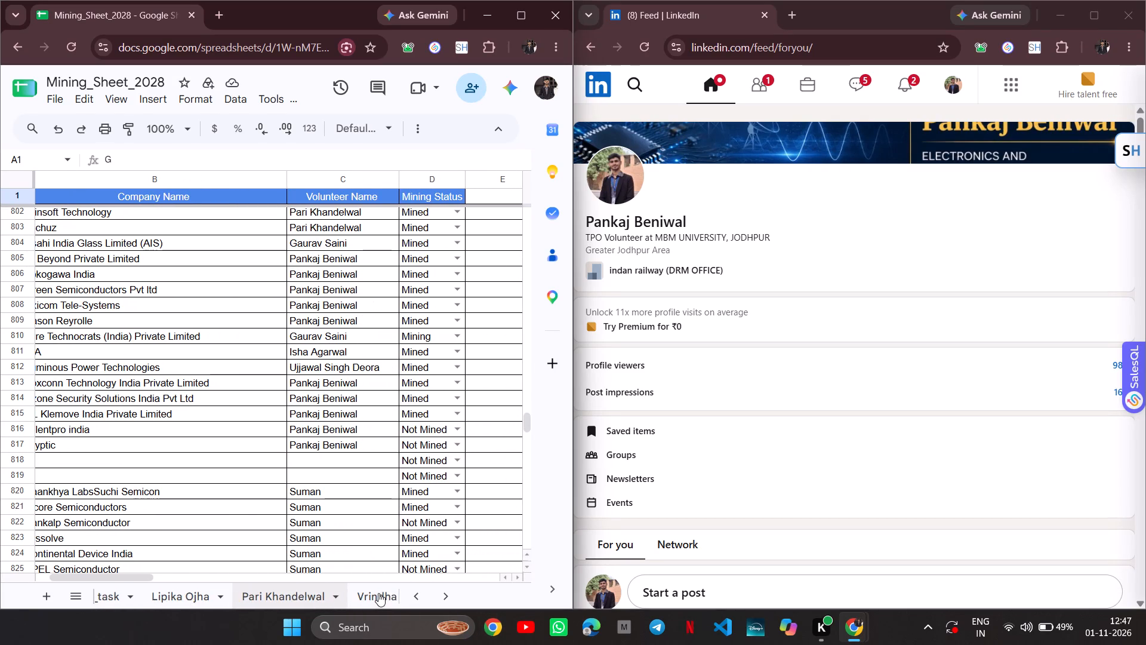
pyautogui.hscroll(-4, 378, 593)
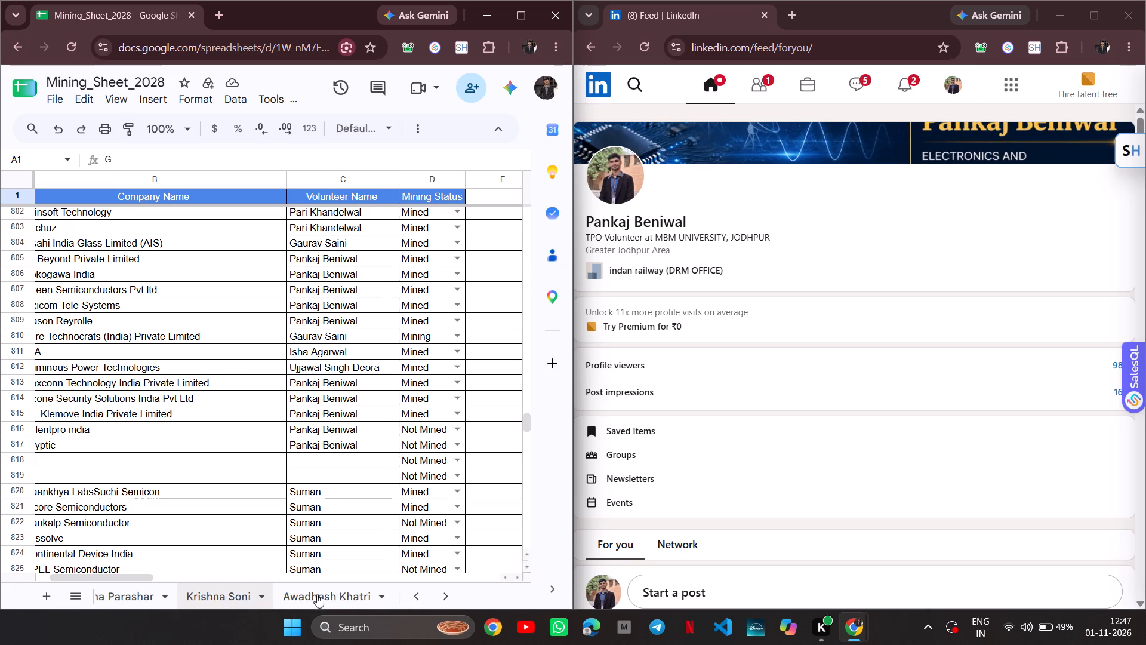
pyautogui.hscroll(-2, 328, 596)
pyautogui.click(328, 596)
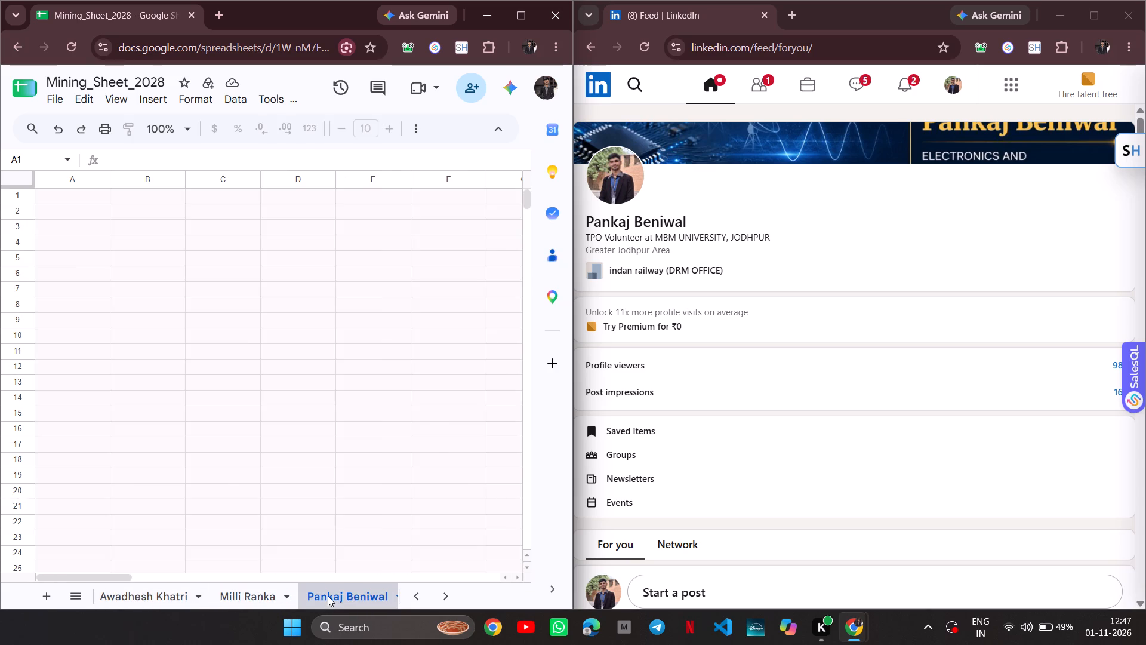
# Examine the volunteer sheet's entries down to the Talentpro india rows and their contact name and profile link columns.
pyautogui.scroll(-20, 237, 389)
pyautogui.scroll(-5, 237, 389)
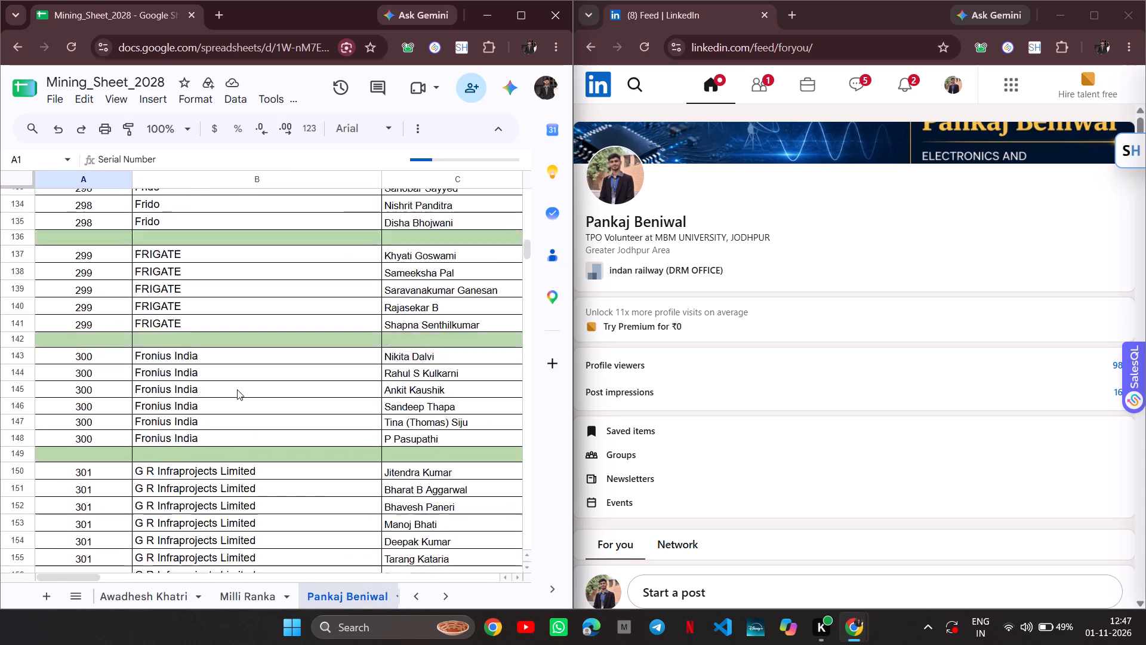
pyautogui.scroll(-14, 237, 389)
pyautogui.scroll(6, 237, 389)
pyautogui.scroll(-8, 237, 389)
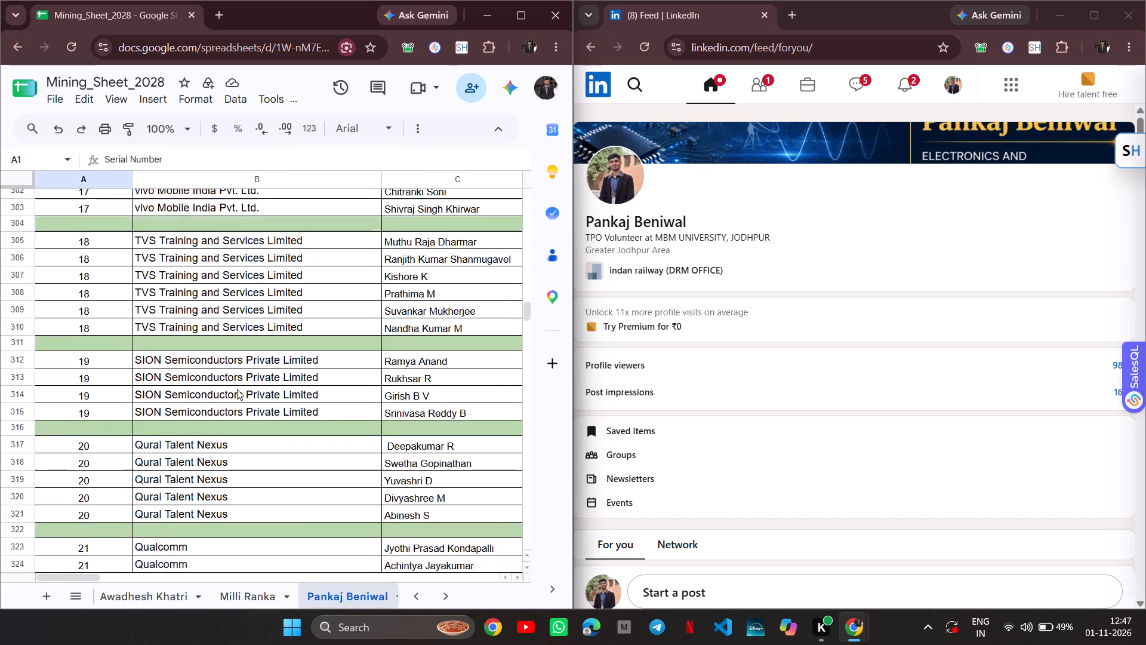
pyautogui.scroll(-13, 237, 389)
pyautogui.scroll(1, 237, 389)
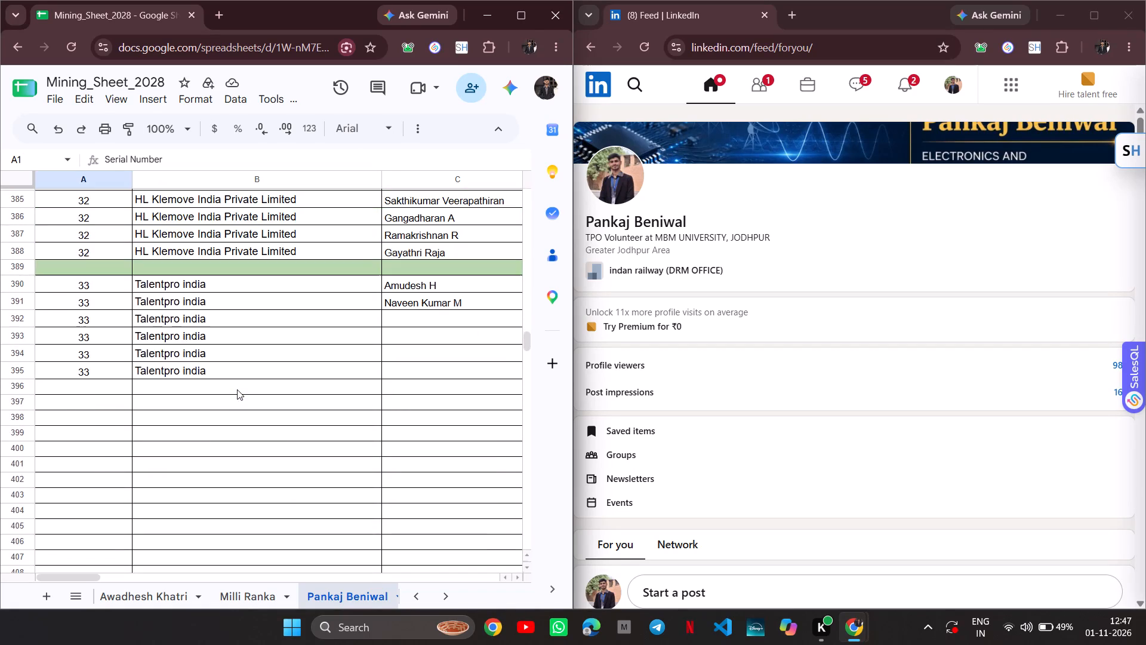
pyautogui.hscroll(-3, 421, 331)
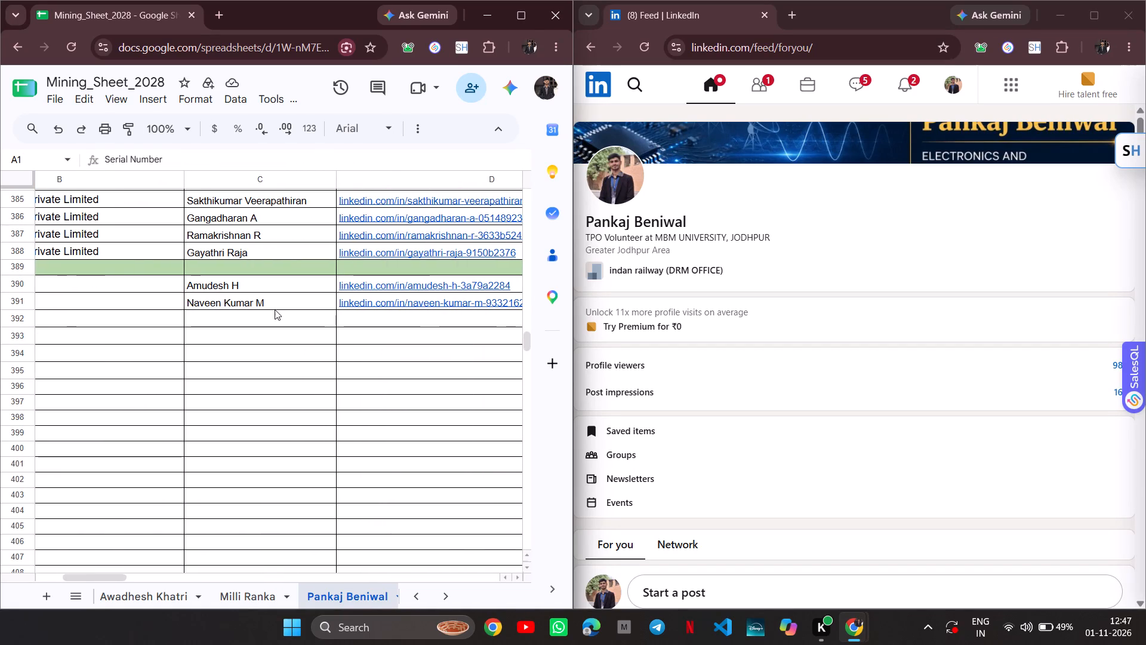
# Find TalentPro India on LinkedIn from the recent searches and open its company page's People section.
pyautogui.click(642, 85)
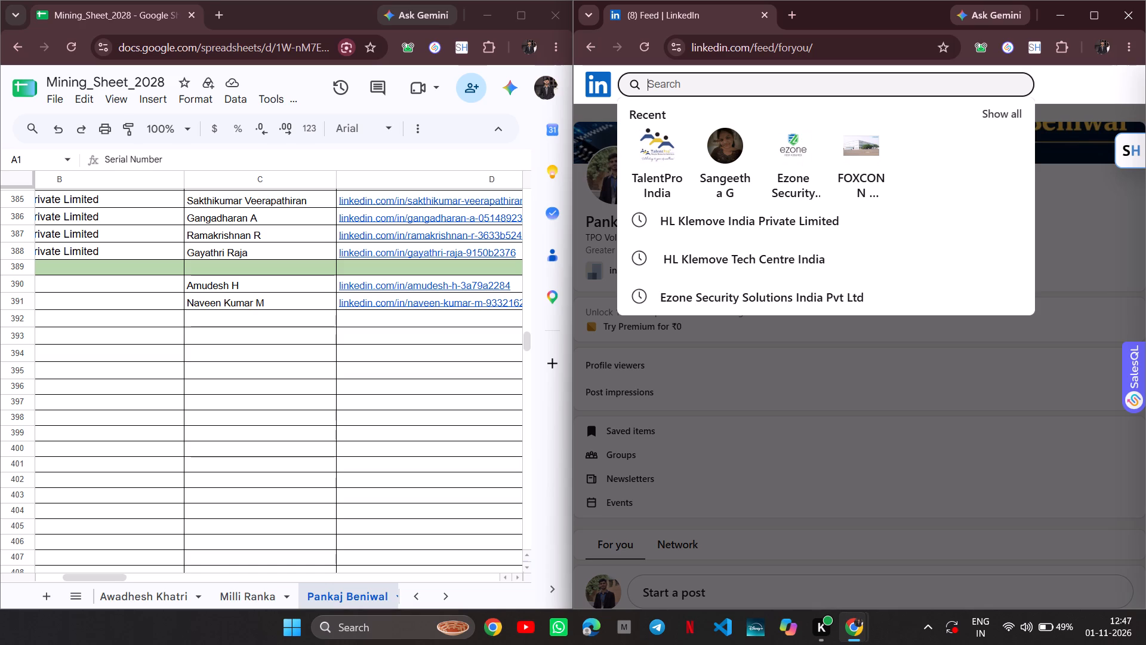
pyautogui.click(660, 164)
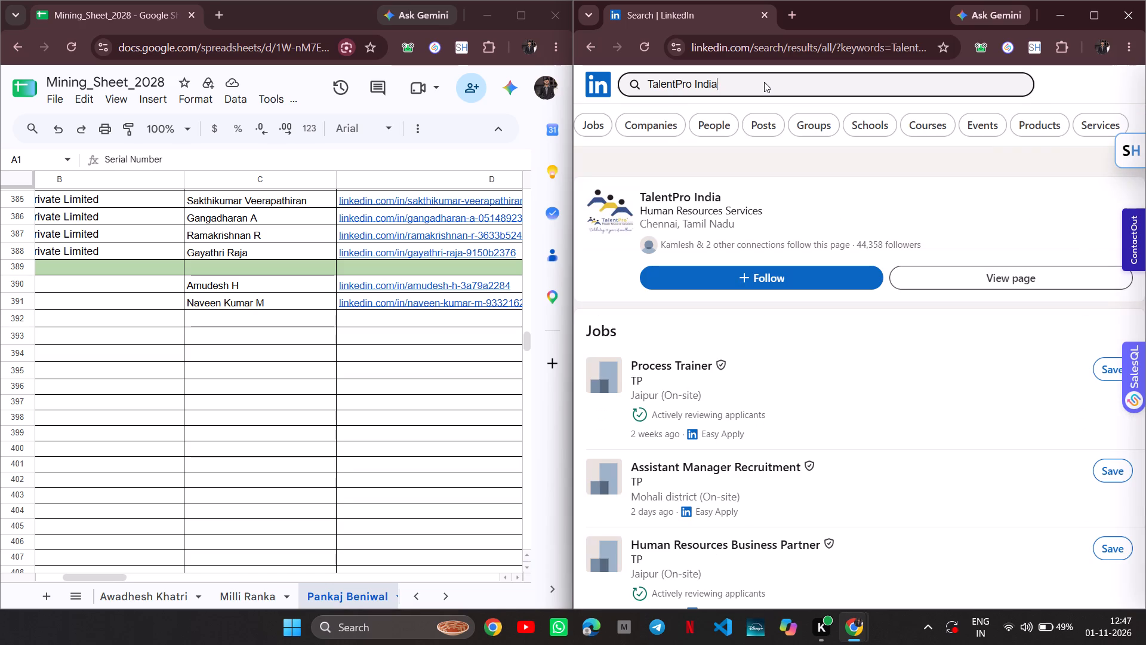
pyautogui.click(700, 188)
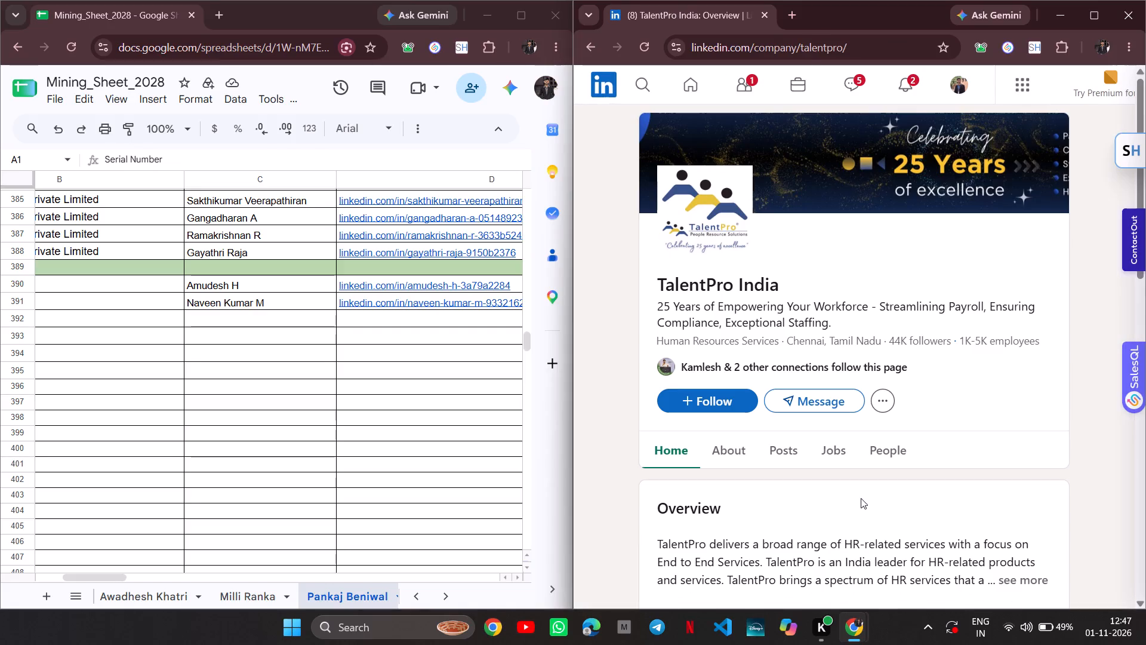
pyautogui.click(861, 452)
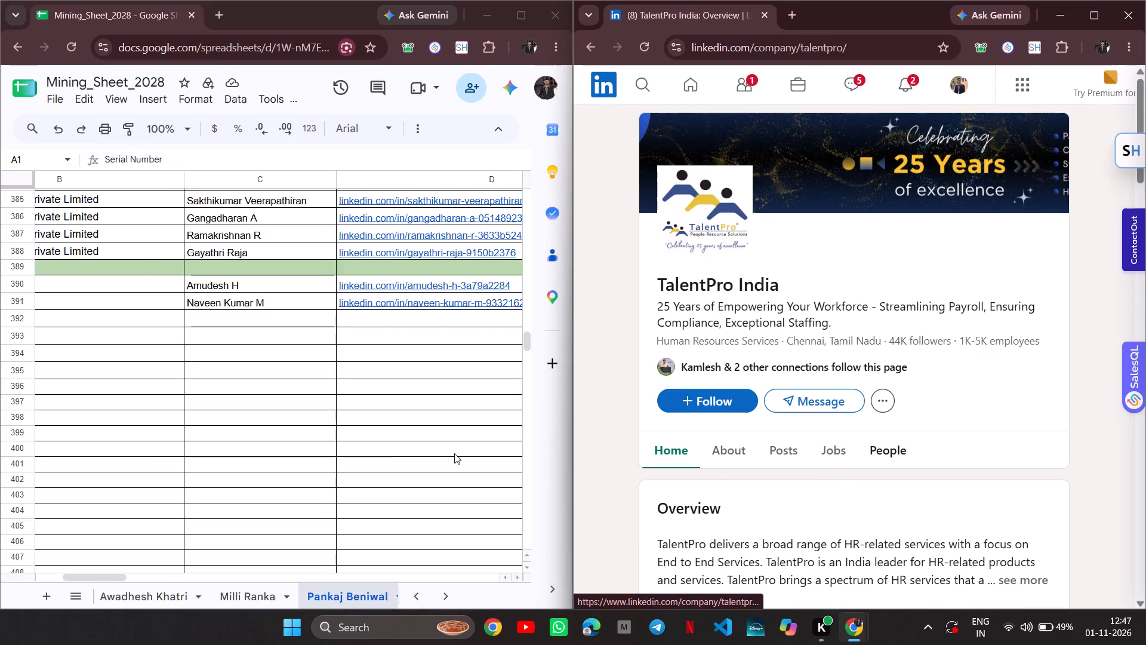
# Filter TalentPro India's associated members by the keyword HR.
pyautogui.hscroll(-10, 454, 453)
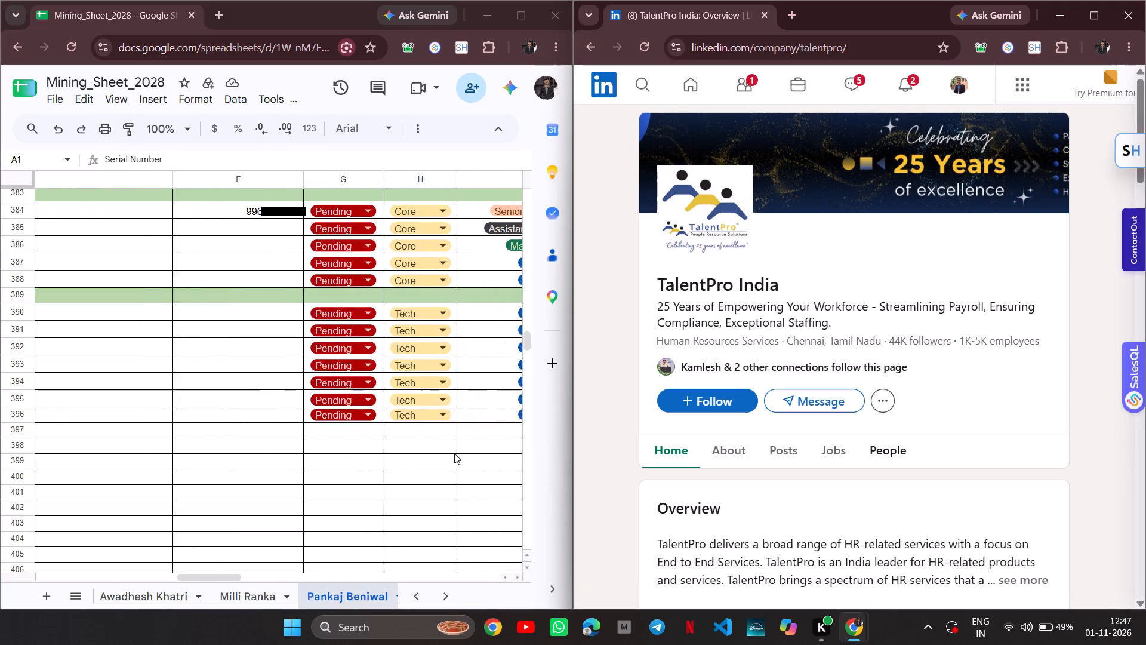
pyautogui.hscroll(-2, 454, 453)
pyautogui.hscroll(6, 454, 453)
pyautogui.hscroll(-2, 454, 453)
pyautogui.scroll(-1, 454, 453)
pyautogui.scroll(-1, 751, 603)
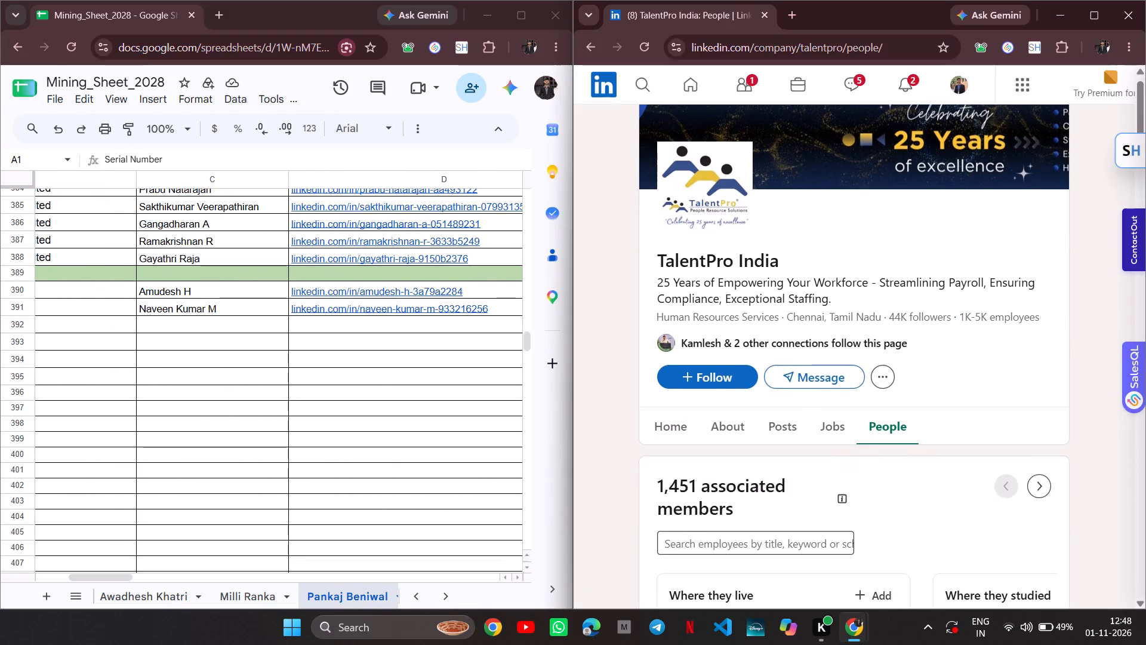
pyautogui.scroll(-1, 751, 603)
pyautogui.click(747, 411)
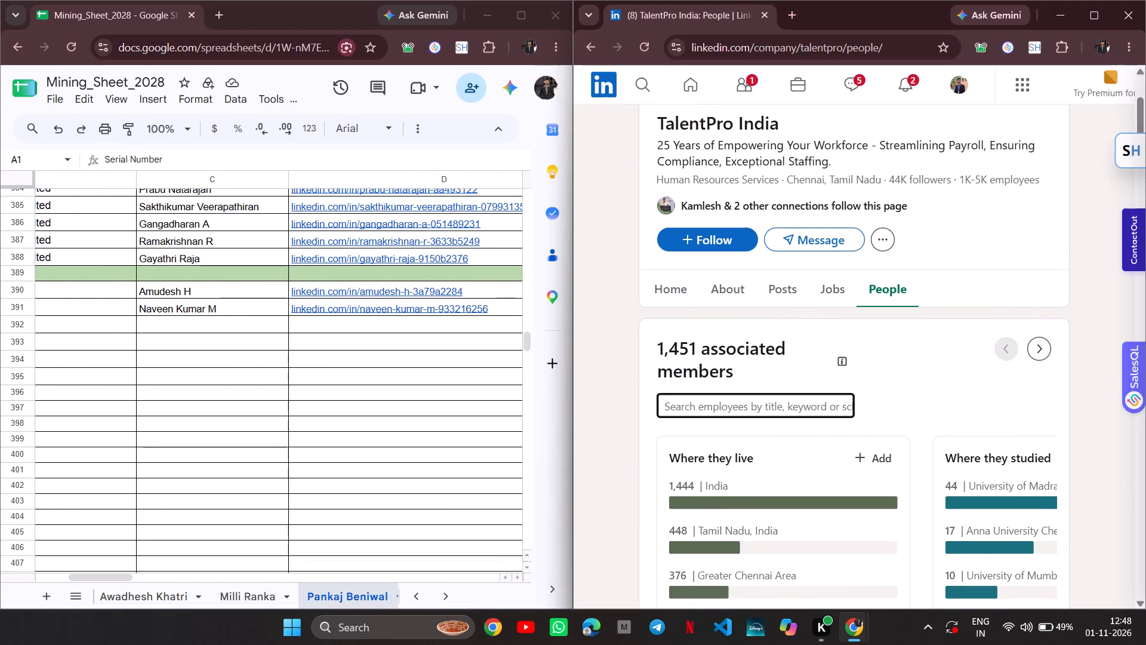
pyautogui.write('HR')
pyautogui.press('Return')
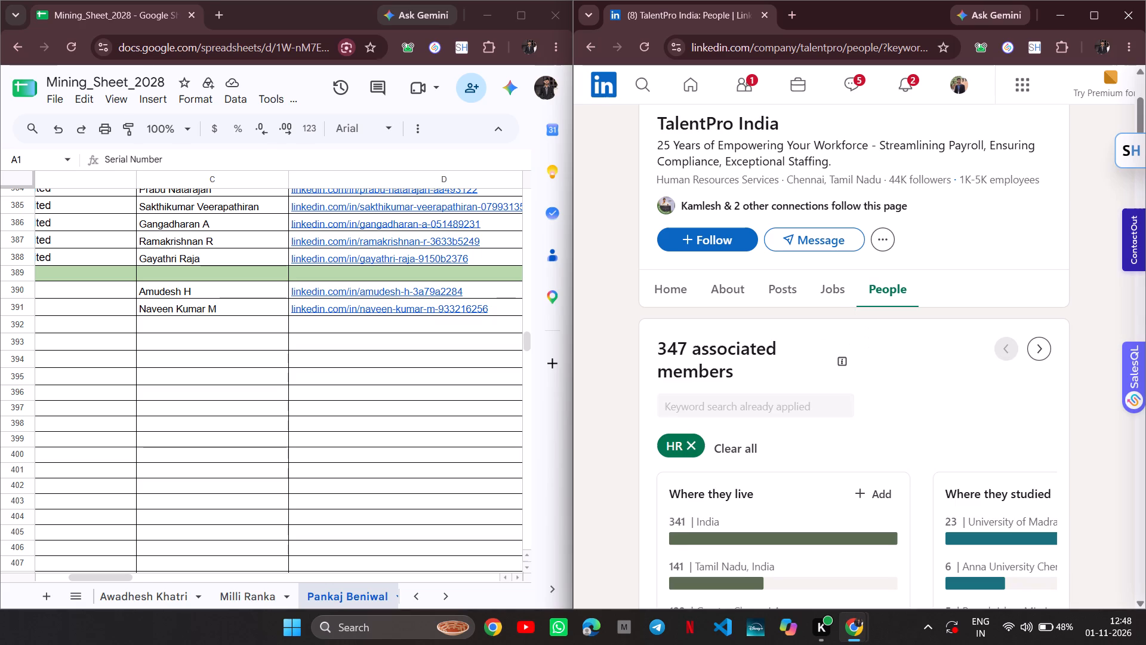
# Open the LinkedIn profile of the TalentPro India HR Executive already recorded in row 391 of the sheet.
pyautogui.scroll(-3, 727, 435)
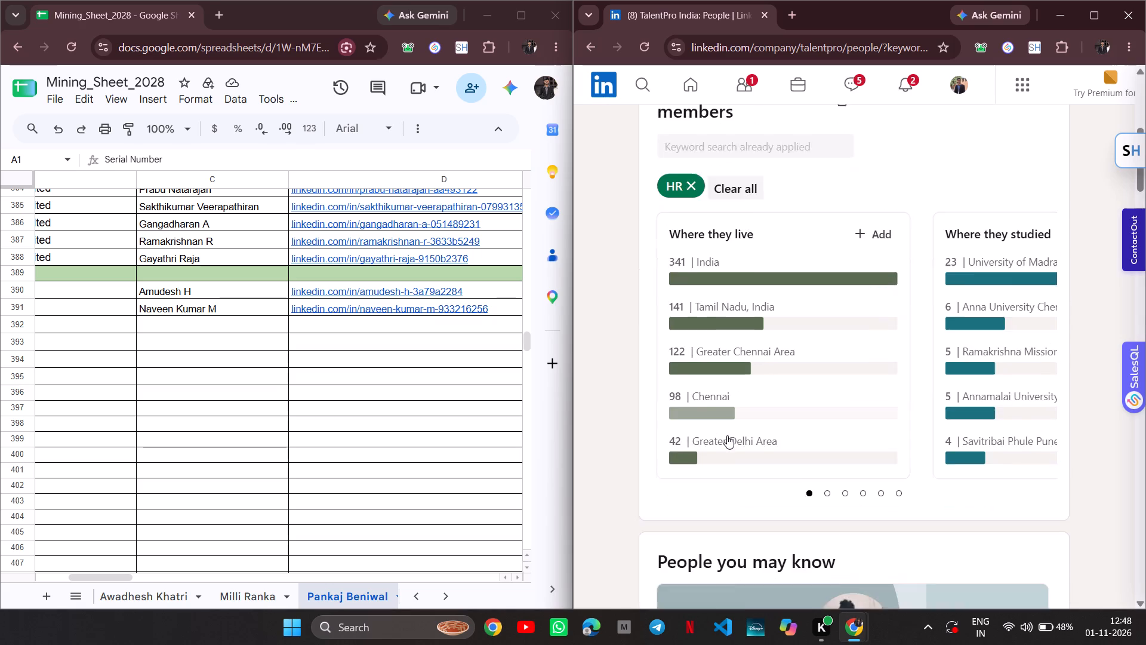
pyautogui.scroll(-8, 727, 435)
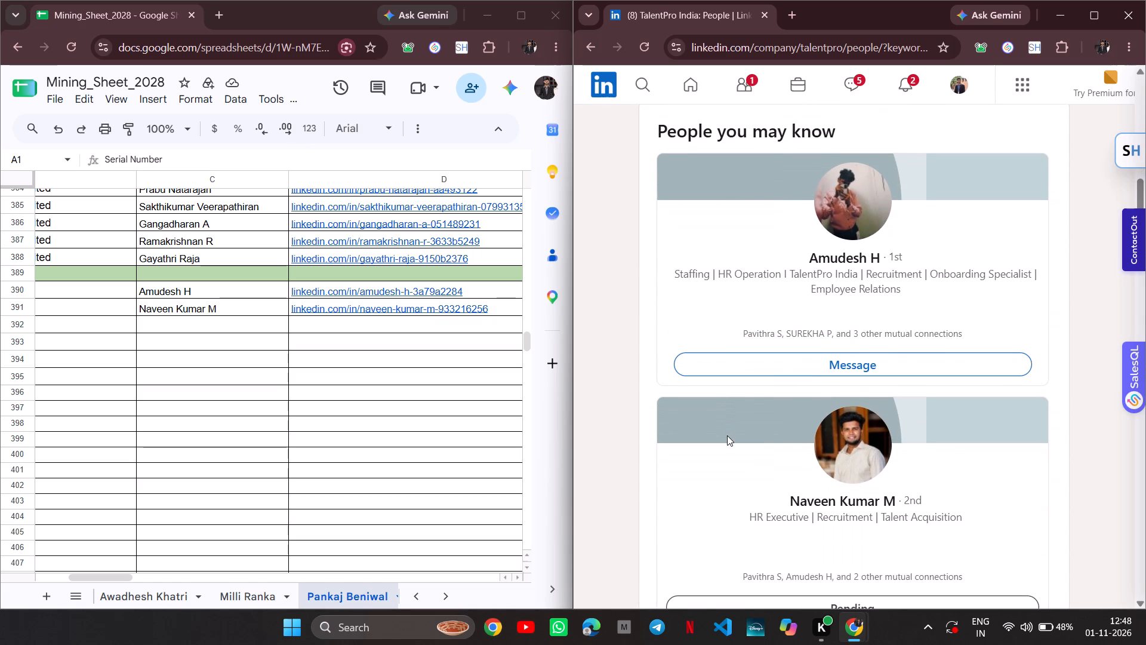
pyautogui.scroll(-1, 800, 542)
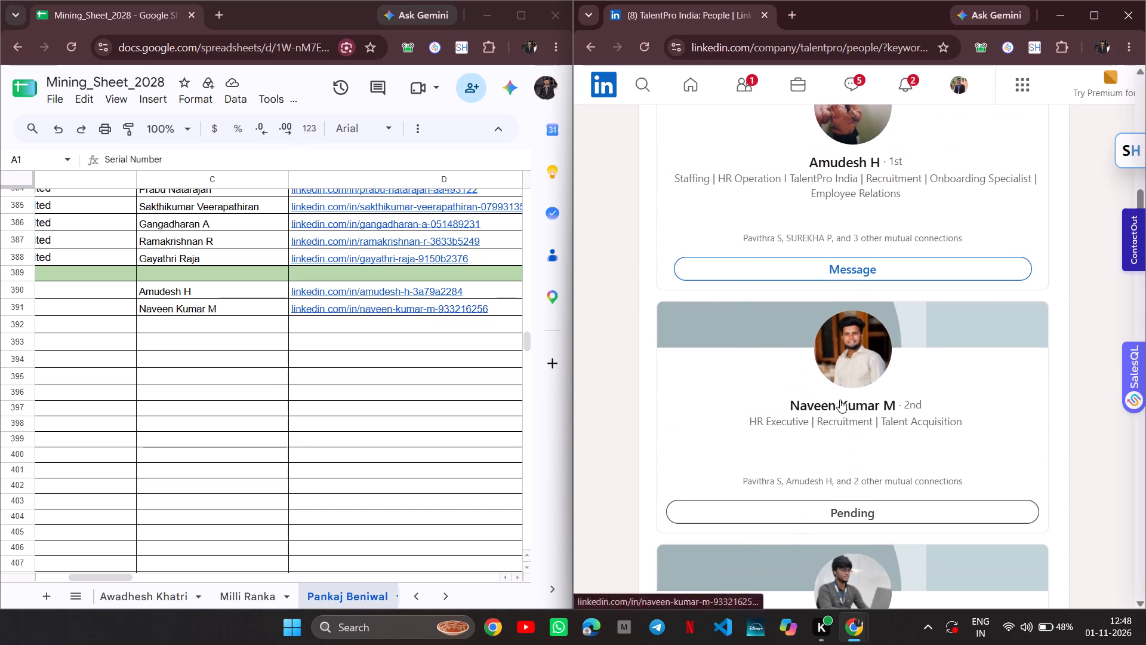
pyautogui.click(840, 406)
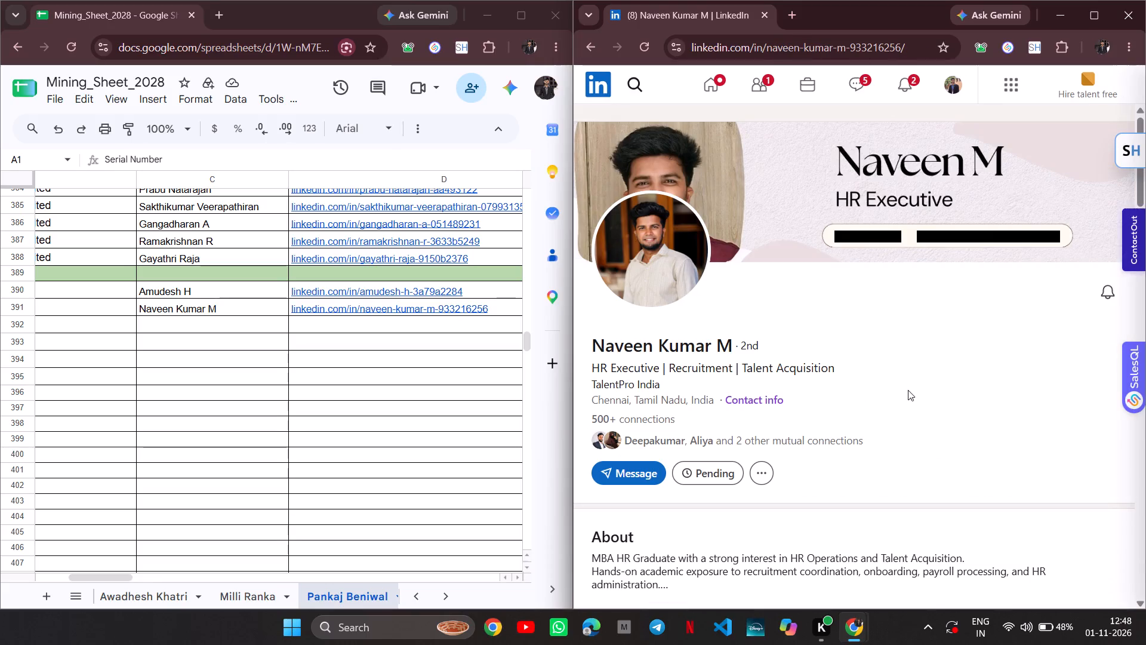
# Look up the HR Executive's contact details with SignalHire's Reveal Contacts, and close its overlay.
pyautogui.click(1126, 162)
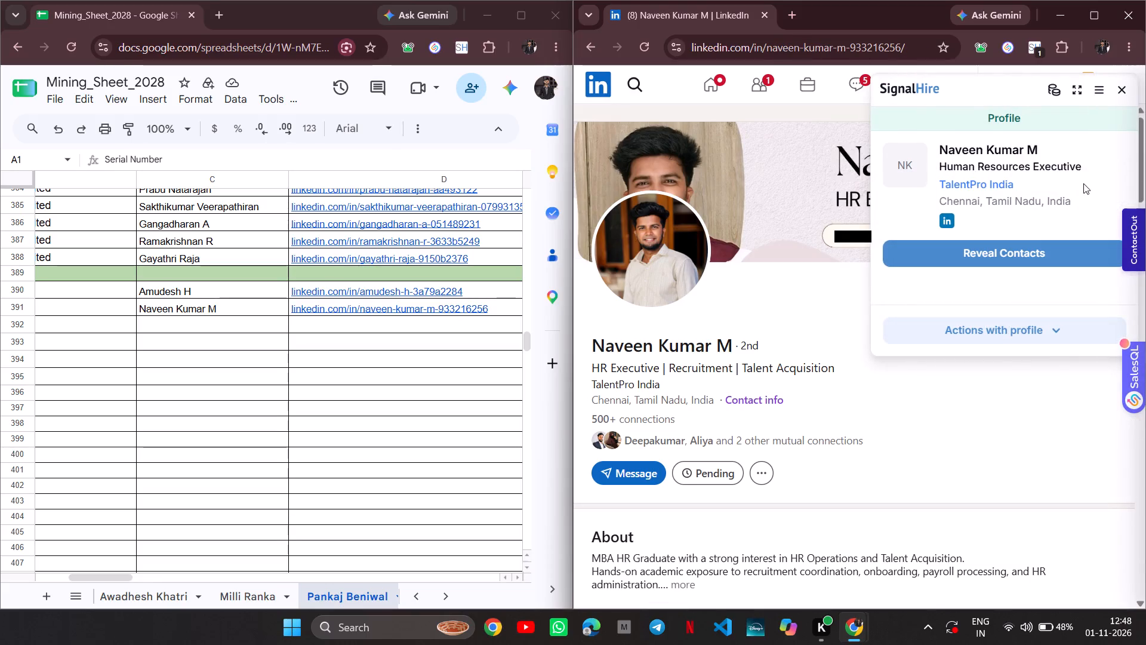
pyautogui.click(1045, 249)
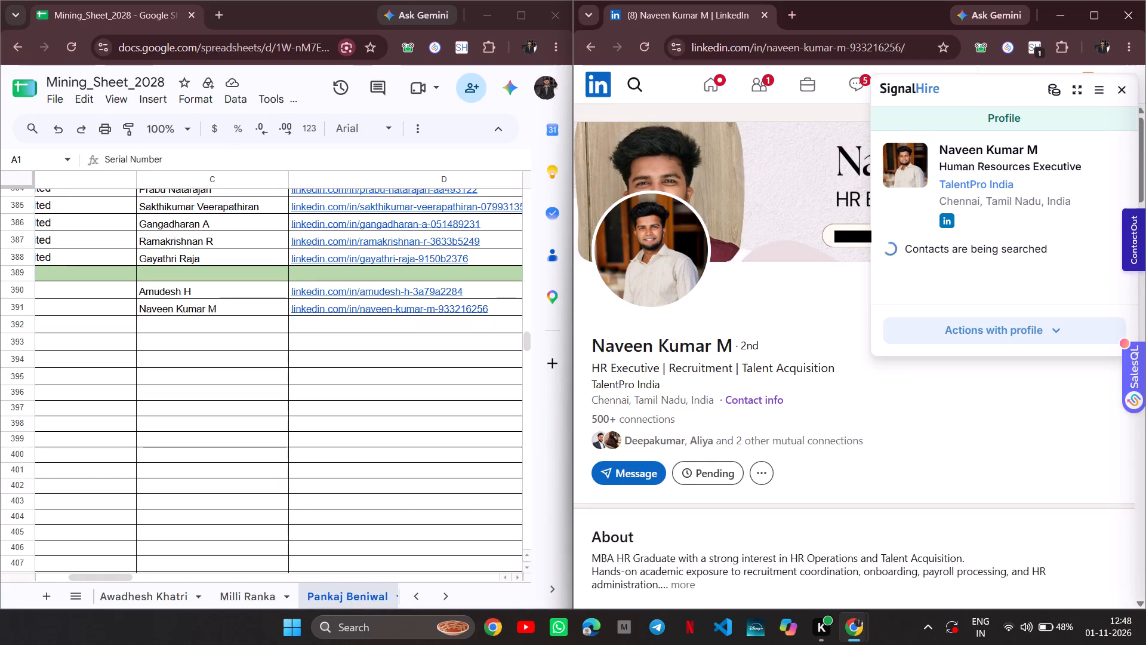
pyautogui.click(1124, 93)
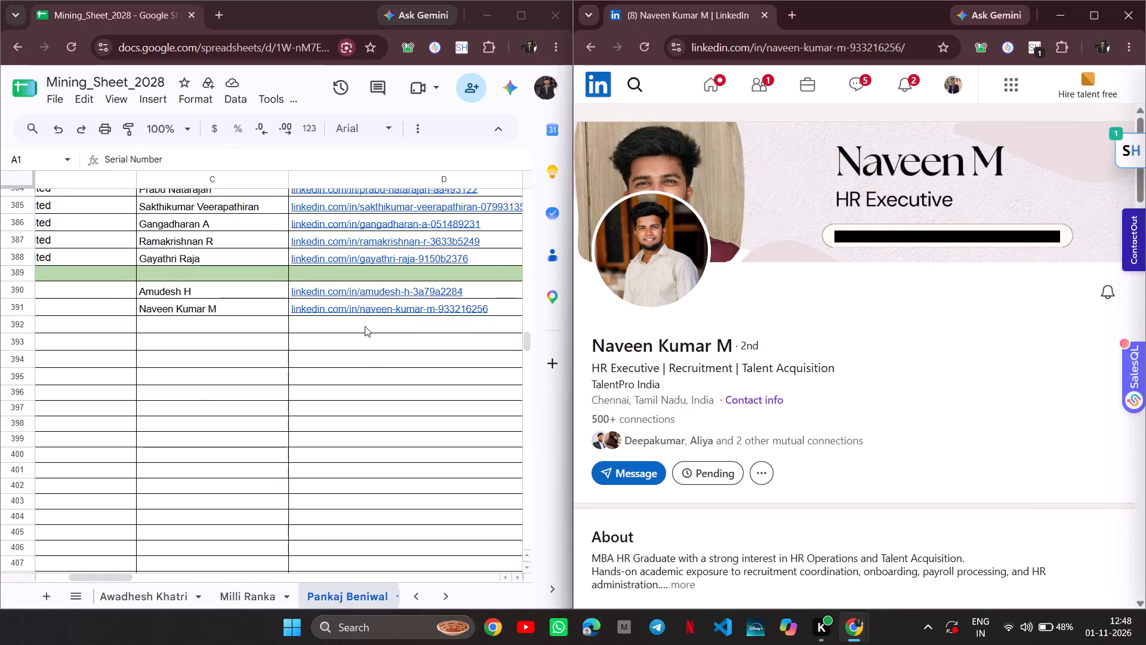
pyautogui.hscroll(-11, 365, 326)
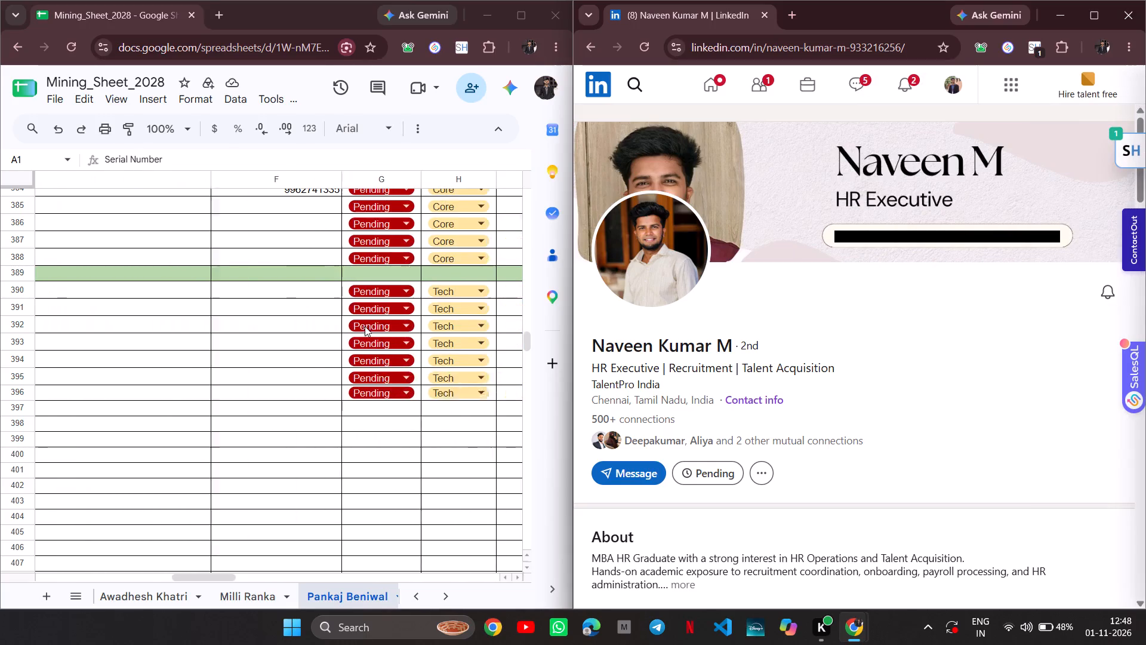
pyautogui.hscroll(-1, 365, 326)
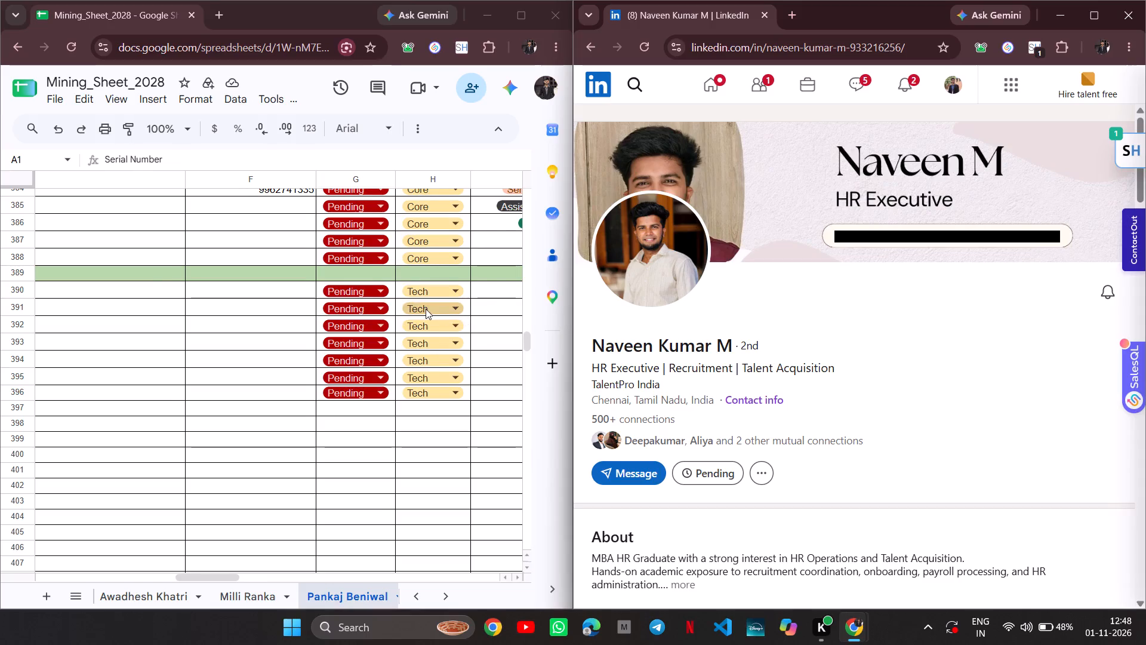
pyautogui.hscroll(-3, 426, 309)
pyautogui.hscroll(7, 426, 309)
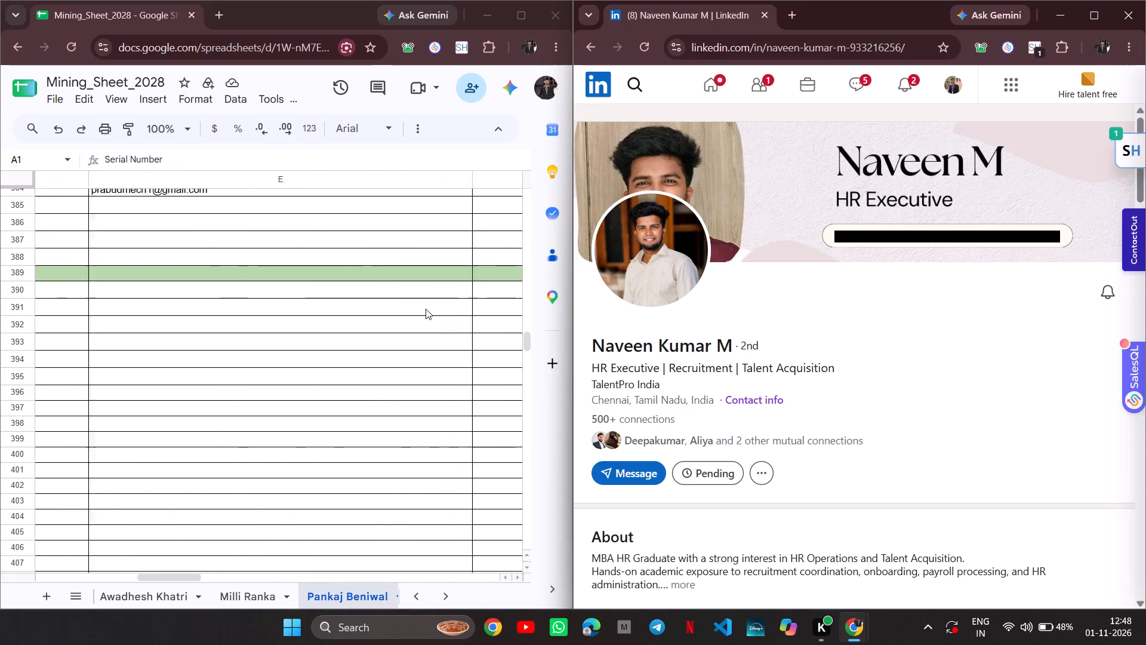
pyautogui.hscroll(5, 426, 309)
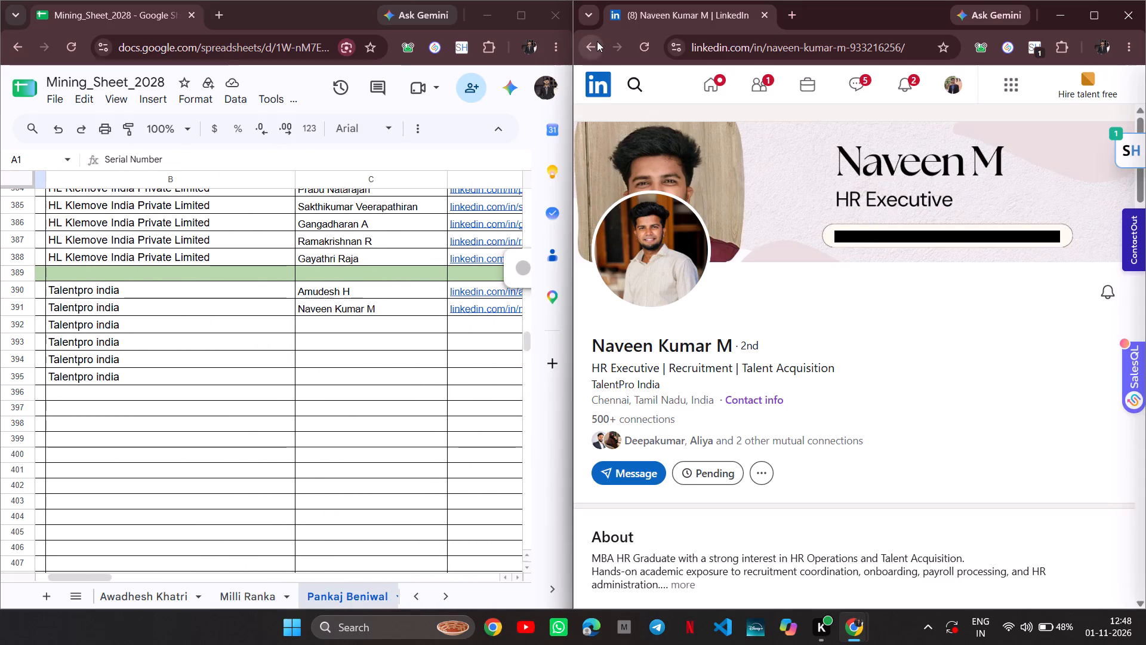
# Return to TalentPro India's HR-filtered members and open the LinkedIn contact info of the HR operations contact recorded in row 390.
pyautogui.click(597, 41)
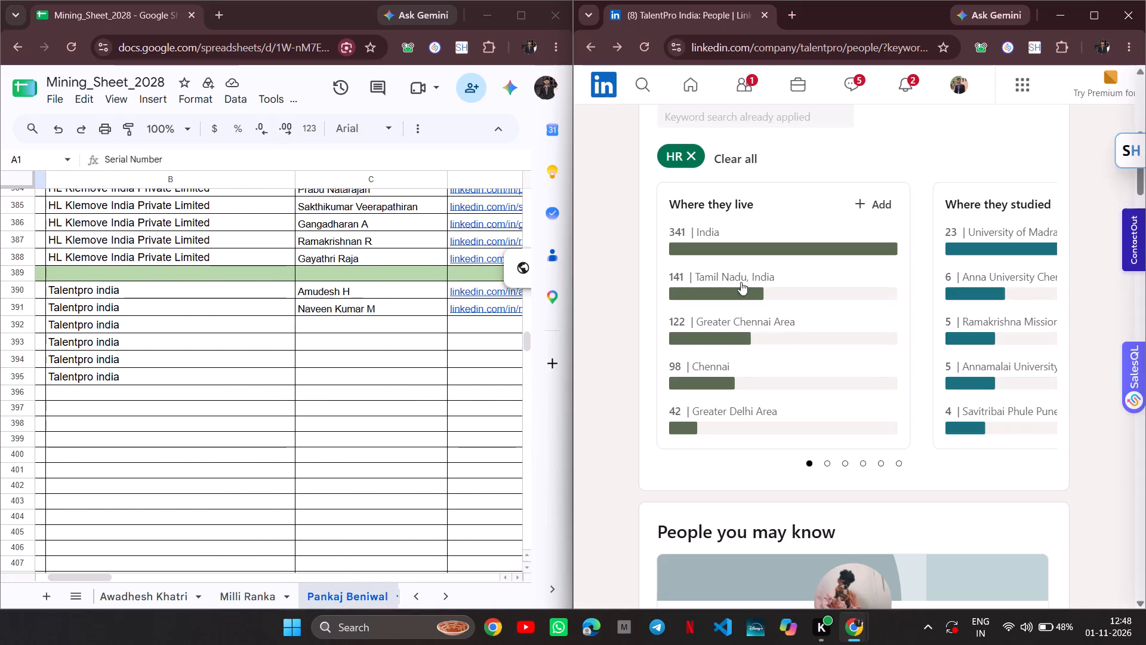
pyautogui.scroll(-2, 791, 236)
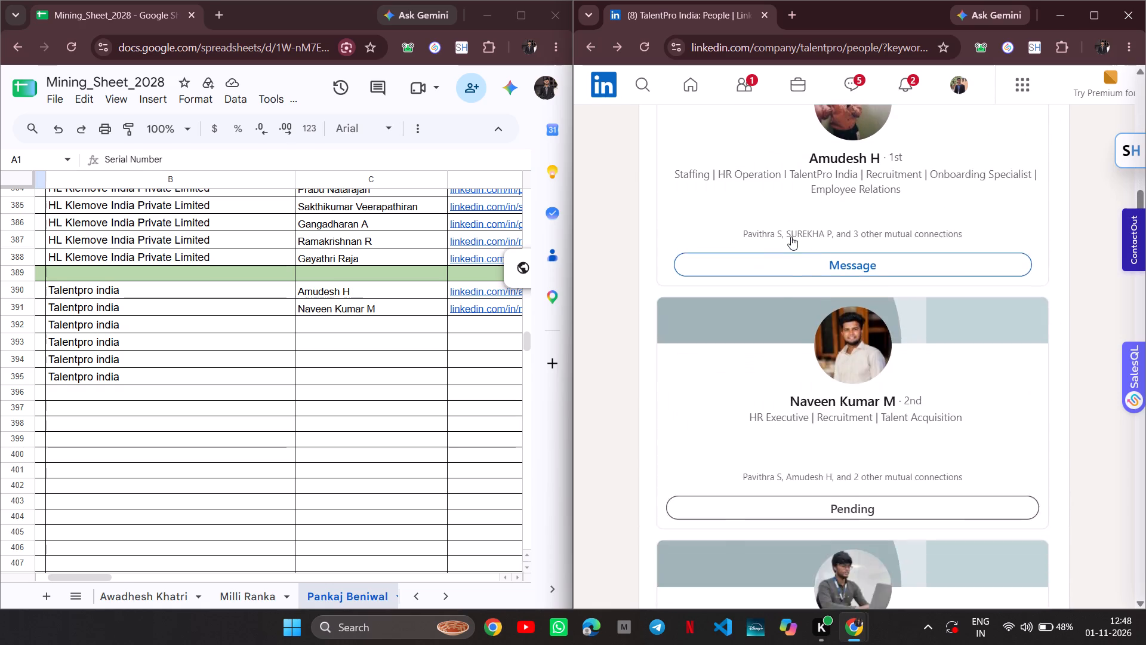
pyautogui.scroll(1, 791, 236)
pyautogui.click(851, 199)
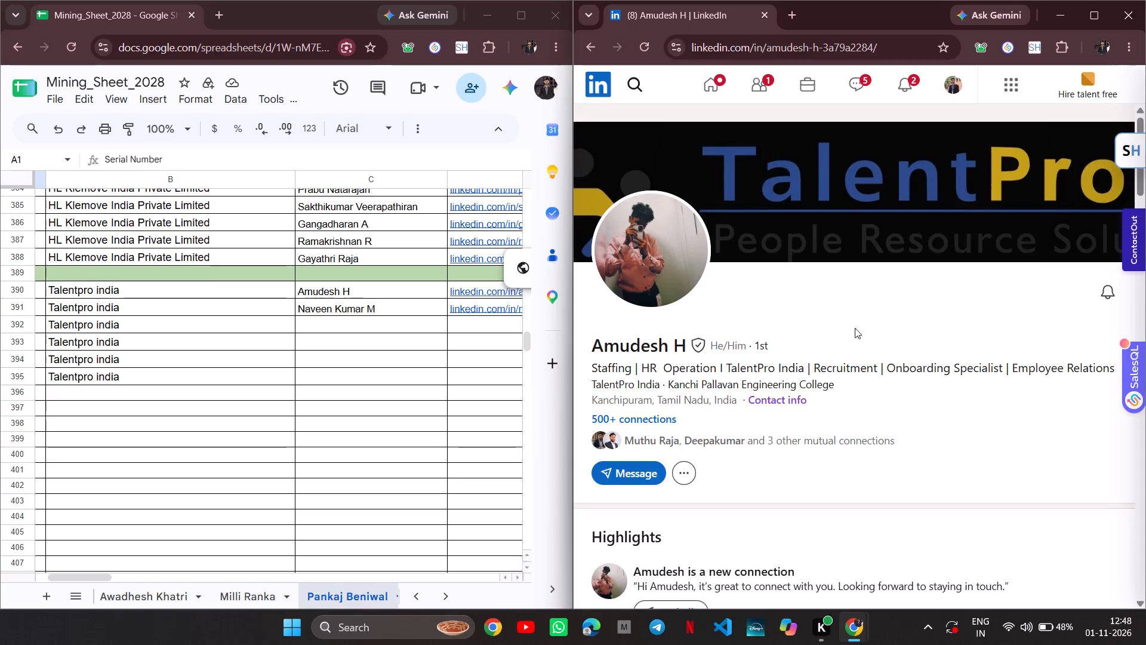
pyautogui.scroll(-4, 820, 386)
pyautogui.scroll(2, 820, 386)
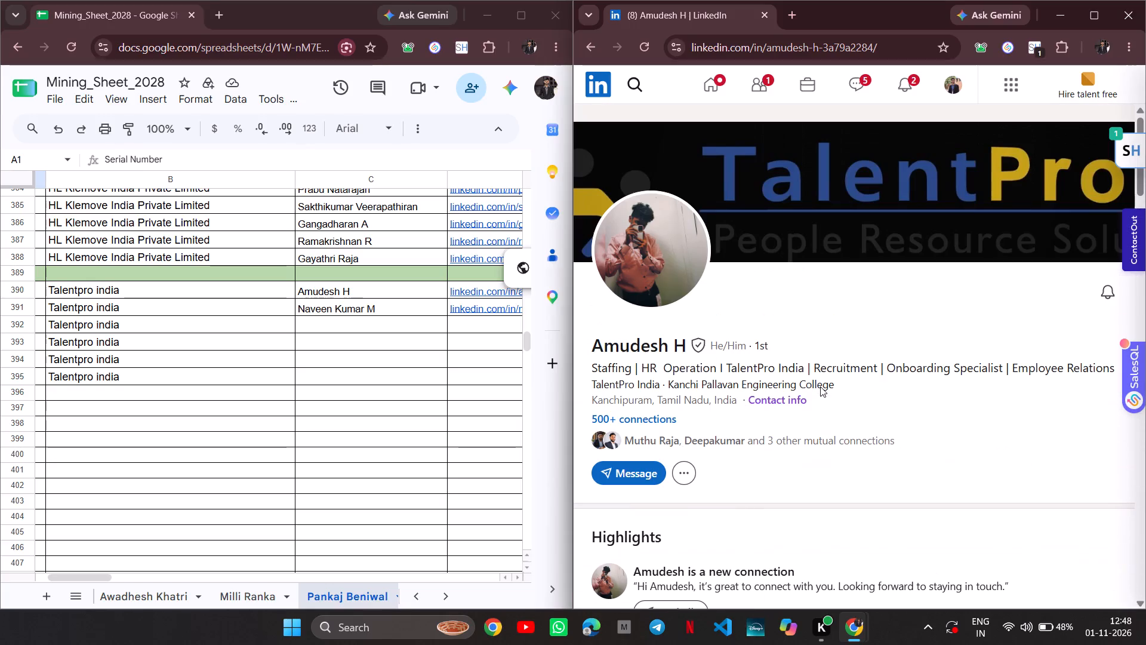
pyautogui.click(787, 397)
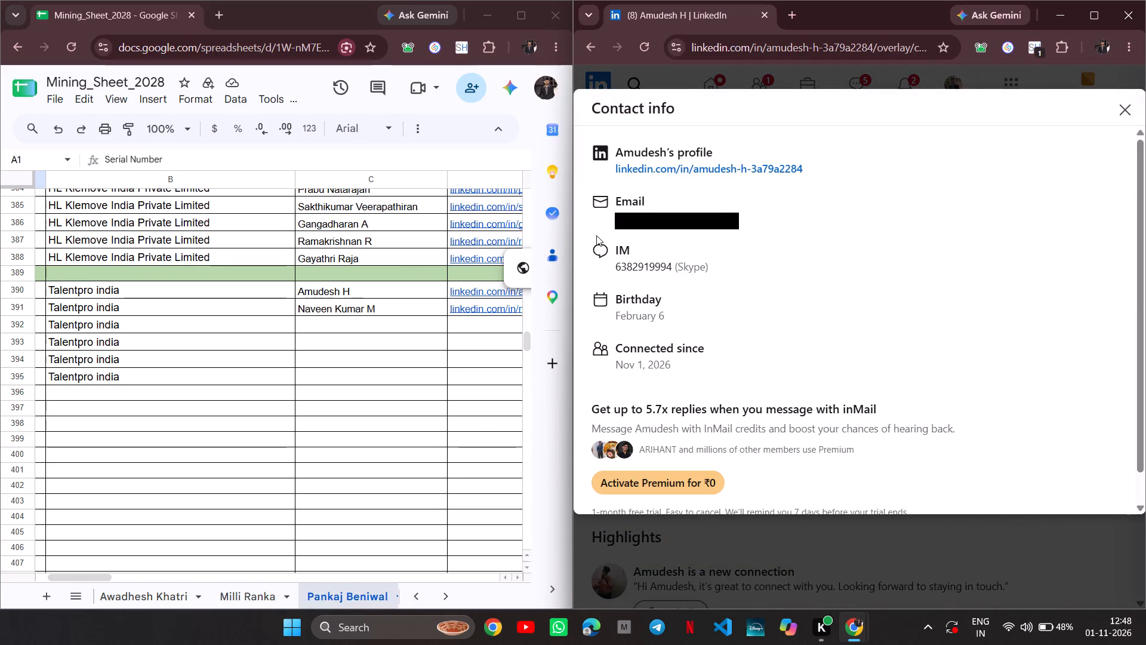
# Mark the row 390 contact as connected in the sheet's status column G.
pyautogui.hscroll(-7, 433, 317)
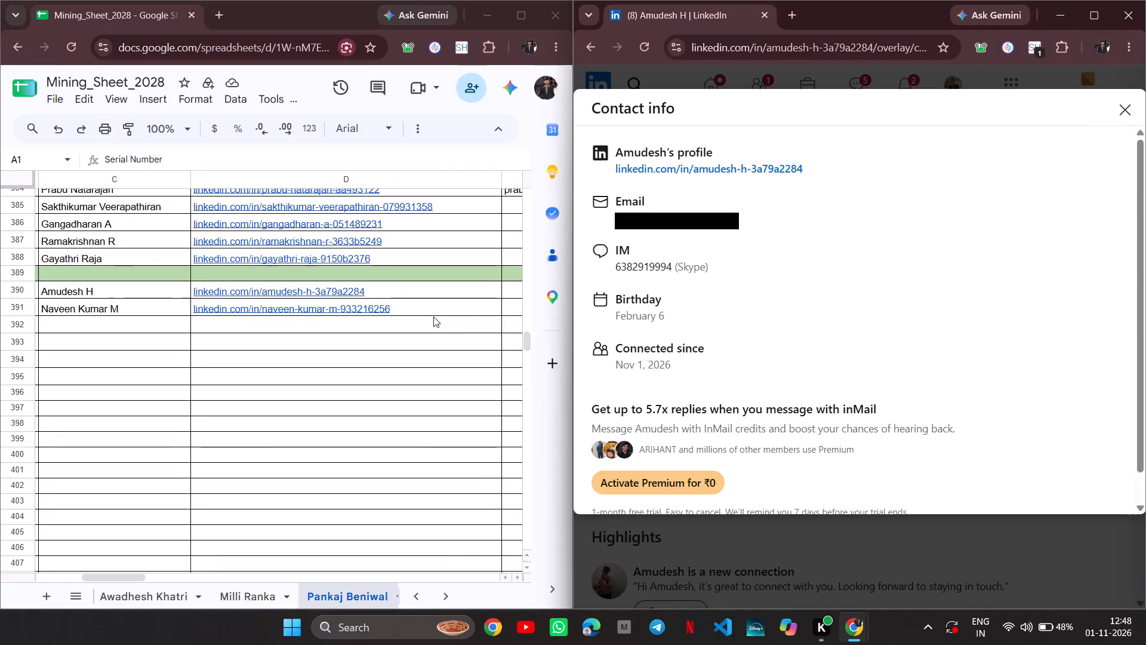
pyautogui.hscroll(-6, 433, 317)
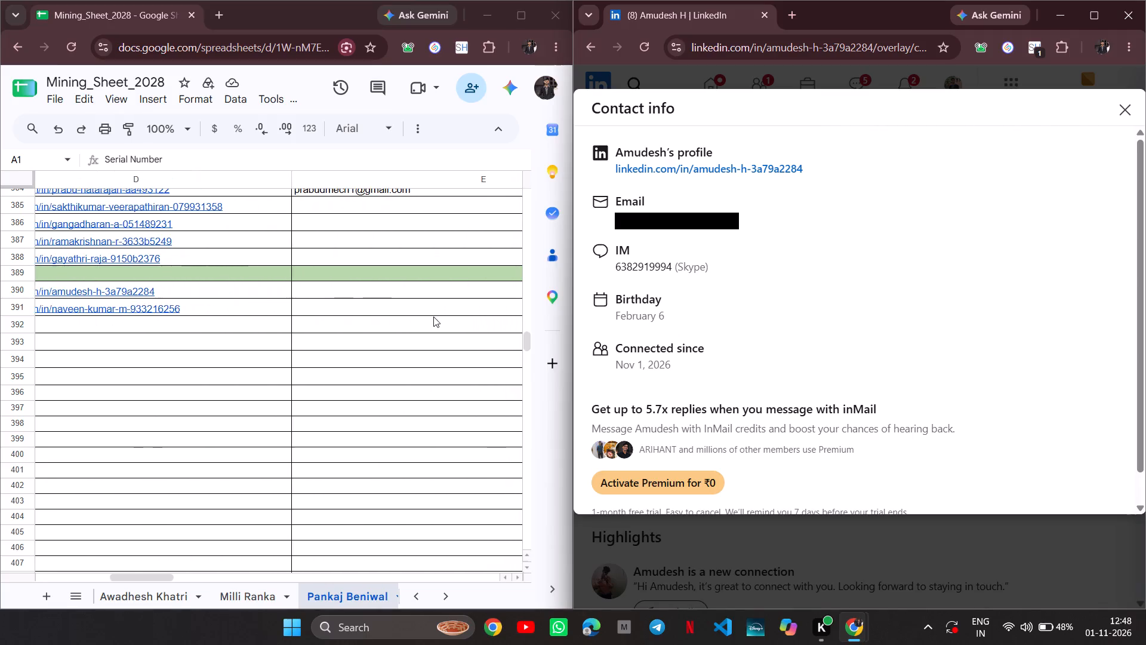
pyautogui.hscroll(-4, 433, 317)
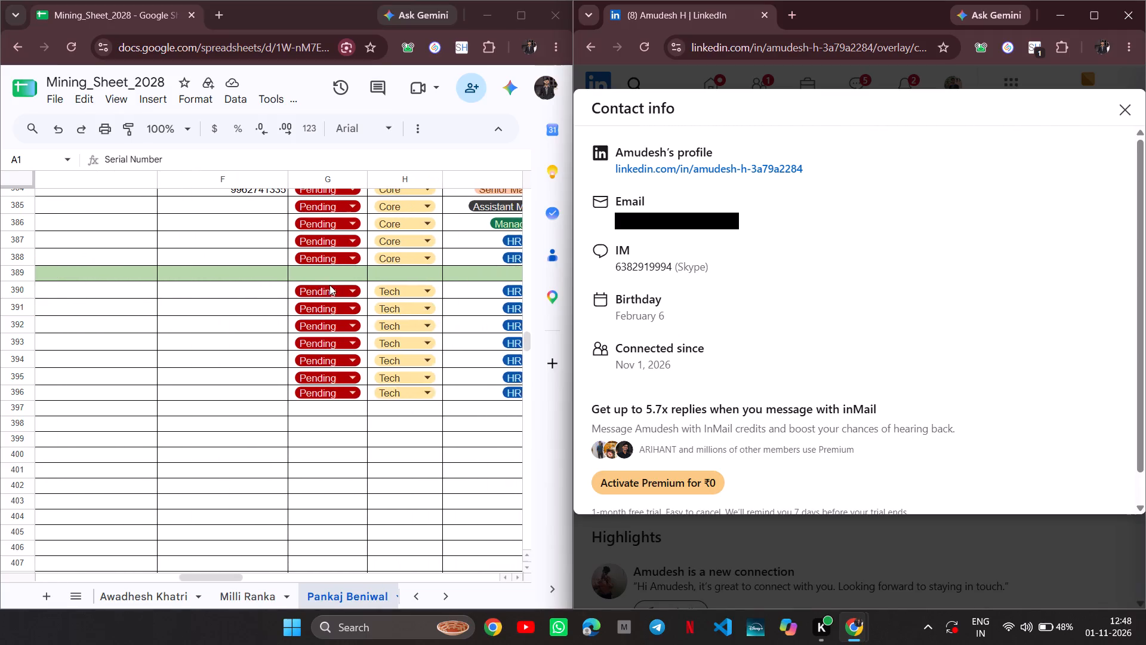
pyautogui.click(336, 291)
pyautogui.click(326, 325)
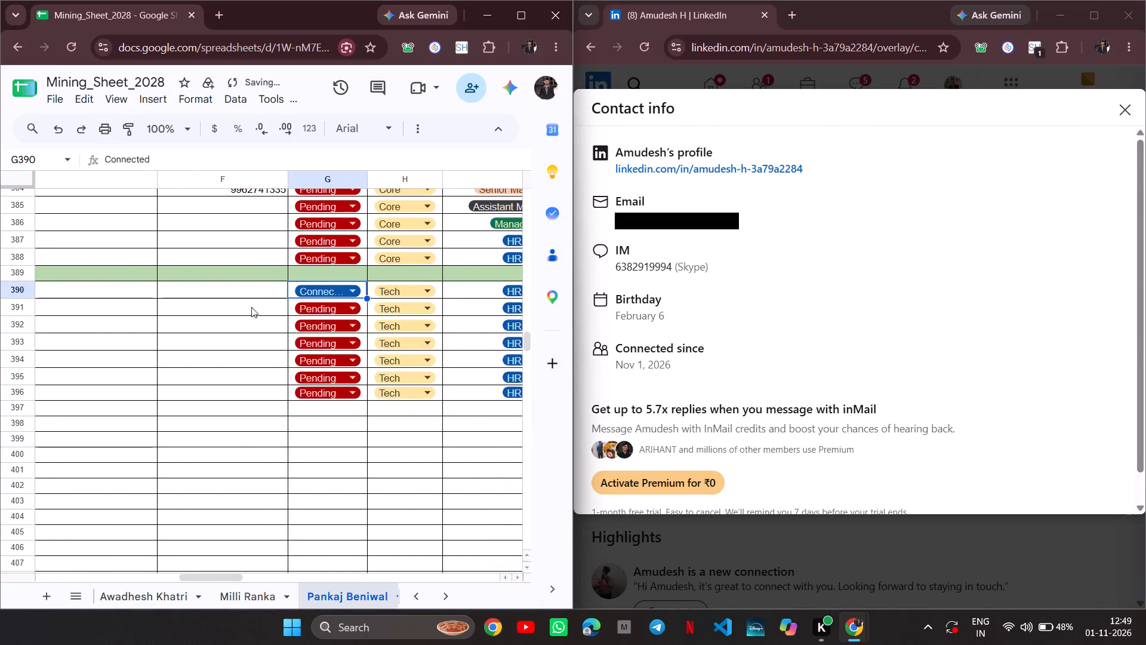
# Copy the email address from the contact's LinkedIn contact info into cell E390 of the sheet.
pyautogui.hscroll(7, 229, 296)
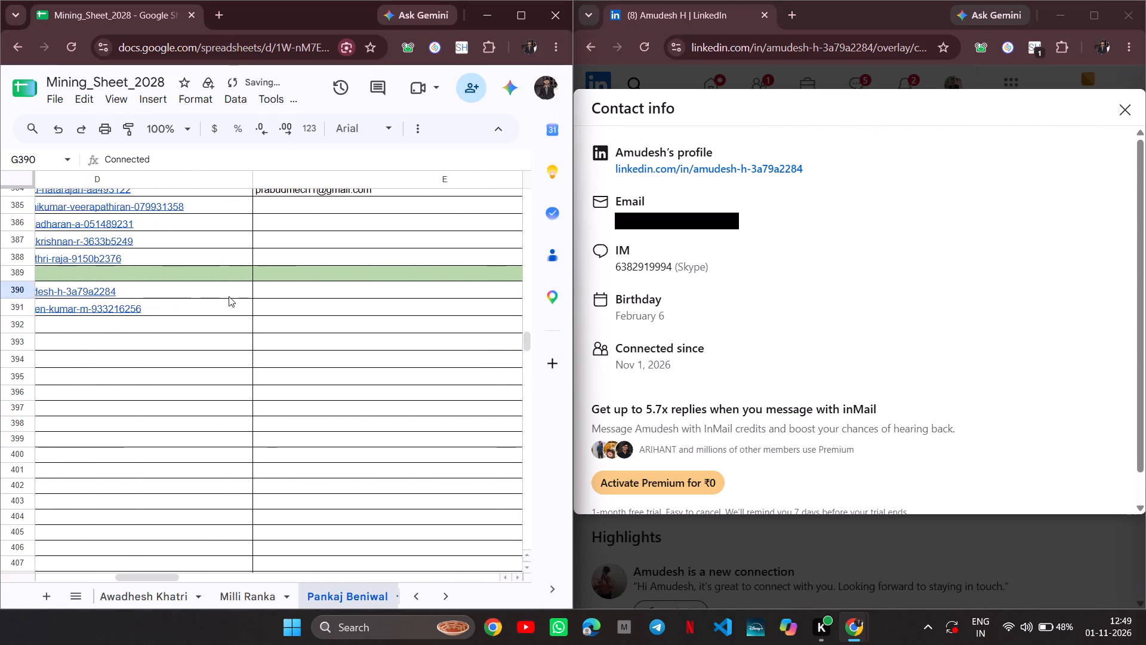
pyautogui.hscroll(1, 229, 296)
pyautogui.click(251, 296)
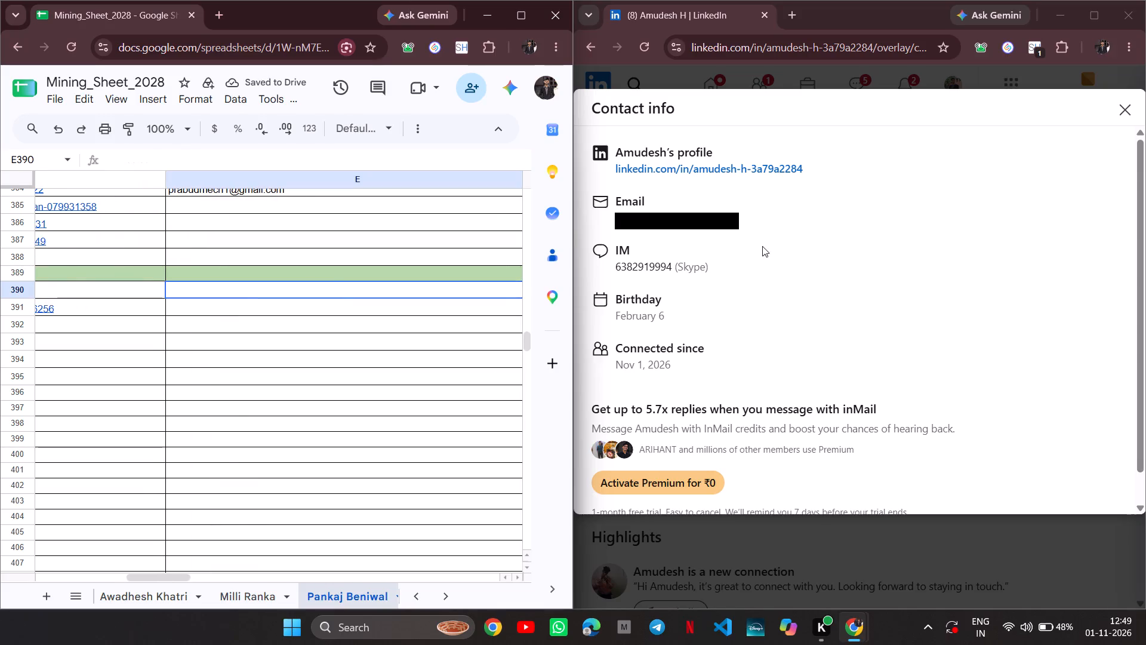
pyautogui.rightClick(731, 219)
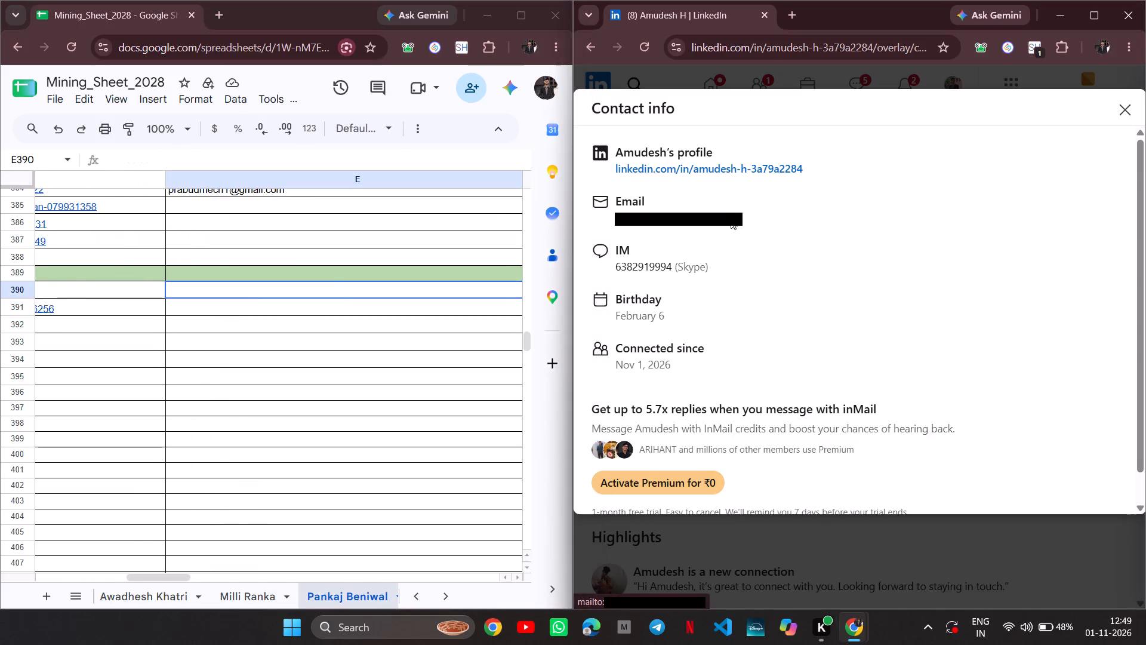
pyautogui.click(716, 217)
pyautogui.click(797, 193)
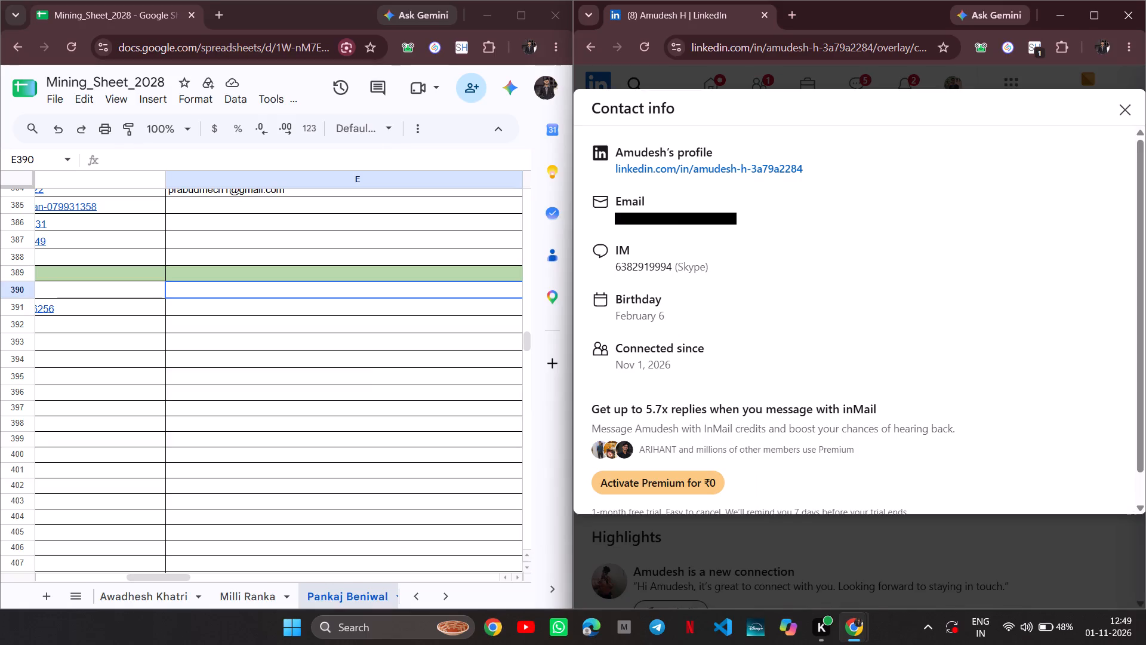
pyautogui.moveTo(644, 201); pyautogui.dragTo(728, 216)
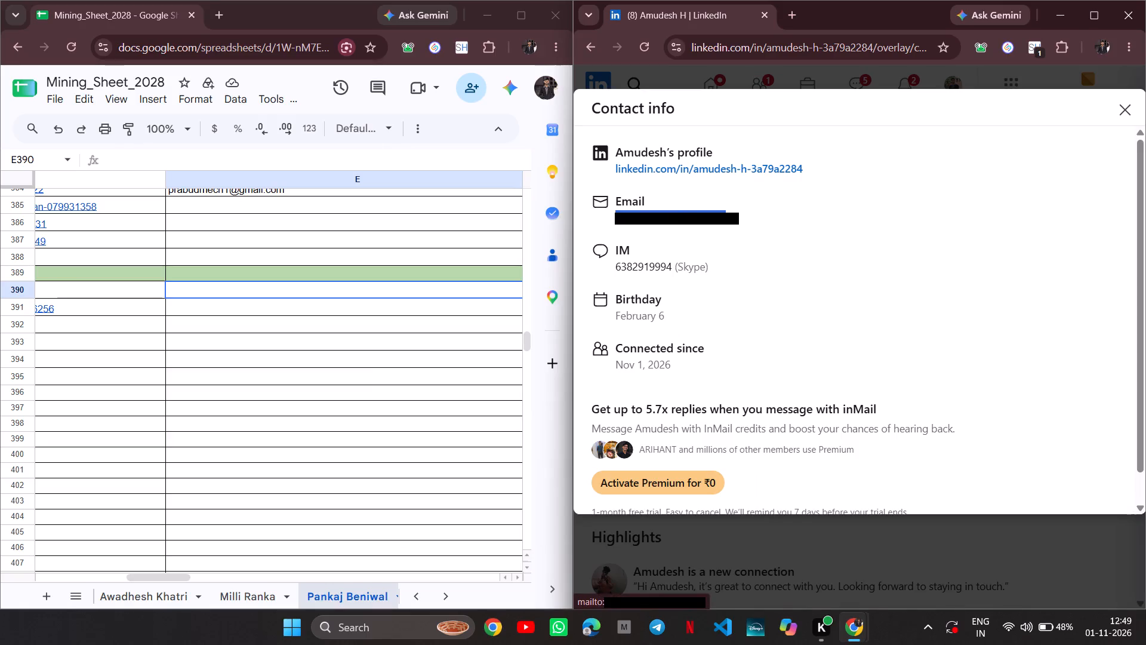
pyautogui.moveTo(728, 216); pyautogui.dragTo(736, 216)
pyautogui.hotkey('ctrl', 'c')
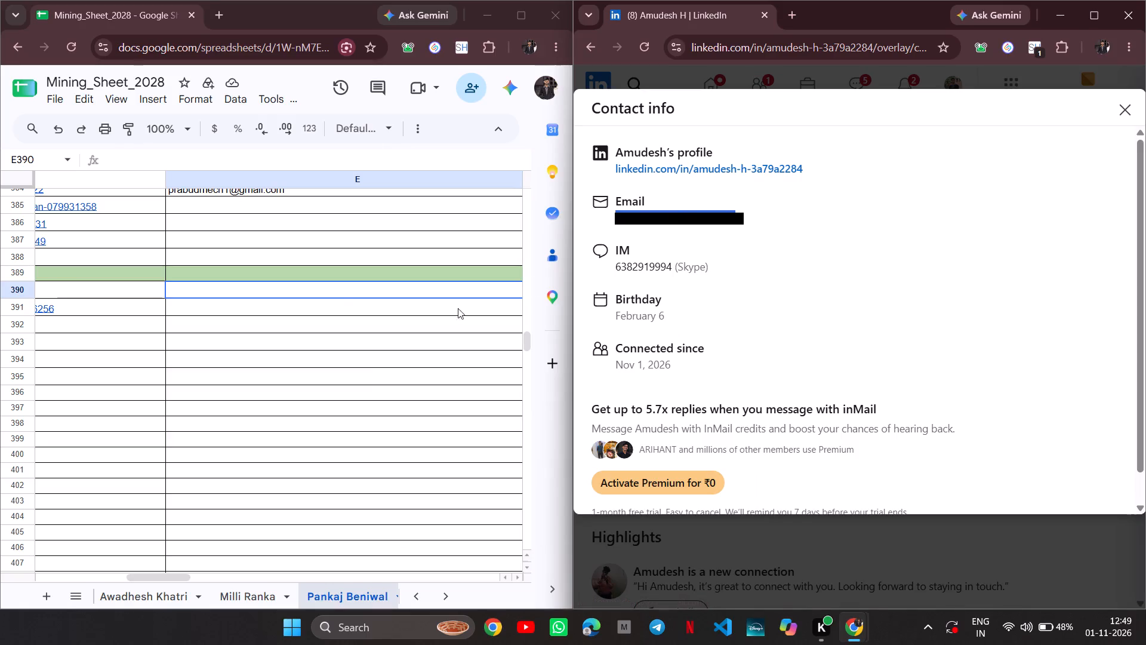
pyautogui.doubleClick(343, 290)
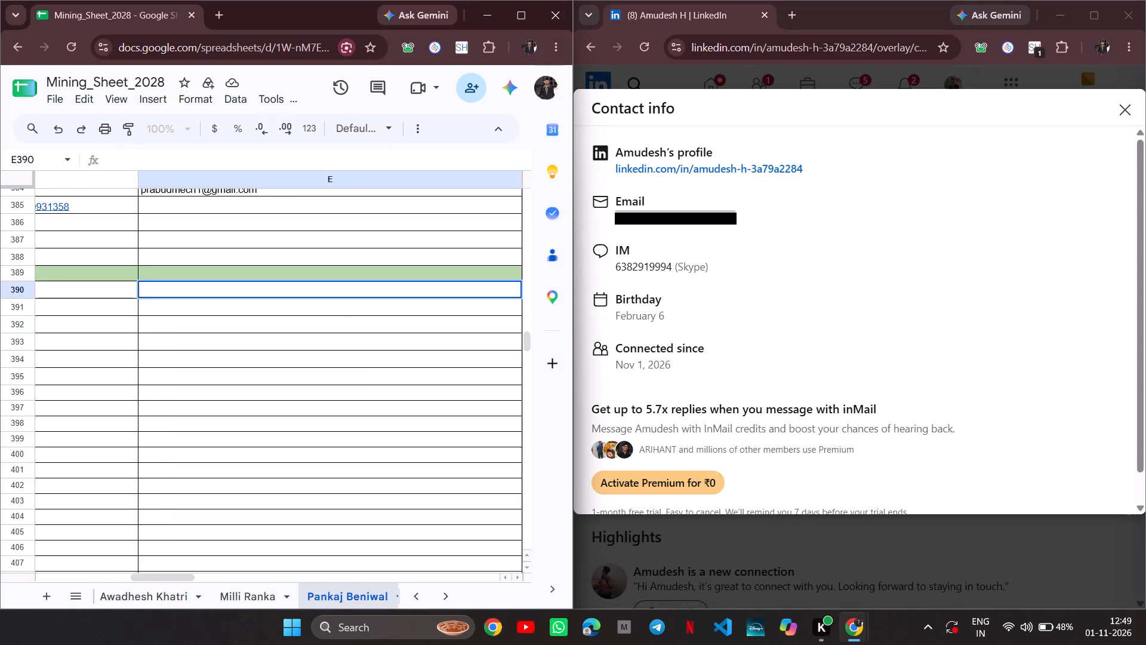
# Enter the contact's email address from LinkedIn in cell E390, without the blank line above it.
pyautogui.hotkey('ctrl', 'v')
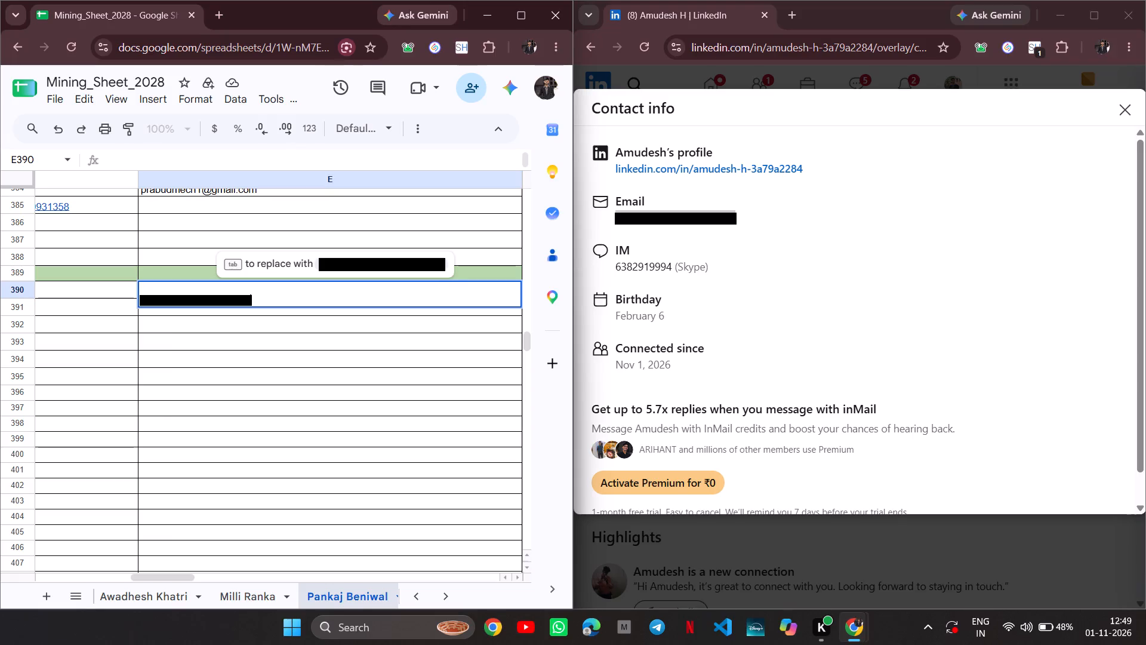
pyautogui.click(207, 288)
pyautogui.click(207, 288)
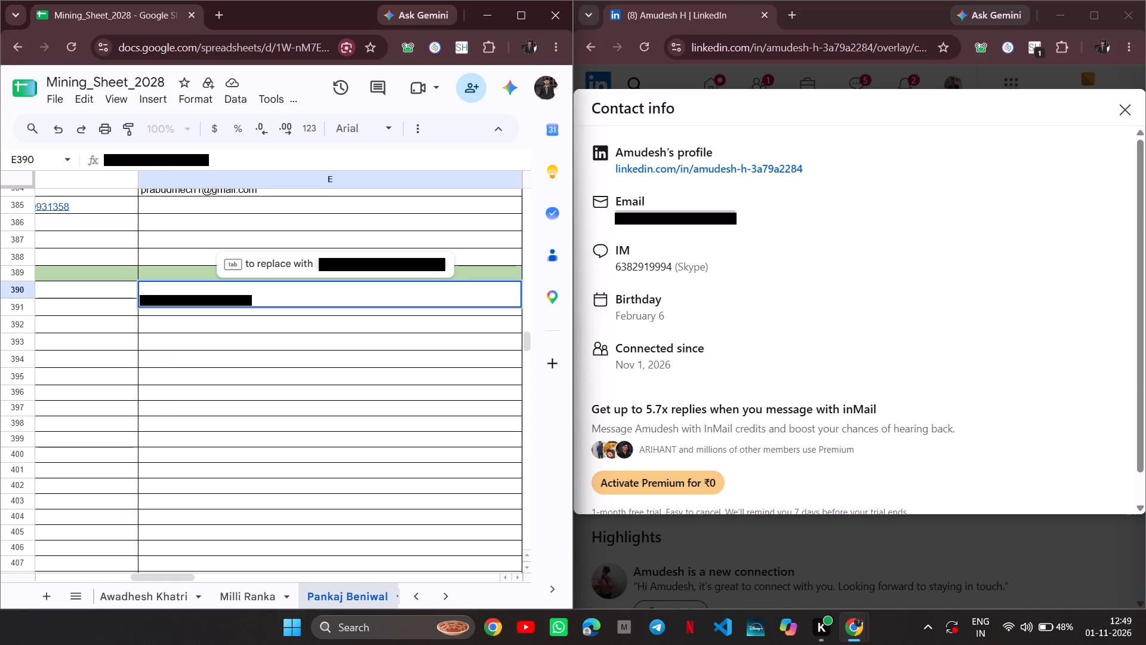
pyautogui.click(193, 284)
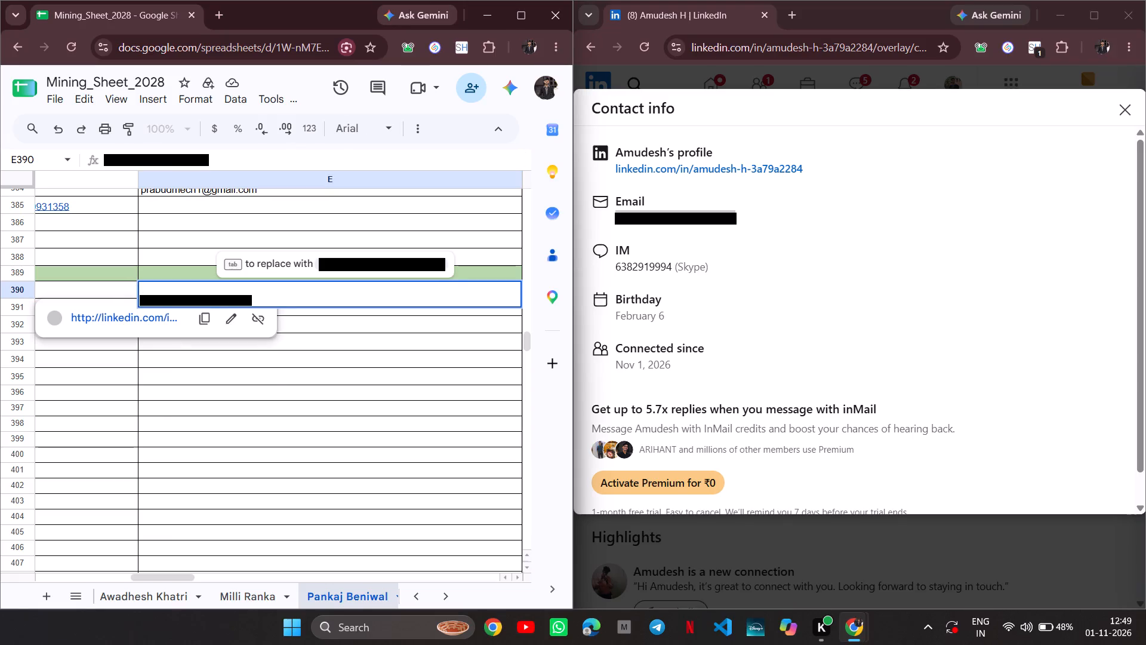
pyautogui.click(144, 286)
pyautogui.press('Up')
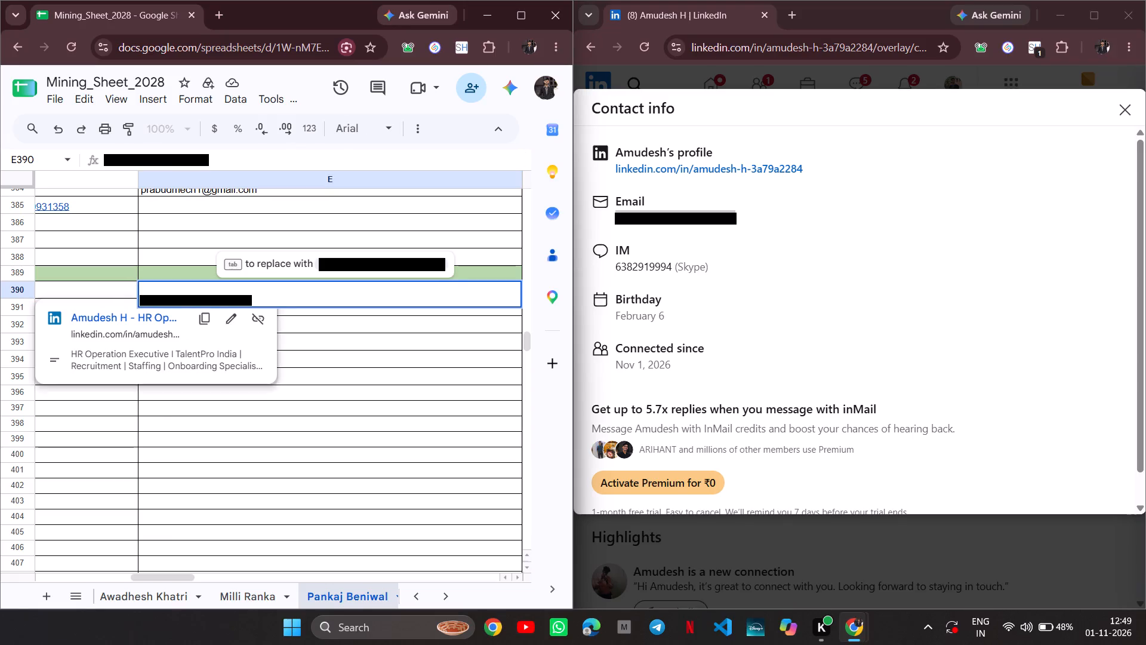
pyautogui.press('Up')
pyautogui.press('BackSpace')
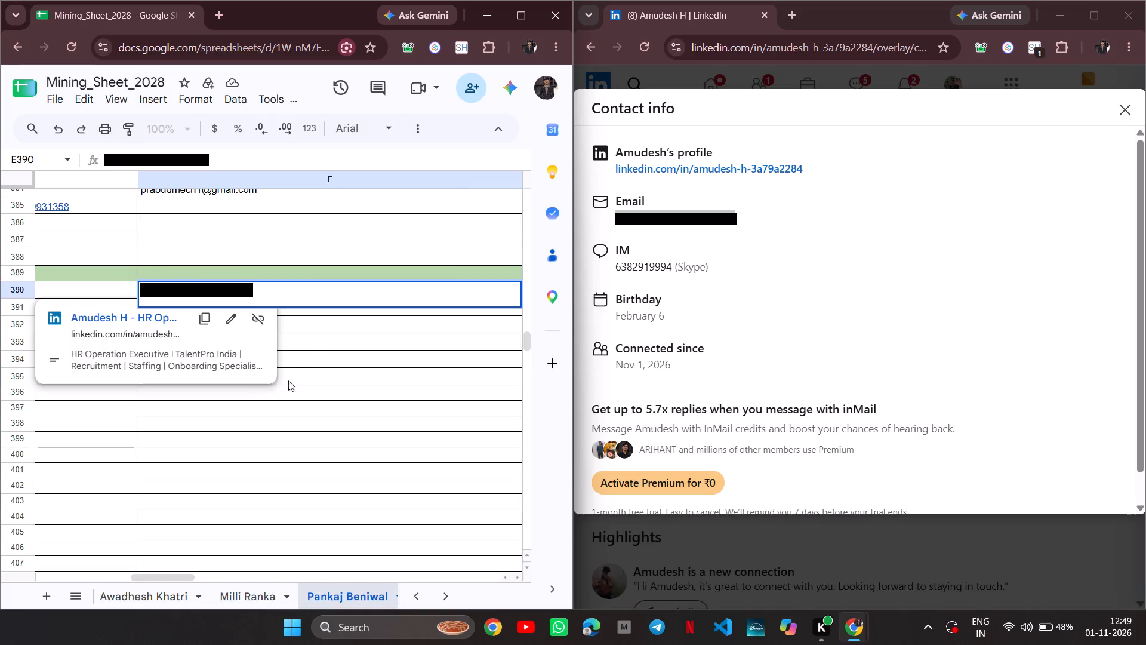
pyautogui.click(315, 345)
# Copy the number listed under IM in the contact info into cell F390.
pyautogui.hscroll(-2, 319, 305)
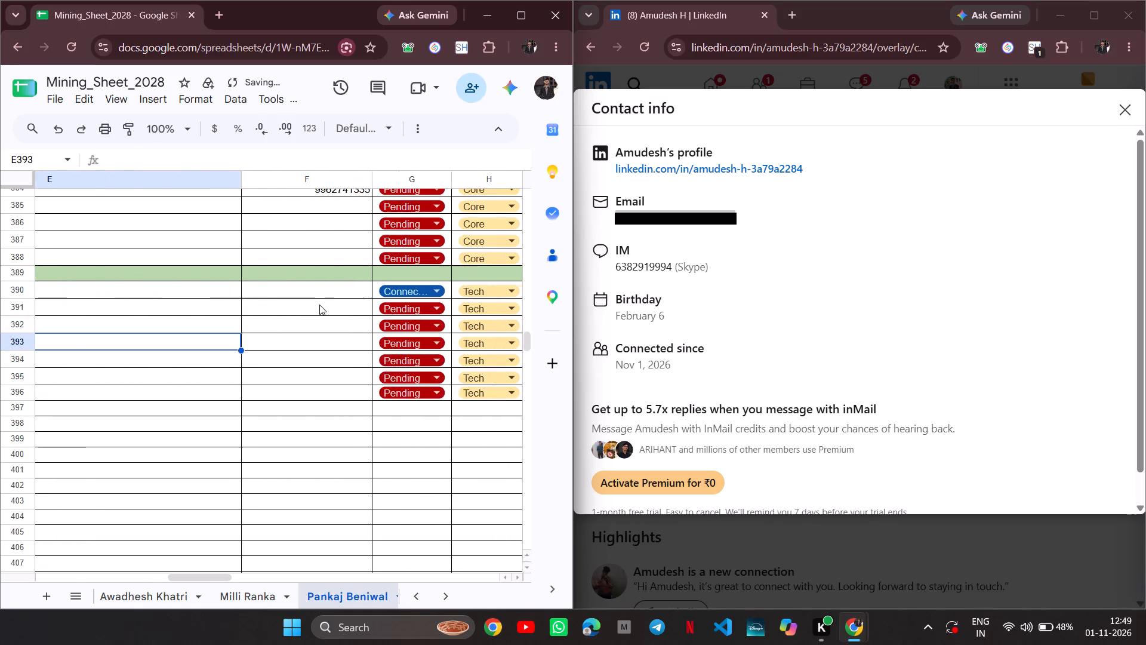
pyautogui.hscroll(-2, 319, 305)
pyautogui.click(338, 283)
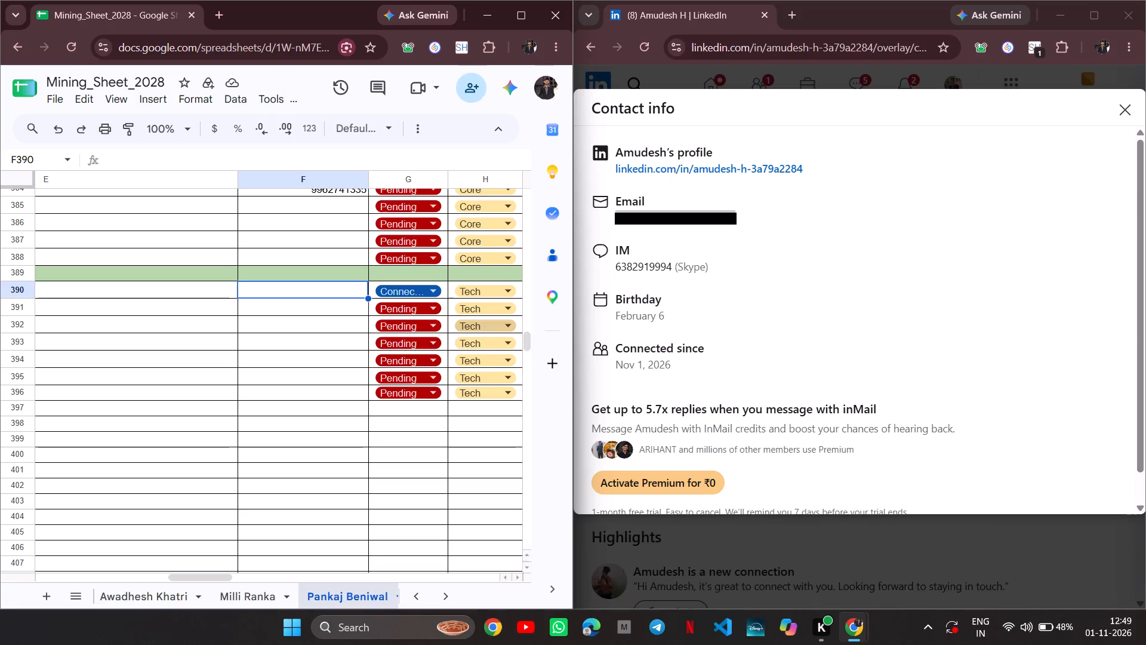
pyautogui.moveTo(671, 267); pyautogui.dragTo(611, 269)
pyautogui.hotkey('ctrl', 'c')
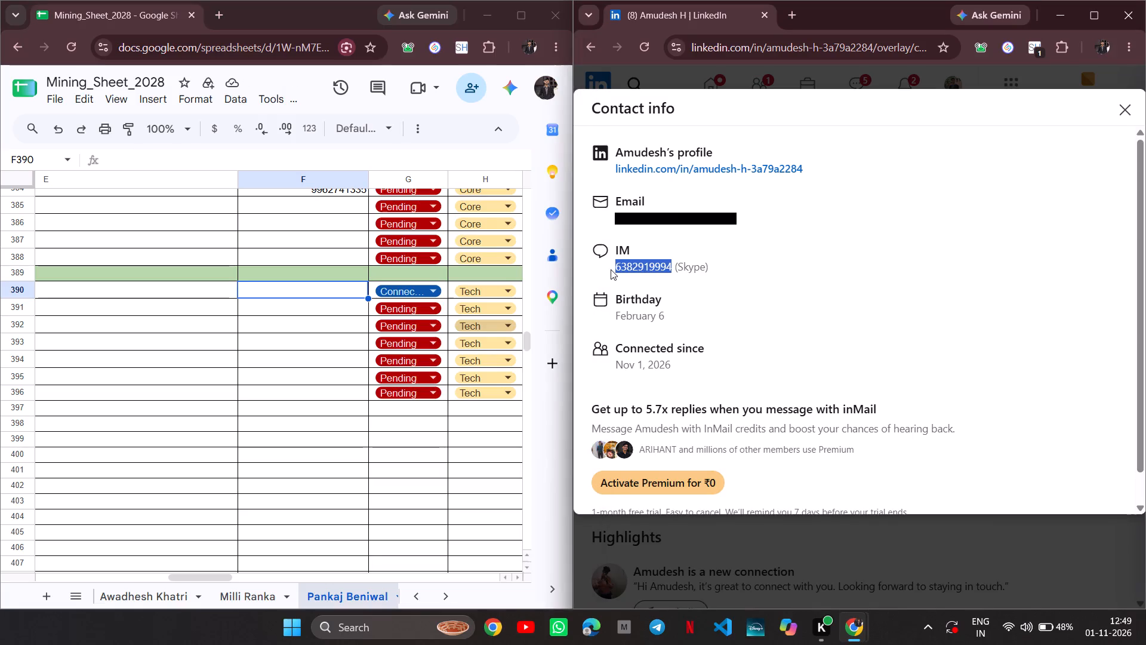
pyautogui.doubleClick(337, 292)
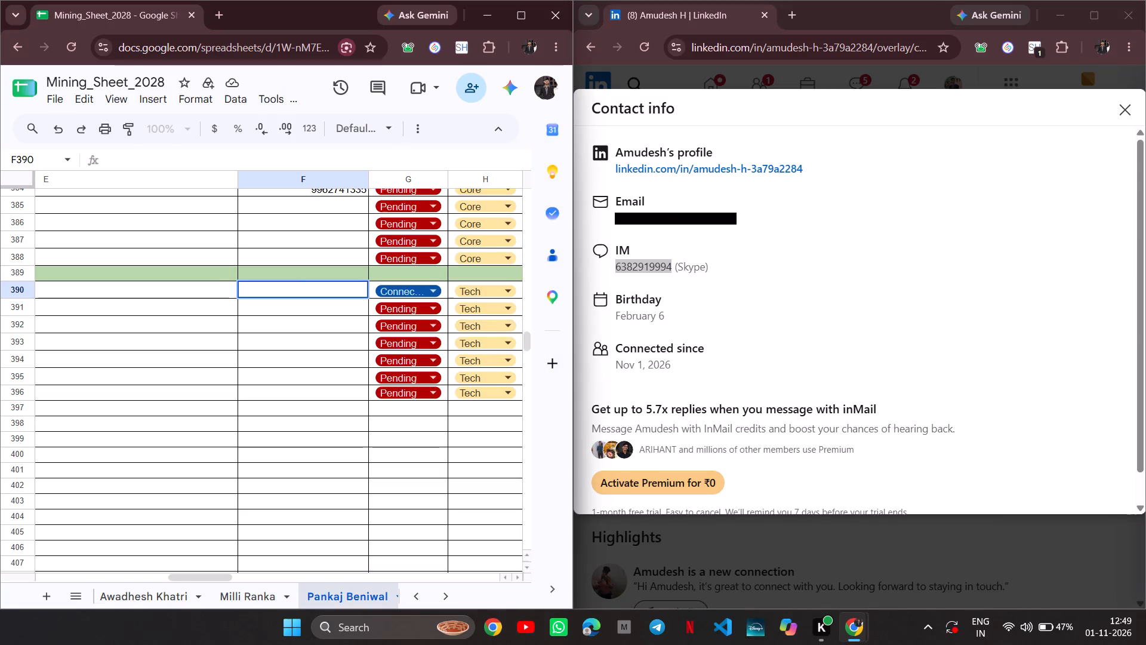
pyautogui.hotkey('ctrl', 'v')
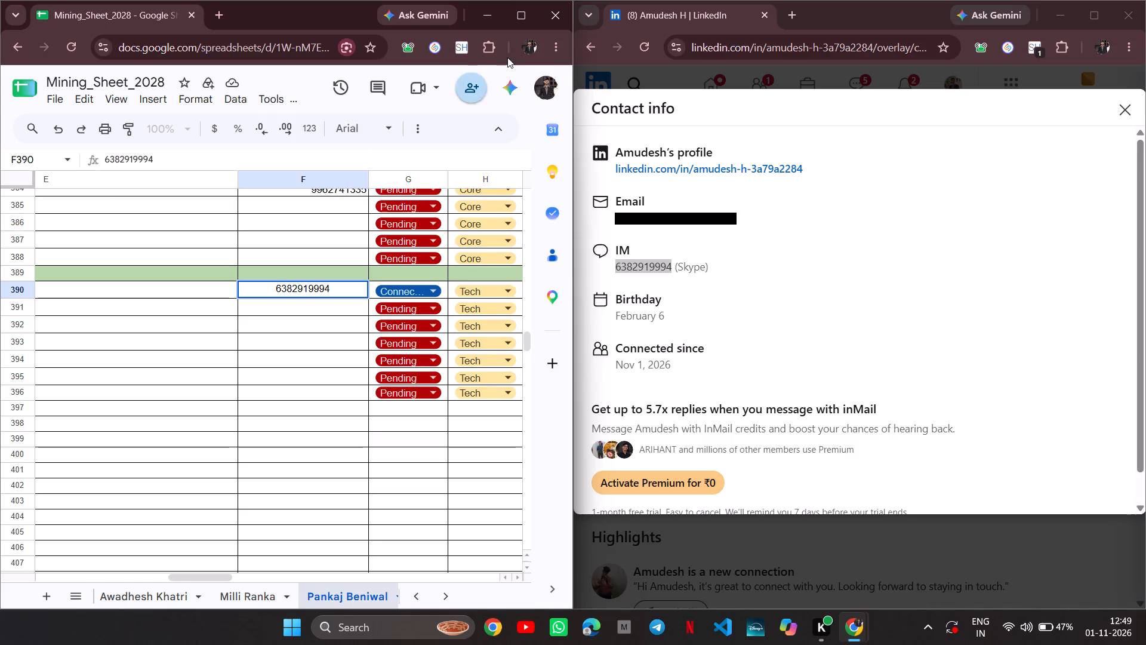
# Right-align the number in cell F390, and put the sheet back side by side with LinkedIn.
pyautogui.click(517, 7)
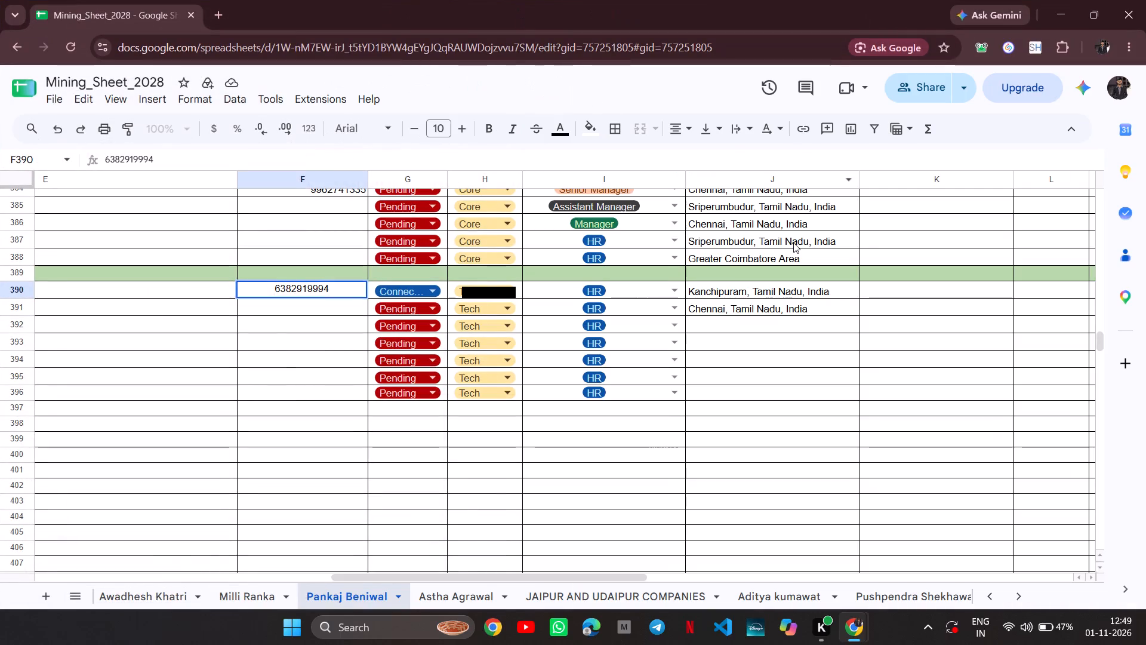
pyautogui.click(678, 130)
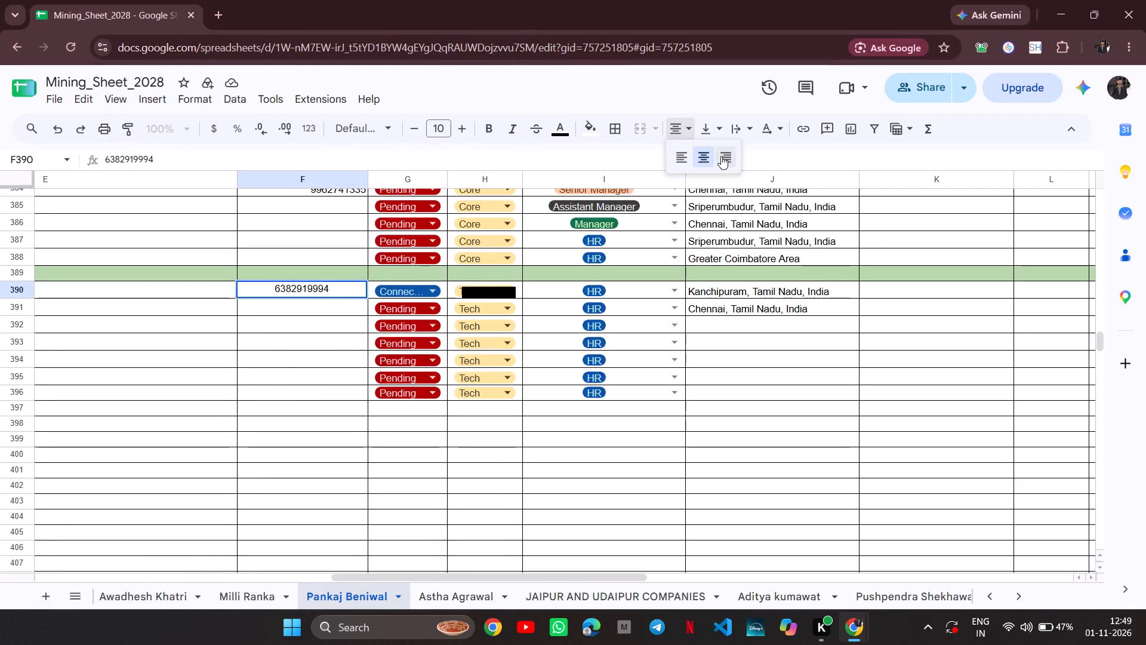
pyautogui.click(721, 156)
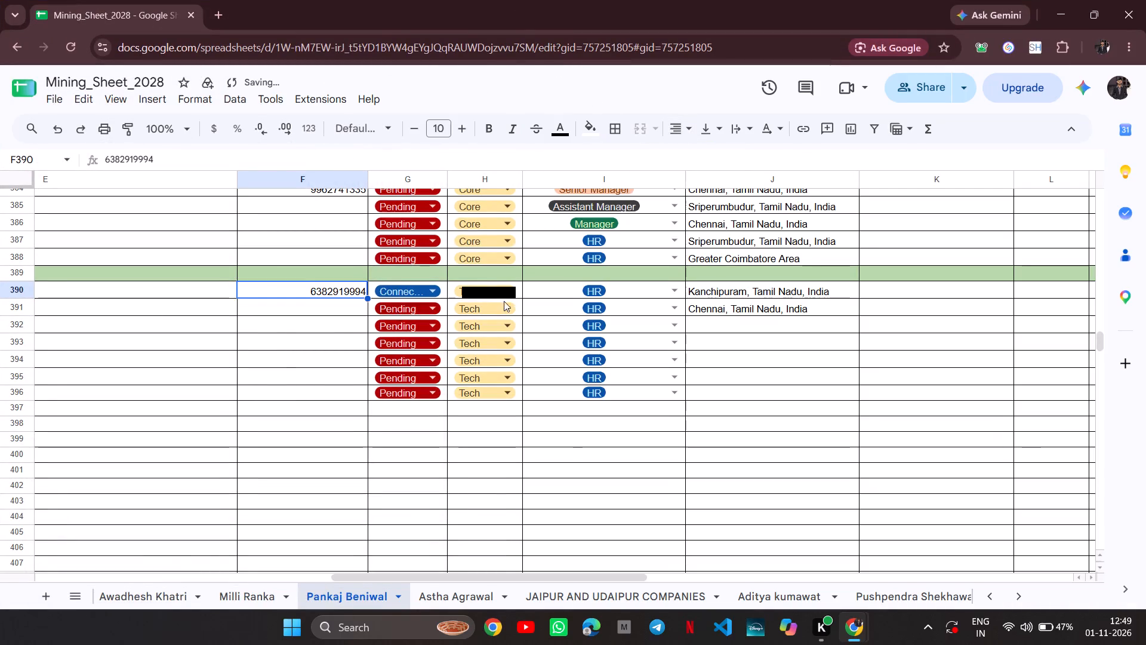
pyautogui.click(326, 328)
pyautogui.hscroll(7, 326, 328)
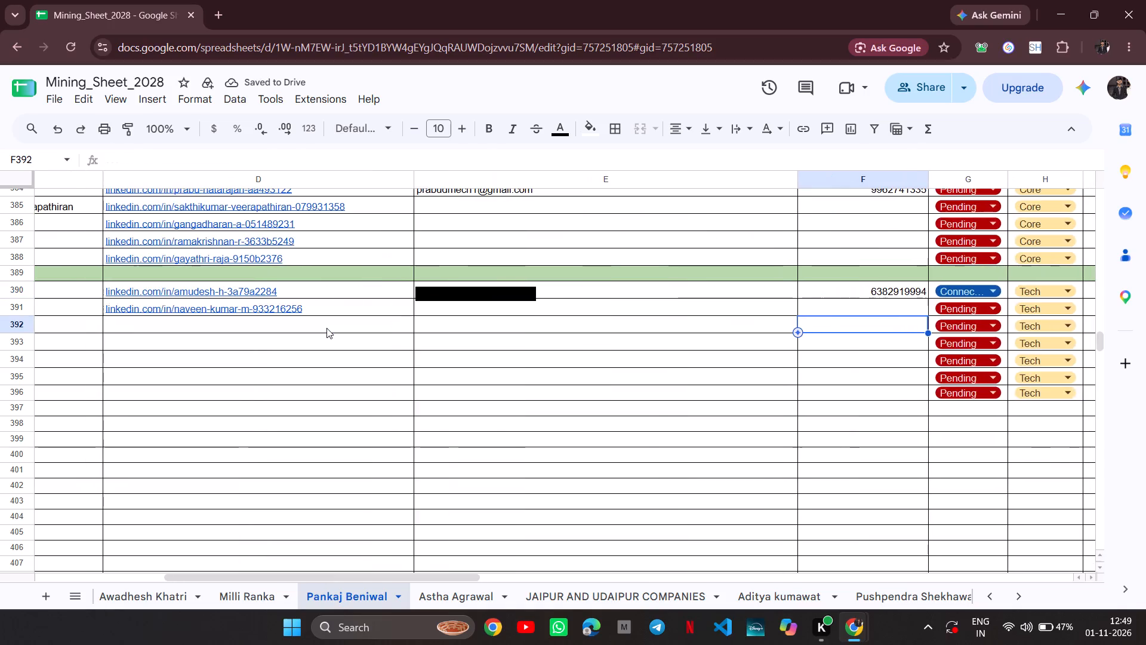
pyautogui.click(457, 307)
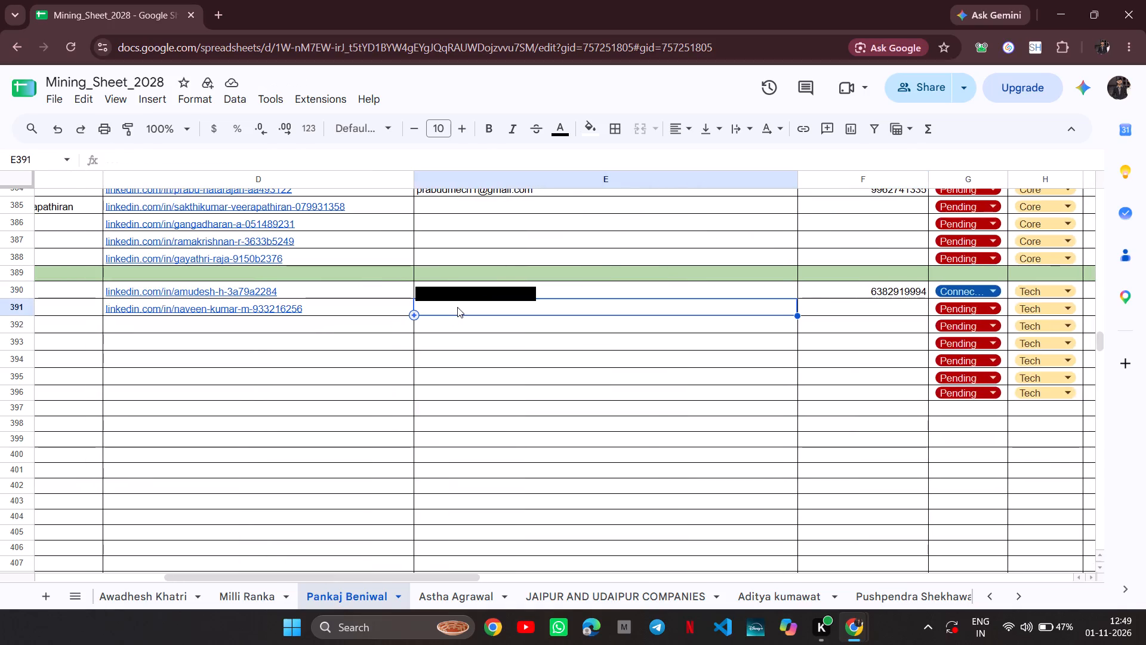
pyautogui.press('super+Left')
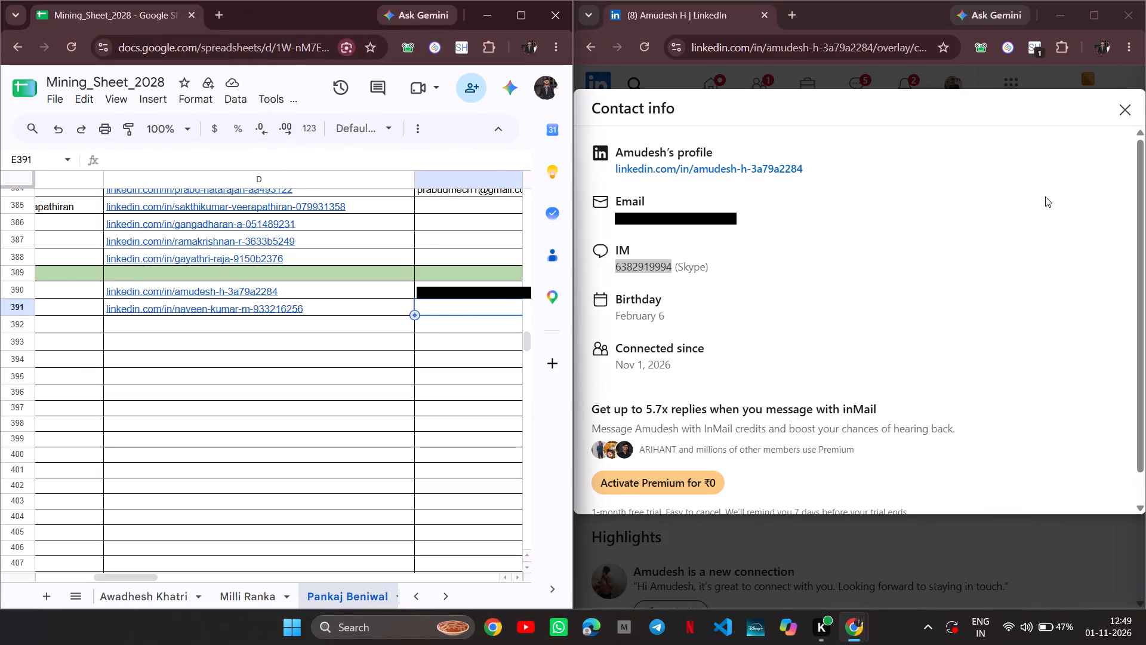
# Return from the contact's profile to TalentPro India's people list, and select cell C392 in the sheet.
pyautogui.click(1127, 111)
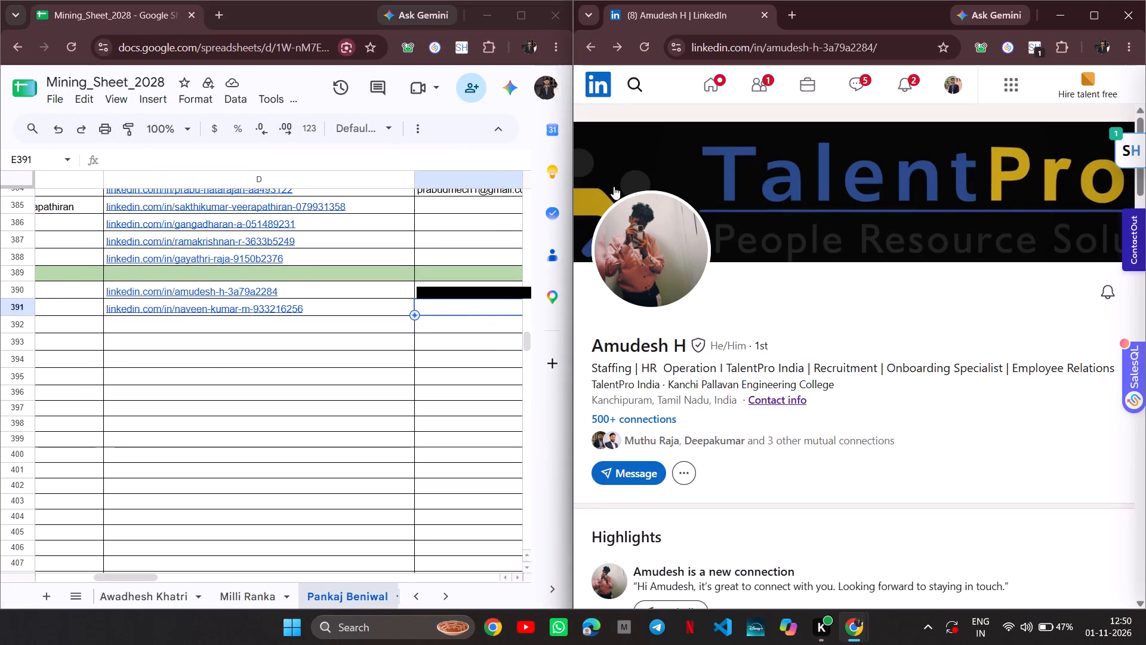
pyautogui.click(589, 45)
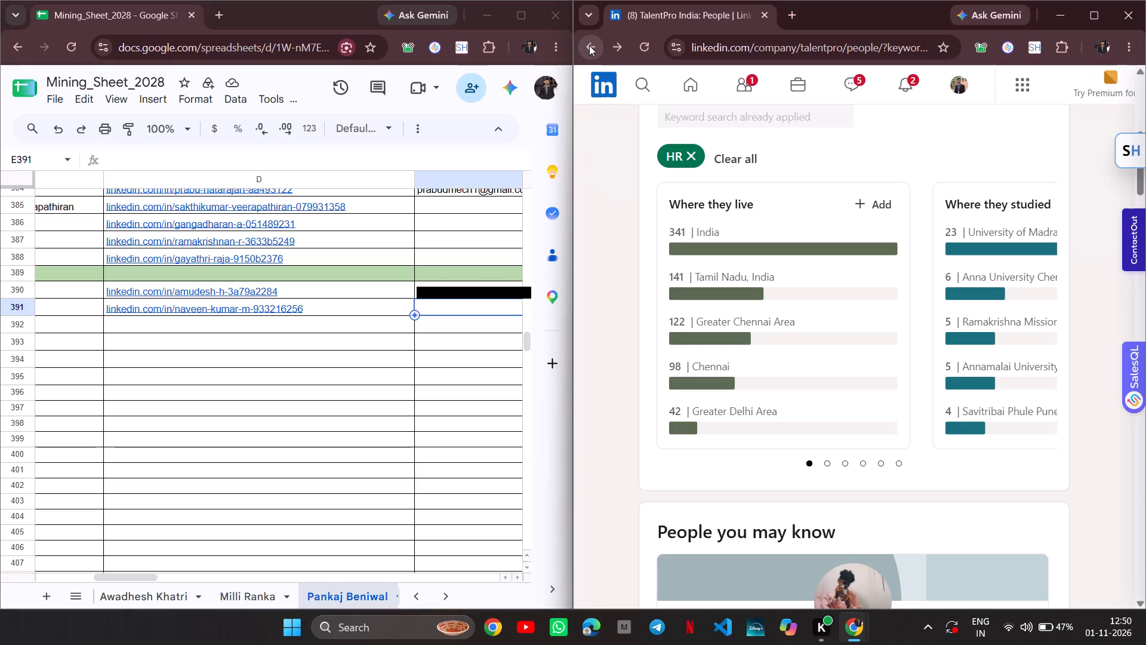
pyautogui.hscroll(3, 389, 284)
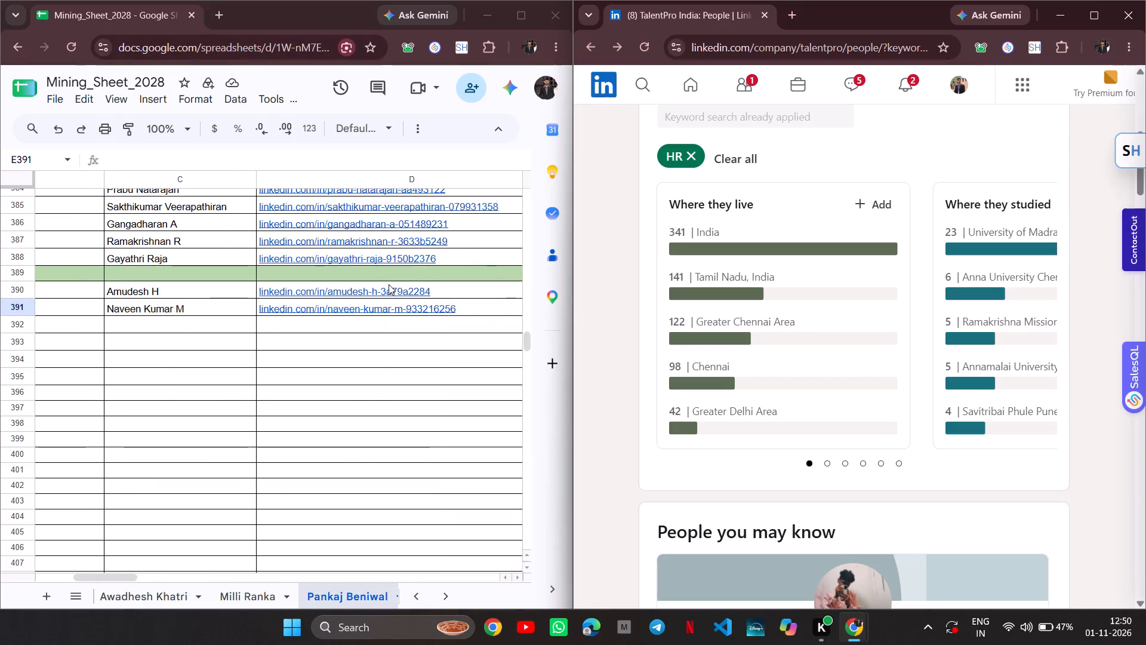
pyautogui.hscroll(3, 389, 284)
pyautogui.click(406, 325)
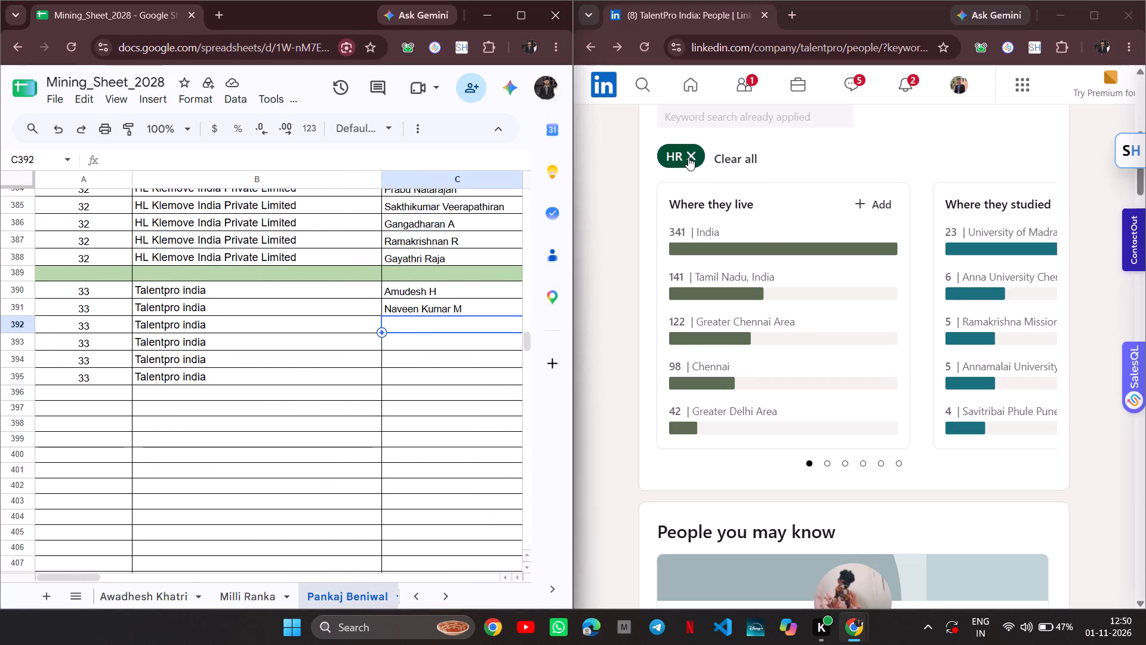
# Replace the HR keyword filter on TalentPro India's people page with "manager".
pyautogui.scroll(-6, 838, 398)
pyautogui.scroll(2, 838, 398)
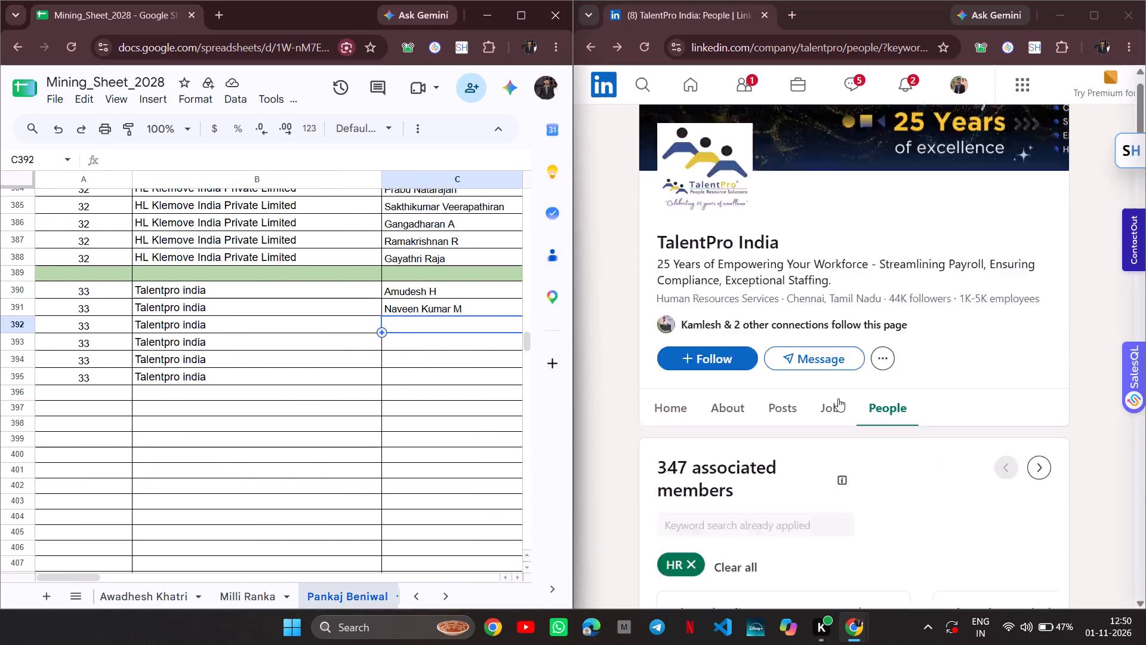
pyautogui.scroll(-1, 743, 500)
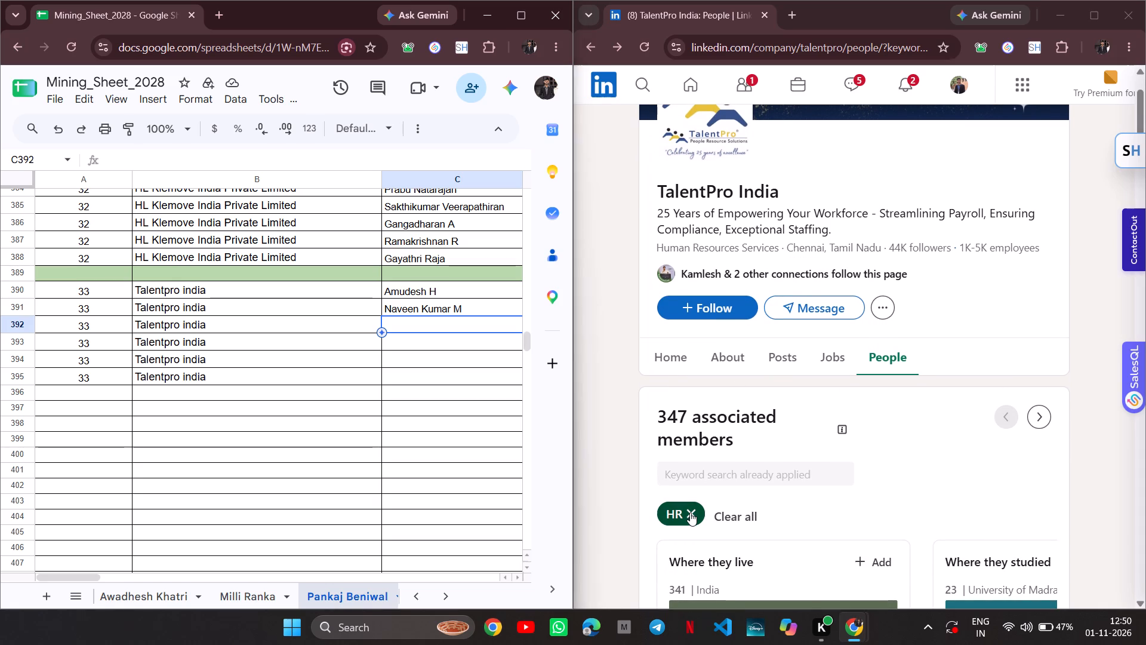
pyautogui.click(690, 512)
pyautogui.click(711, 465)
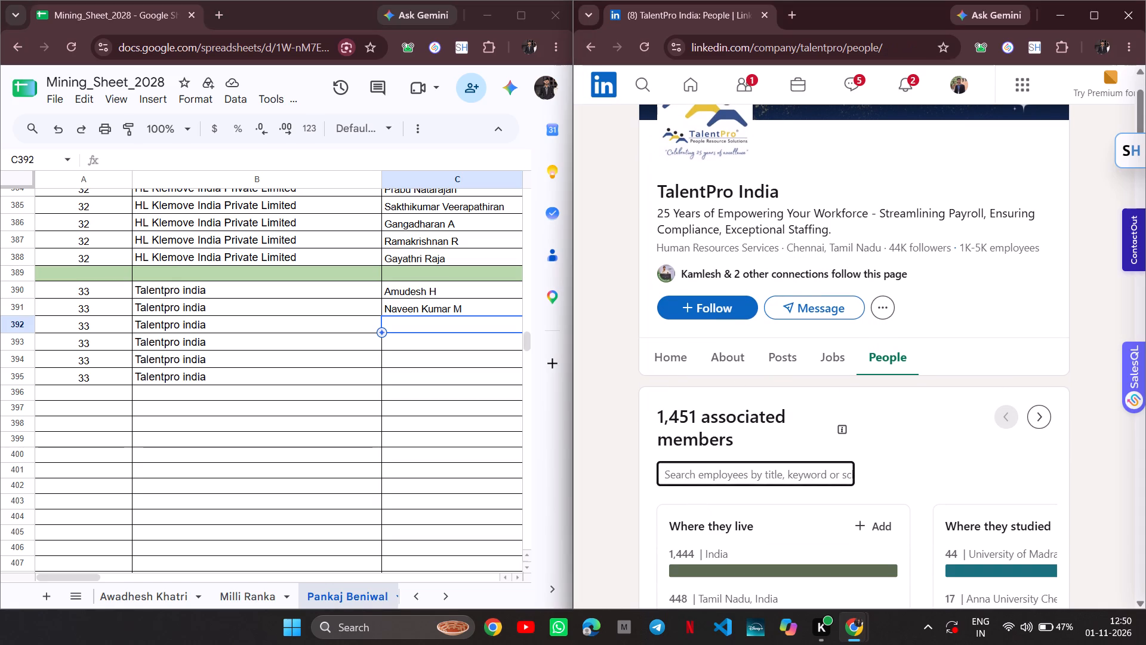
pyautogui.write('manager')
pyautogui.press('space')
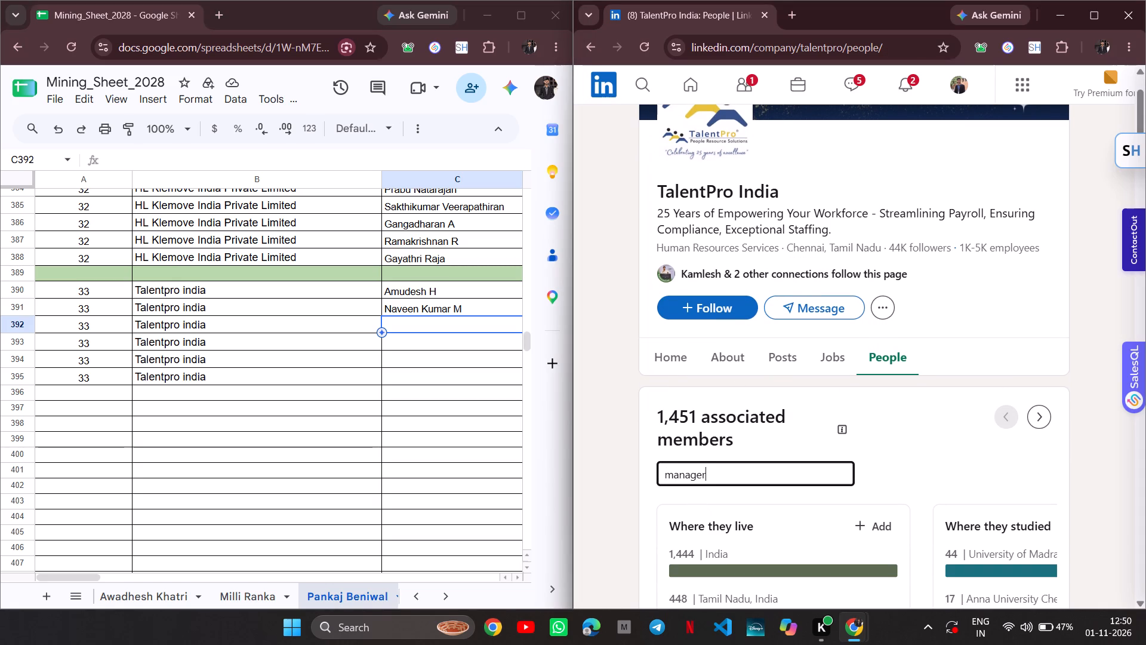
pyautogui.press('Return')
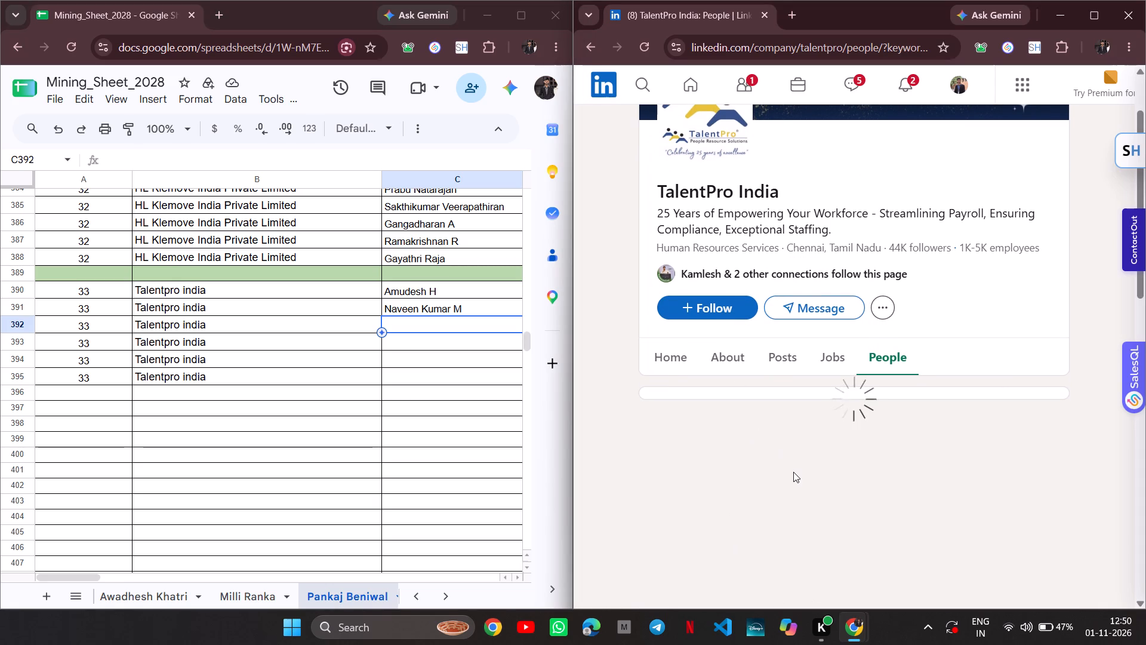
# Open the profile of the Assistant Manager at Talentpro India listed under People you may know.
pyautogui.scroll(-8, 793, 472)
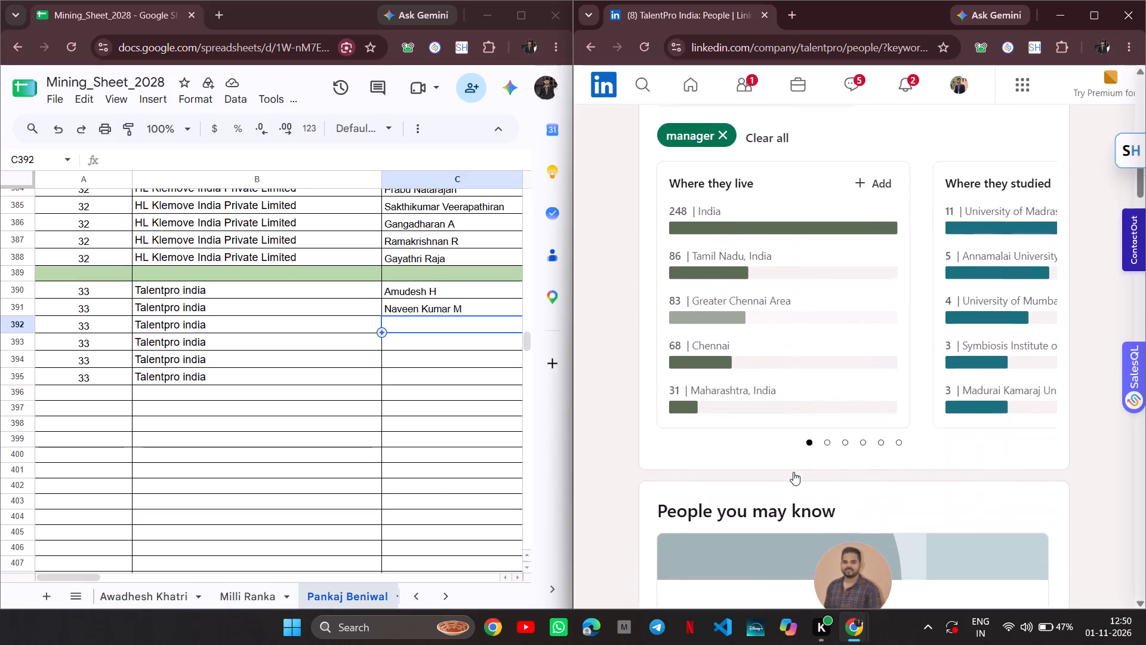
pyautogui.scroll(-5, 793, 472)
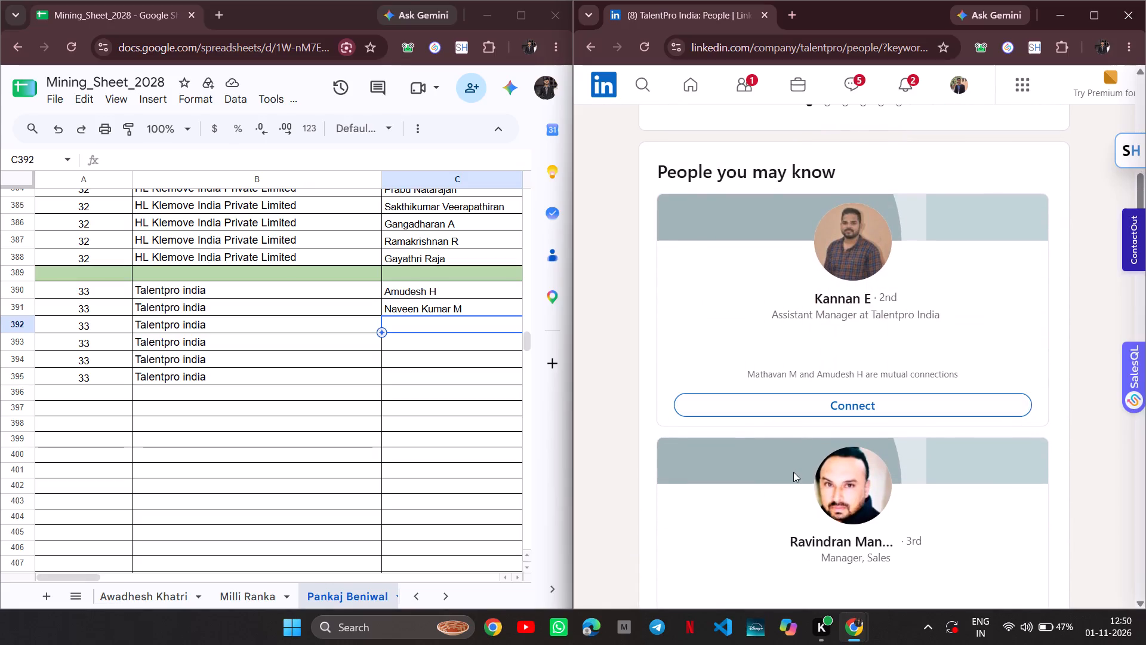
pyautogui.click(842, 293)
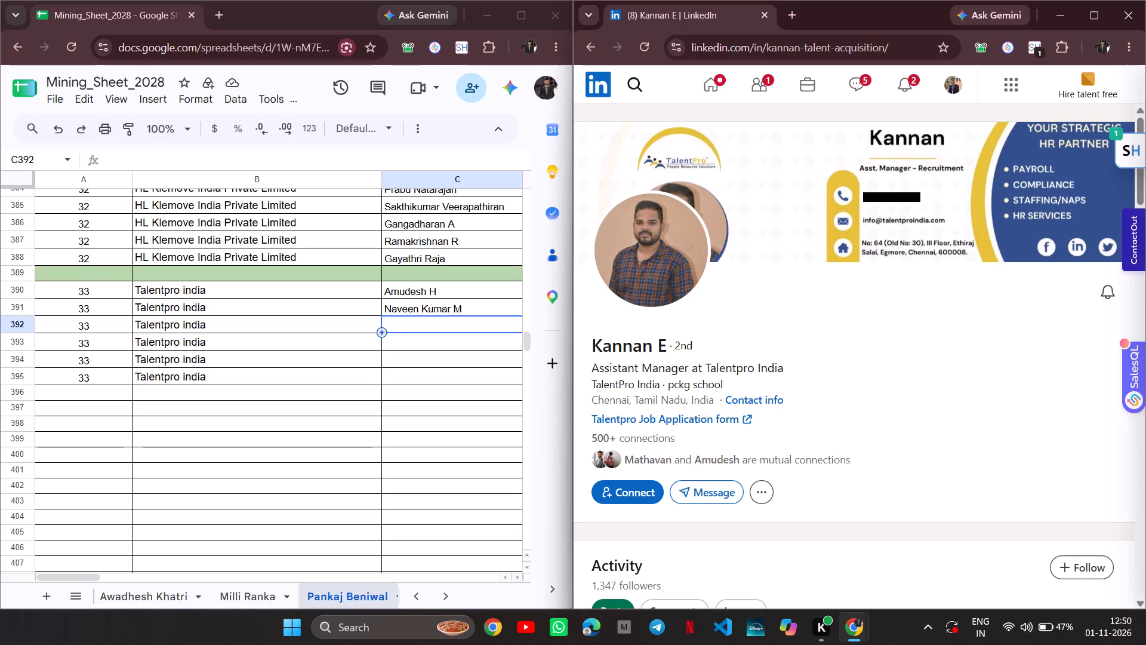
# Copy the Assistant Manager's name from the LinkedIn profile into cell C392.
pyautogui.moveTo(592, 346); pyautogui.dragTo(666, 347)
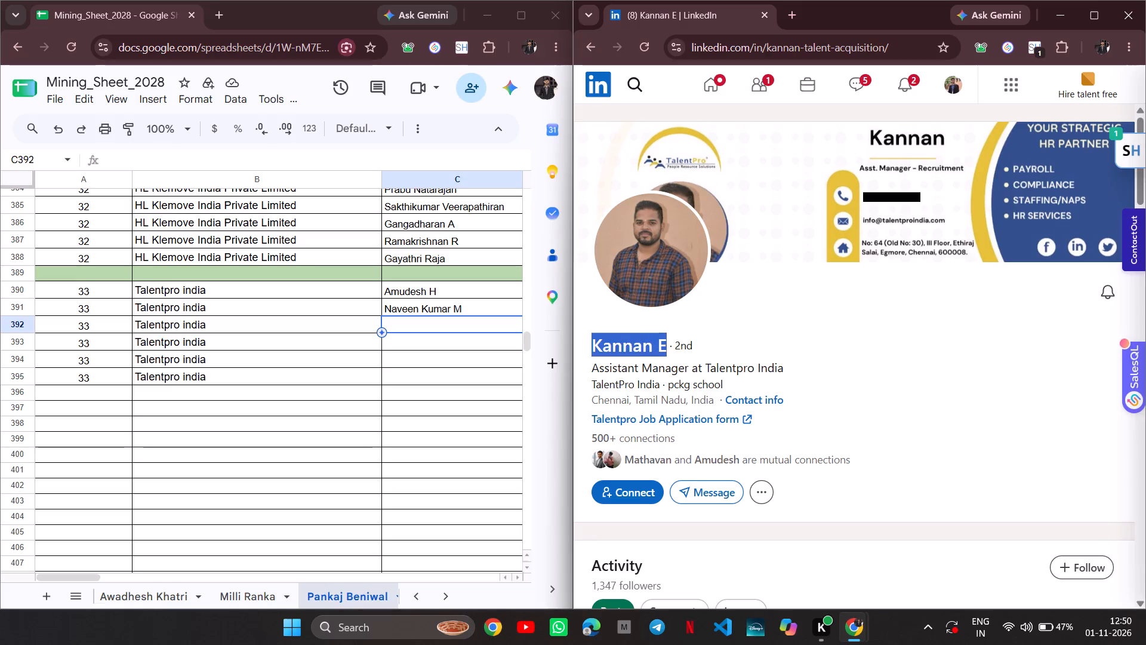
pyautogui.hotkey('ctrl', 'c')
pyautogui.doubleClick(417, 320)
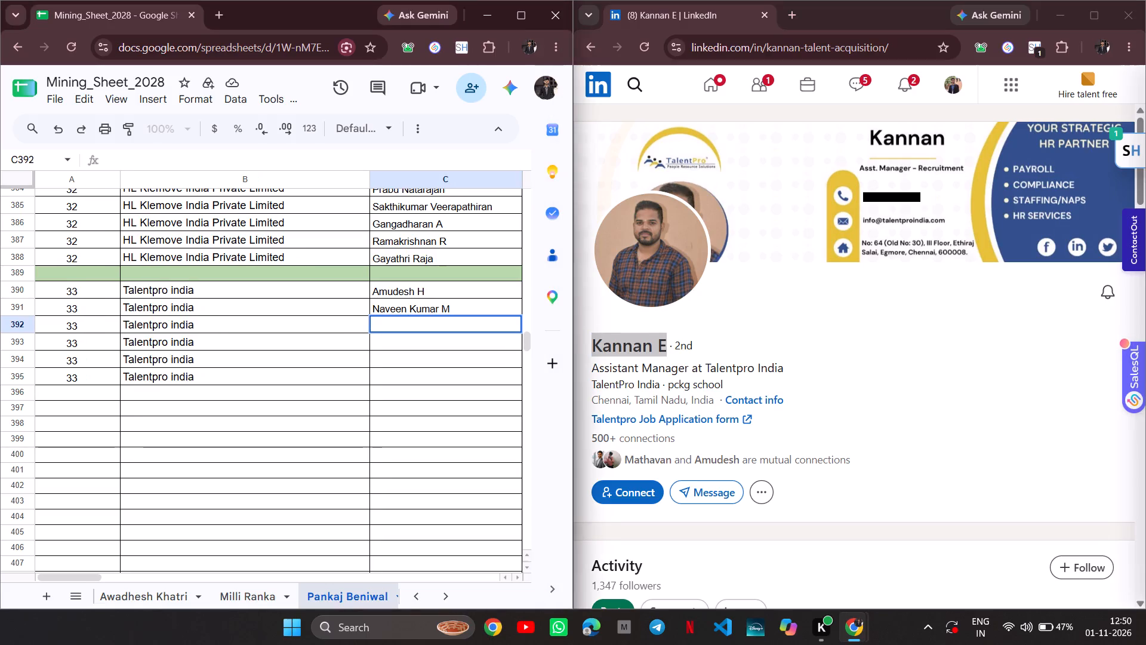
pyautogui.hotkey('ctrl', 'v')
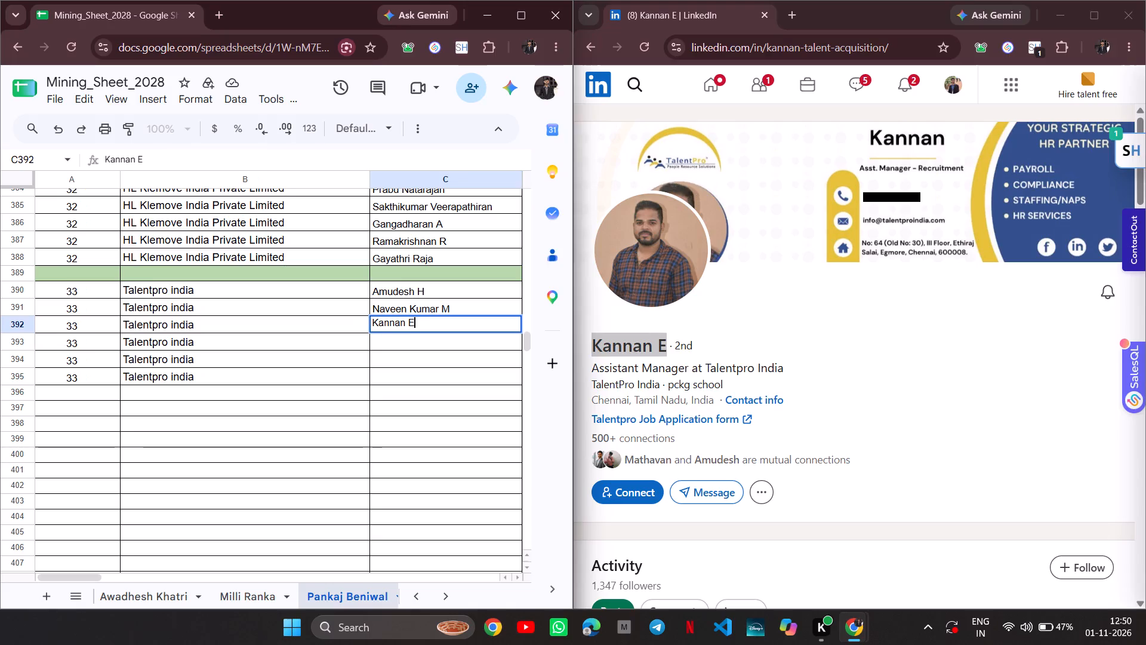
pyautogui.click(421, 334)
# Select cell D392 beside the new name, and open the contact info on the Assistant Manager's LinkedIn profile.
pyautogui.hscroll(-1, 421, 334)
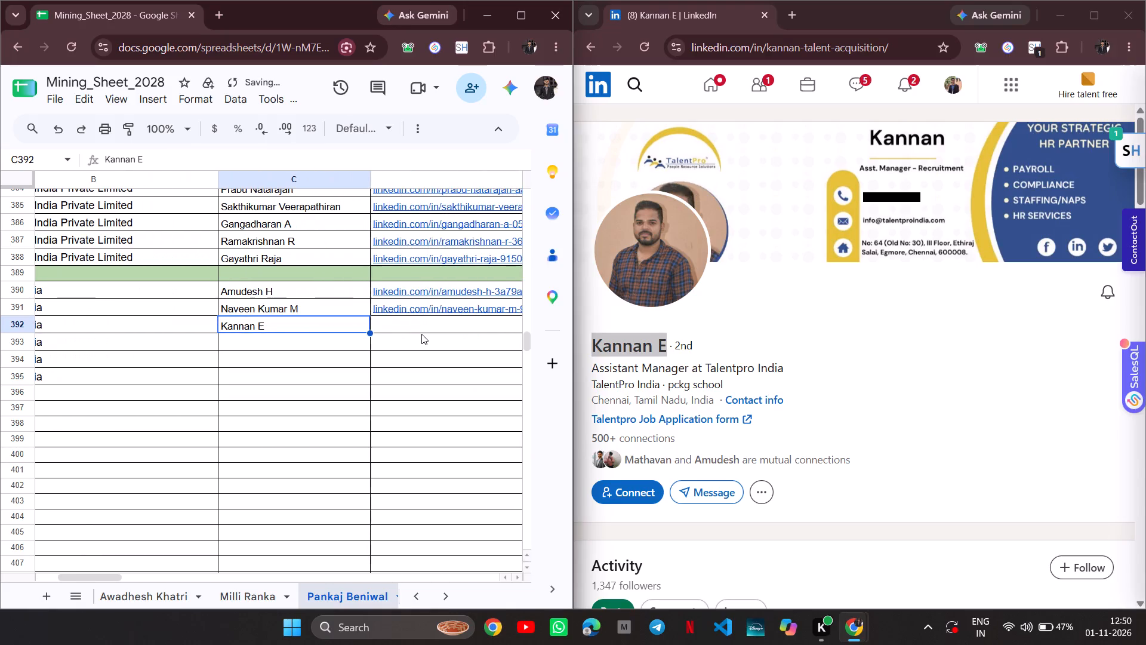
pyautogui.hscroll(-2, 421, 334)
pyautogui.click(346, 326)
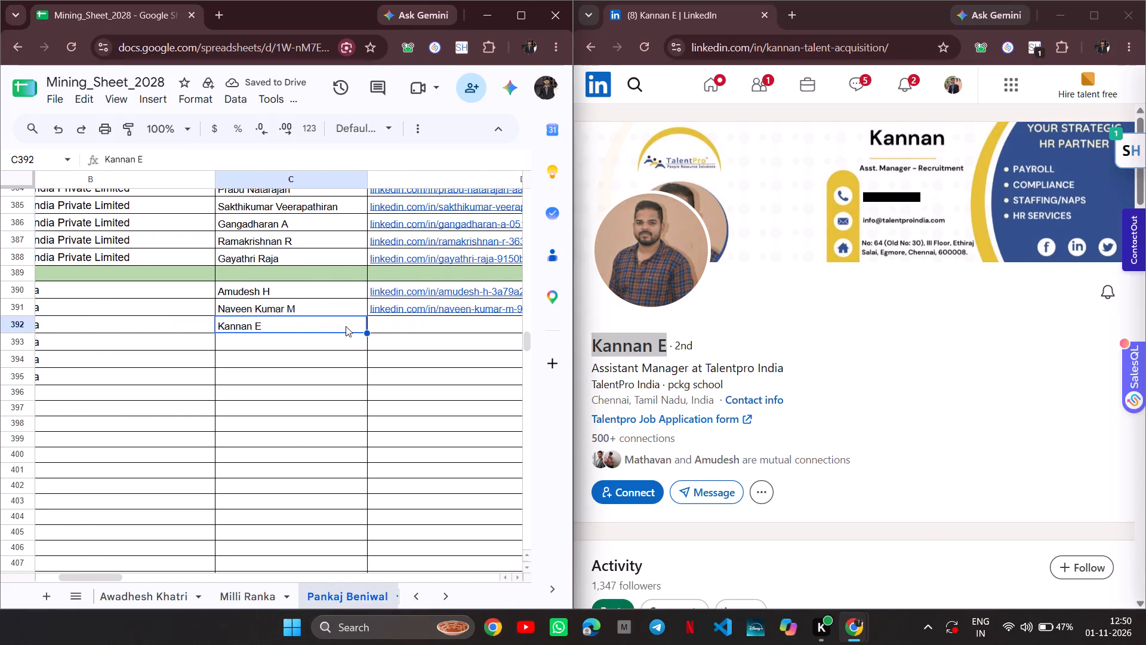
pyautogui.click(526, 17)
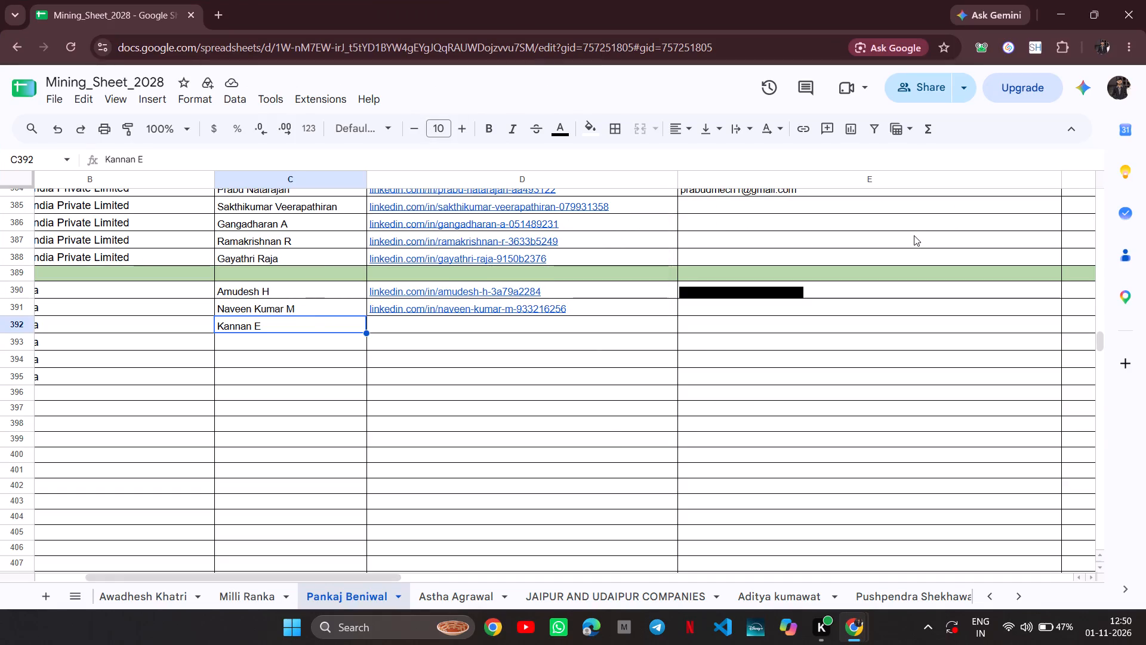
pyautogui.press('super+Left')
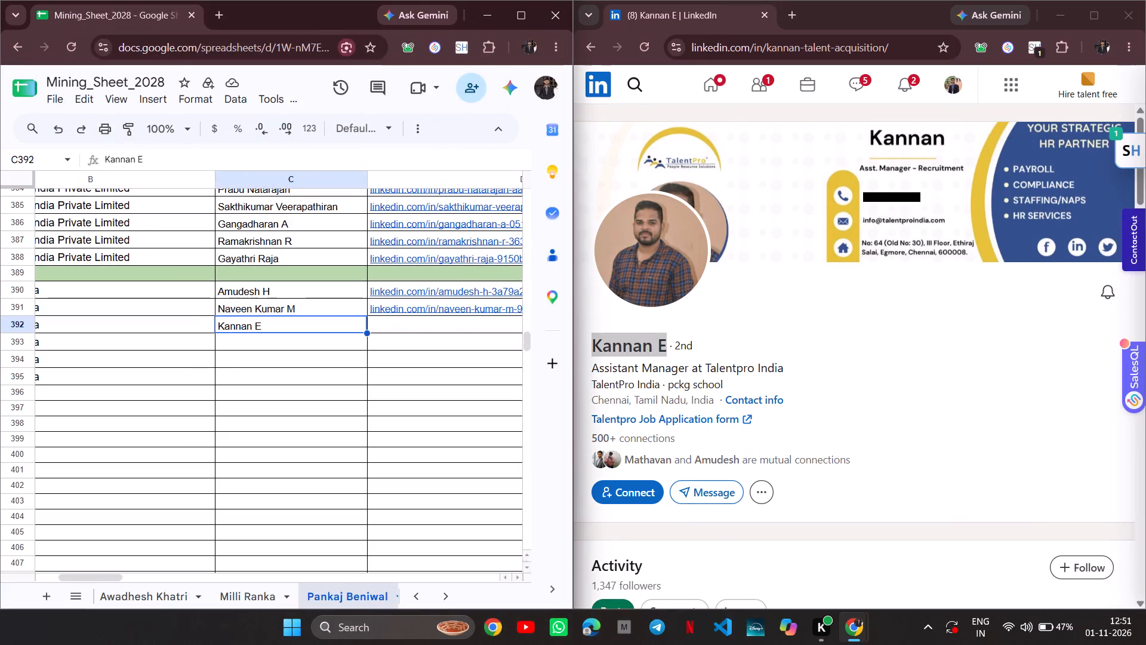
pyautogui.click(821, 357)
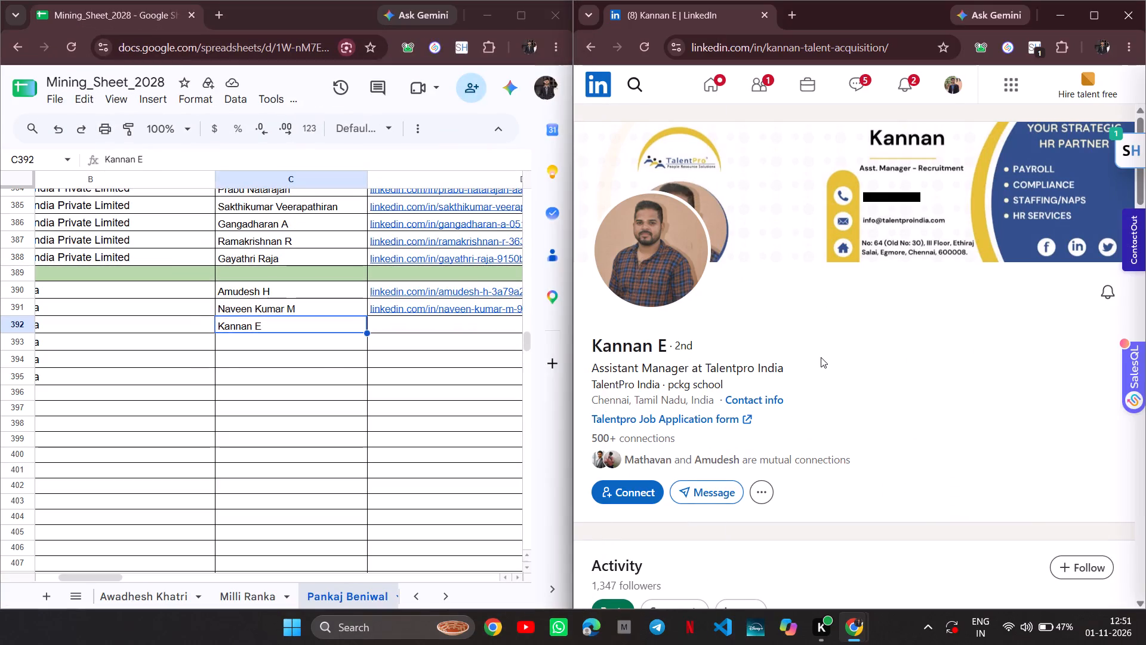
pyautogui.click(455, 321)
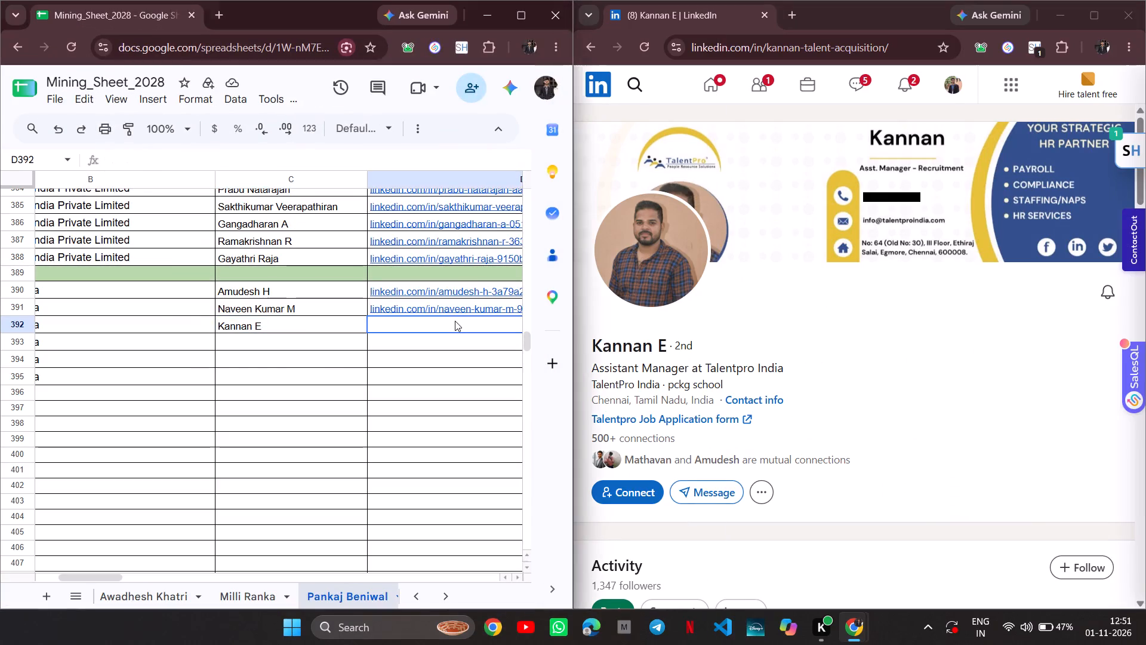
pyautogui.hscroll(-2, 455, 321)
pyautogui.click(766, 400)
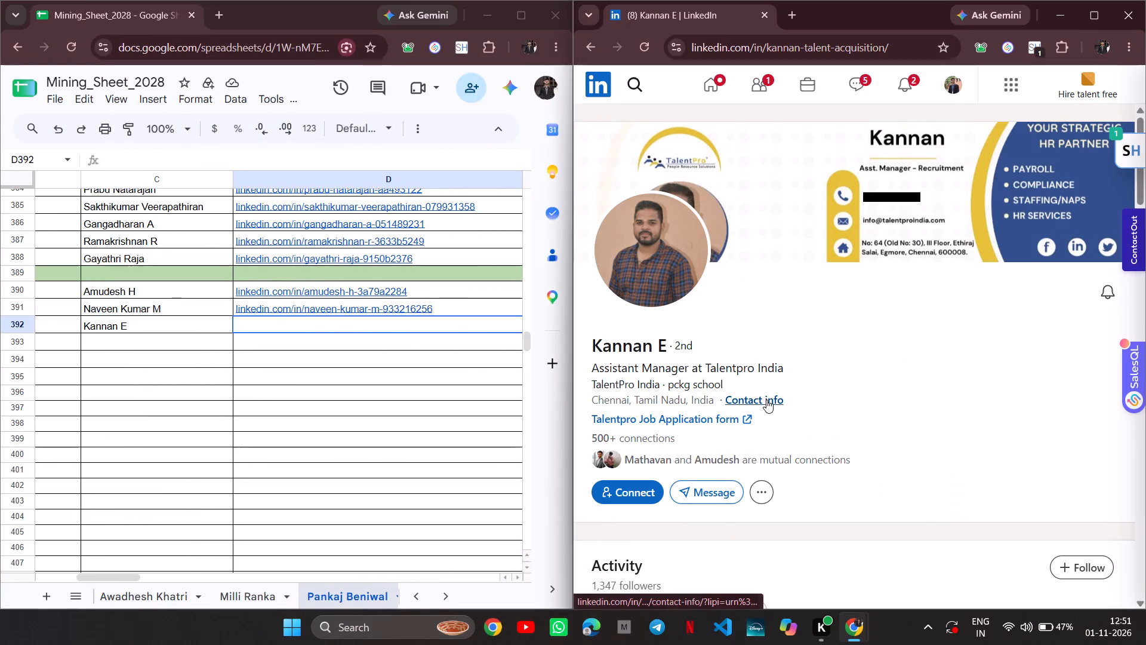
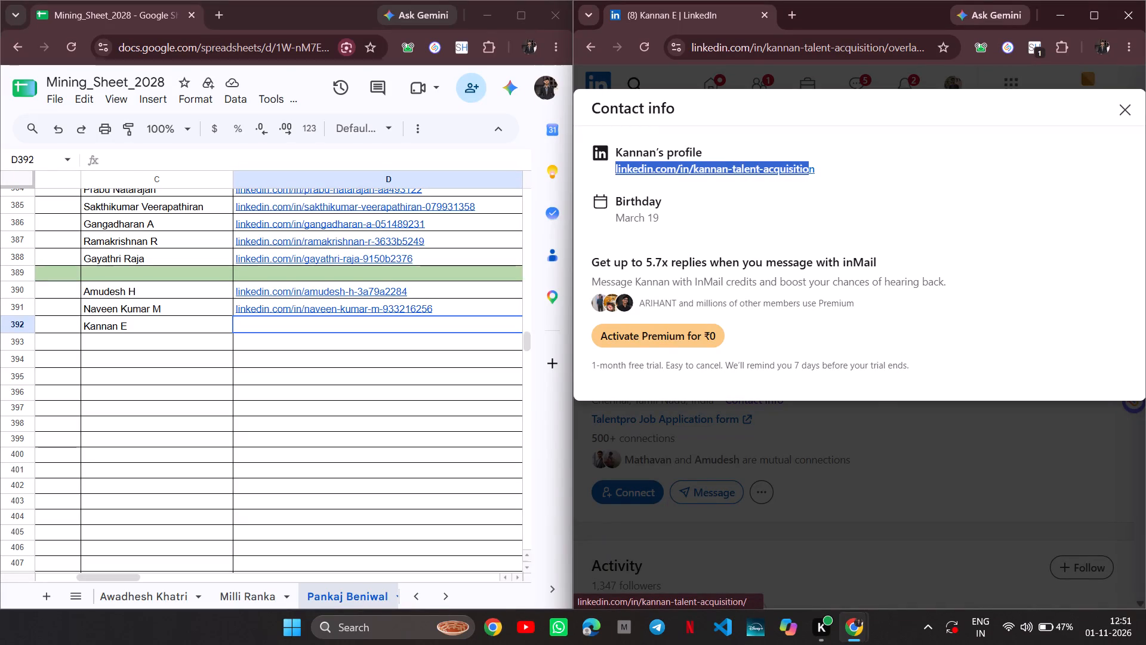
# Copy the Assistant Manager's LinkedIn profile link from the contact info into cell D392.
pyautogui.hotkey('ctrl', 'c')
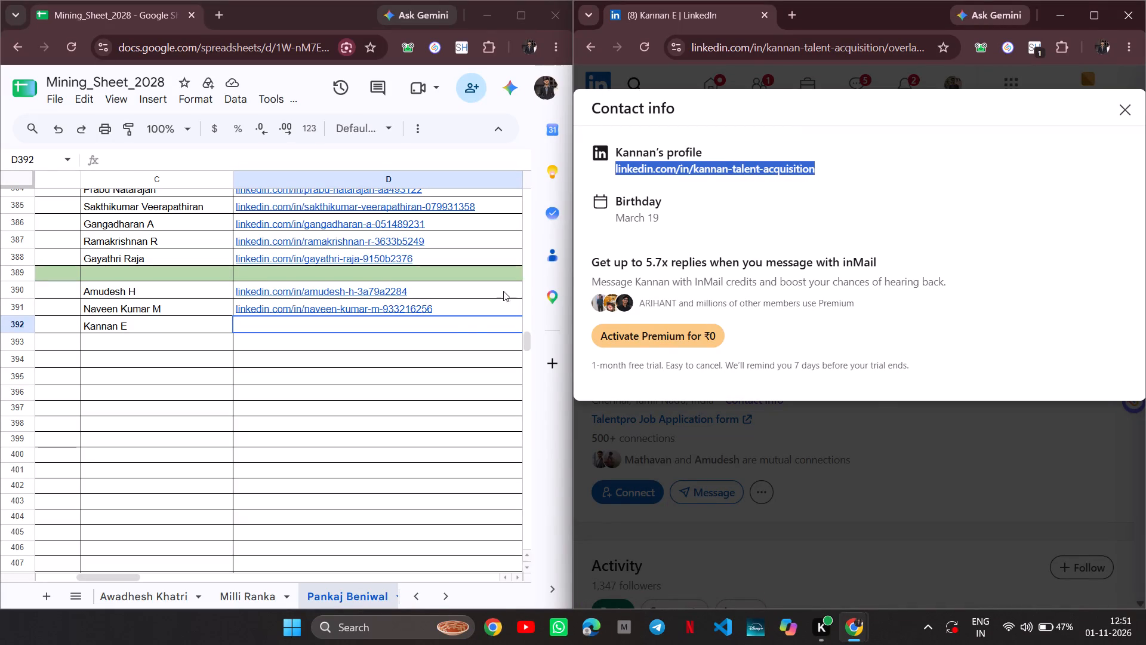
pyautogui.doubleClick(472, 321)
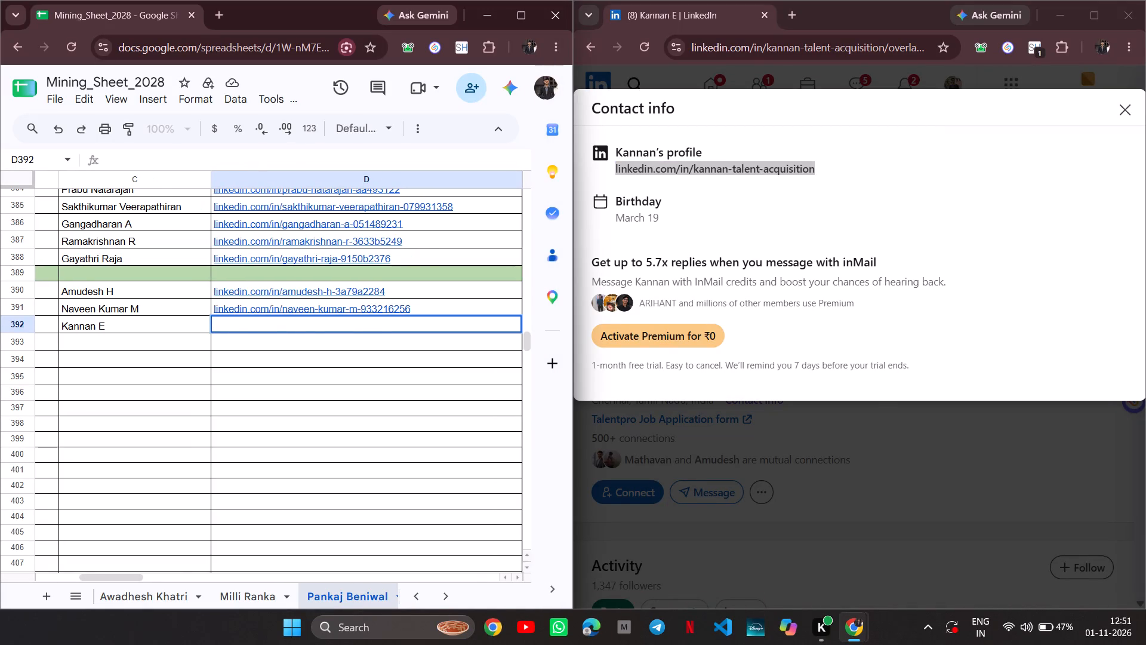
pyautogui.hotkey('ctrl', 'v')
pyautogui.click(360, 324)
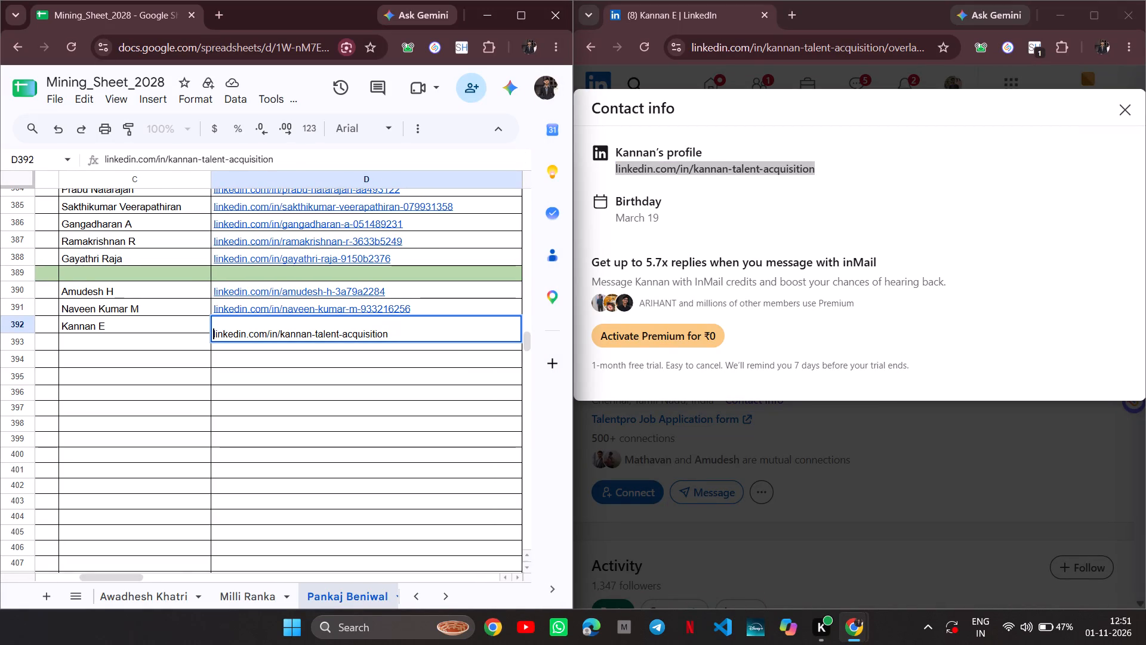
pyautogui.click(357, 320)
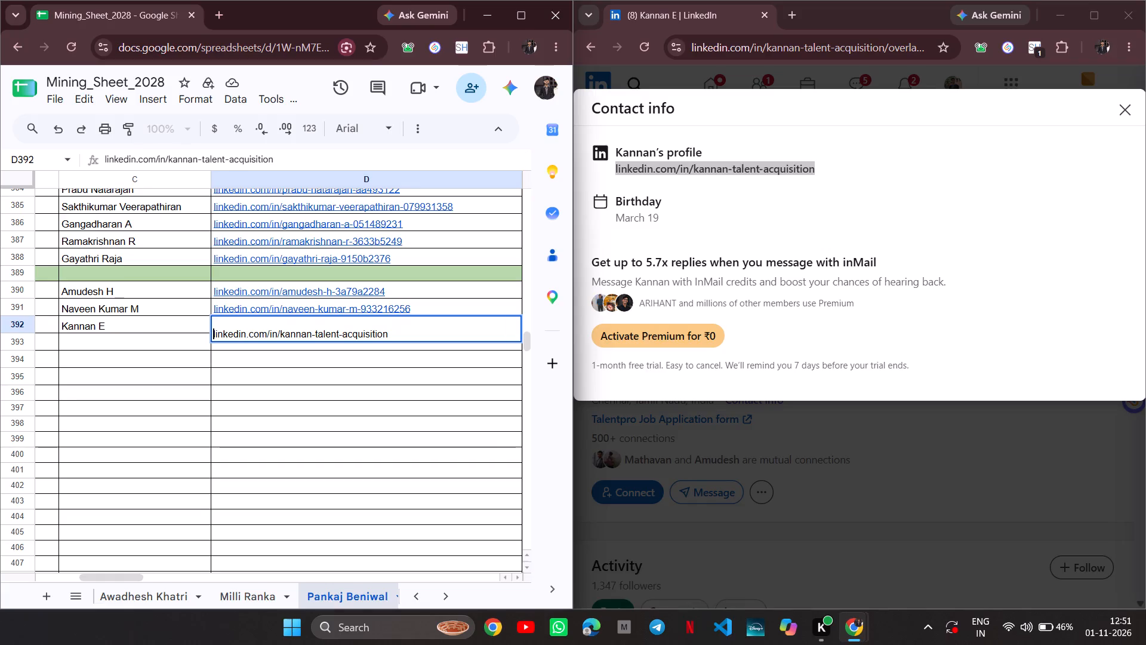
pyautogui.press('BackSpace')
pyautogui.click(338, 384)
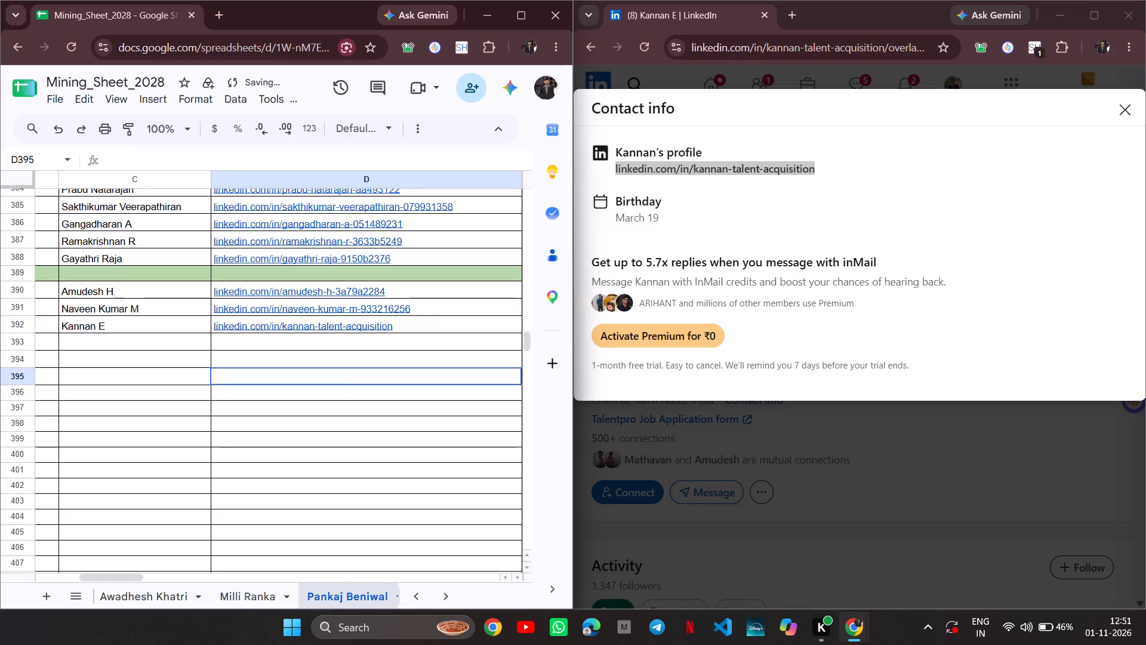
# Select the email cell E392, close the contact info and send the Assistant Manager a LinkedIn connection request.
pyautogui.hscroll(-3, 366, 341)
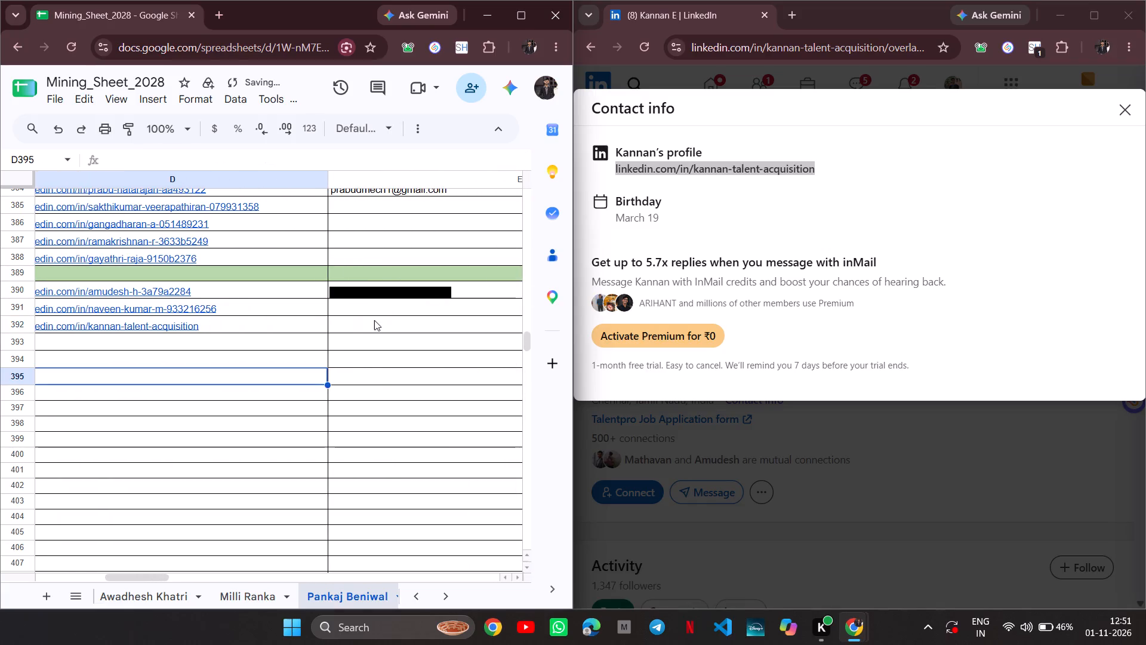
pyautogui.click(374, 320)
pyautogui.hscroll(-3, 374, 320)
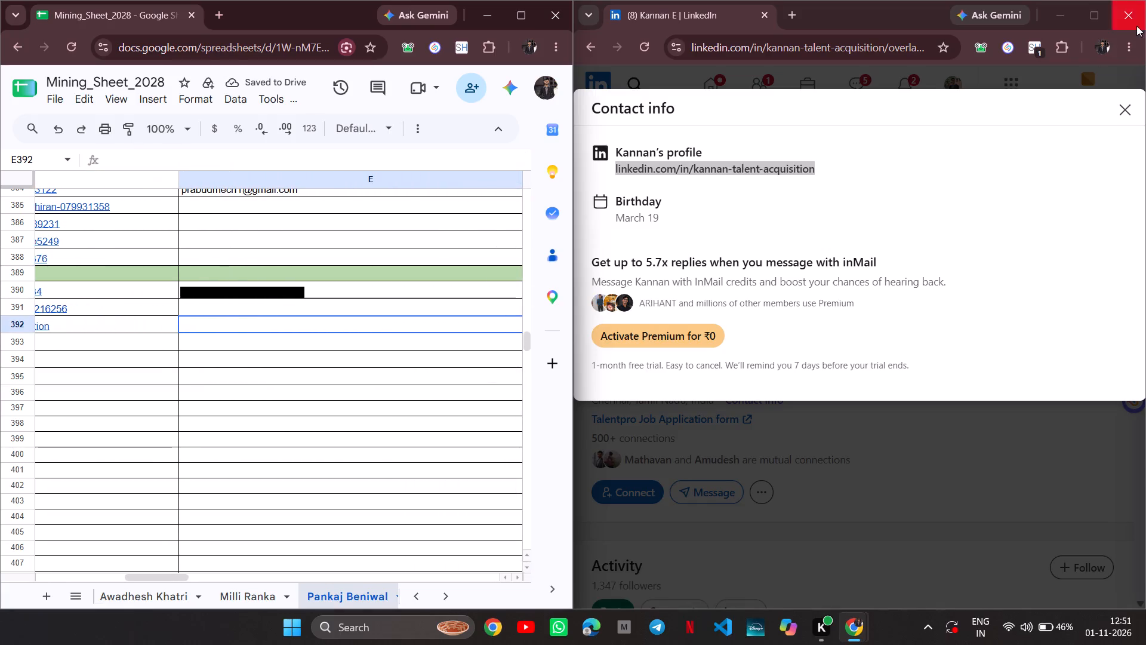
pyautogui.click(1122, 106)
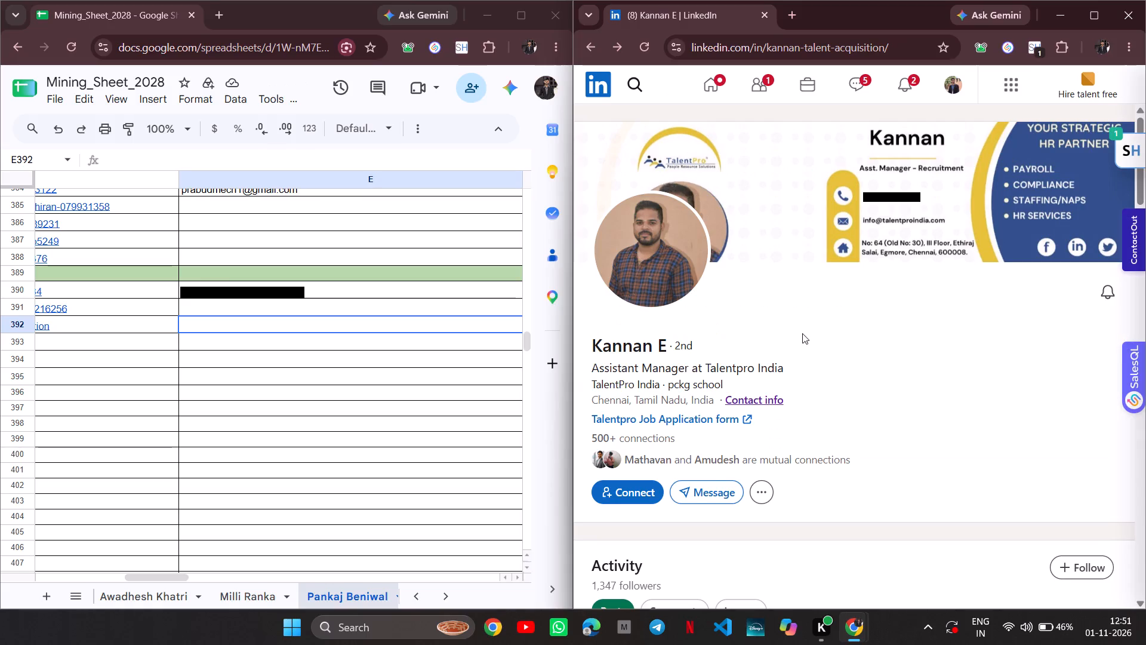
pyautogui.click(650, 501)
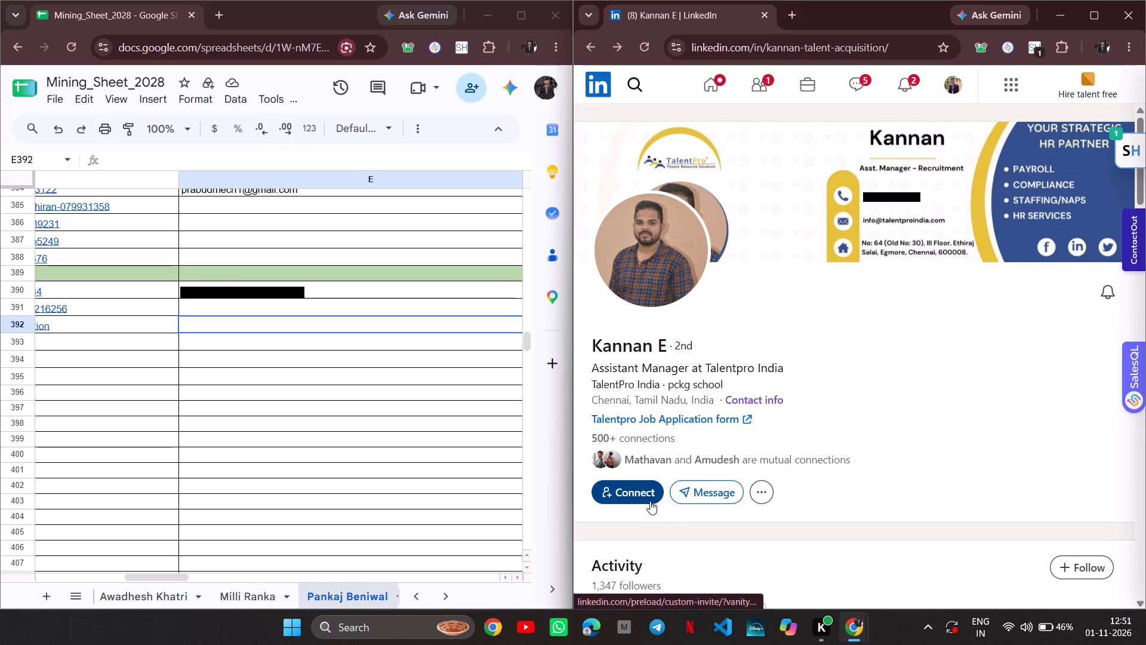
pyautogui.click(974, 217)
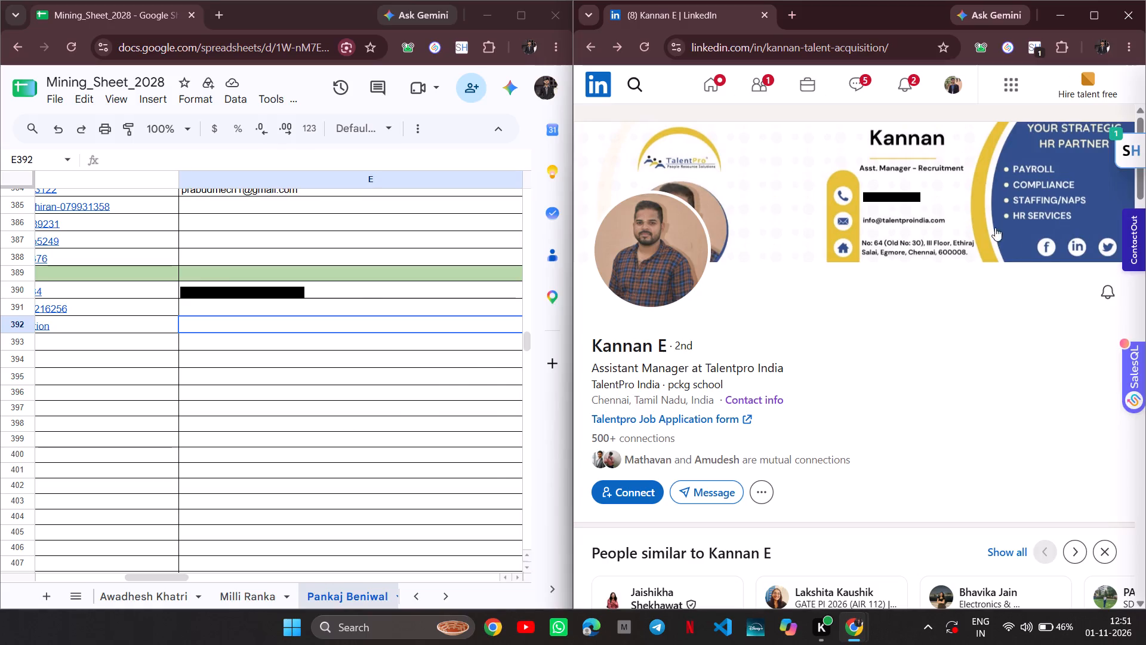
# Check the SignalHire and ContactOut extensions for the Assistant Manager's contact details.
pyautogui.click(1135, 146)
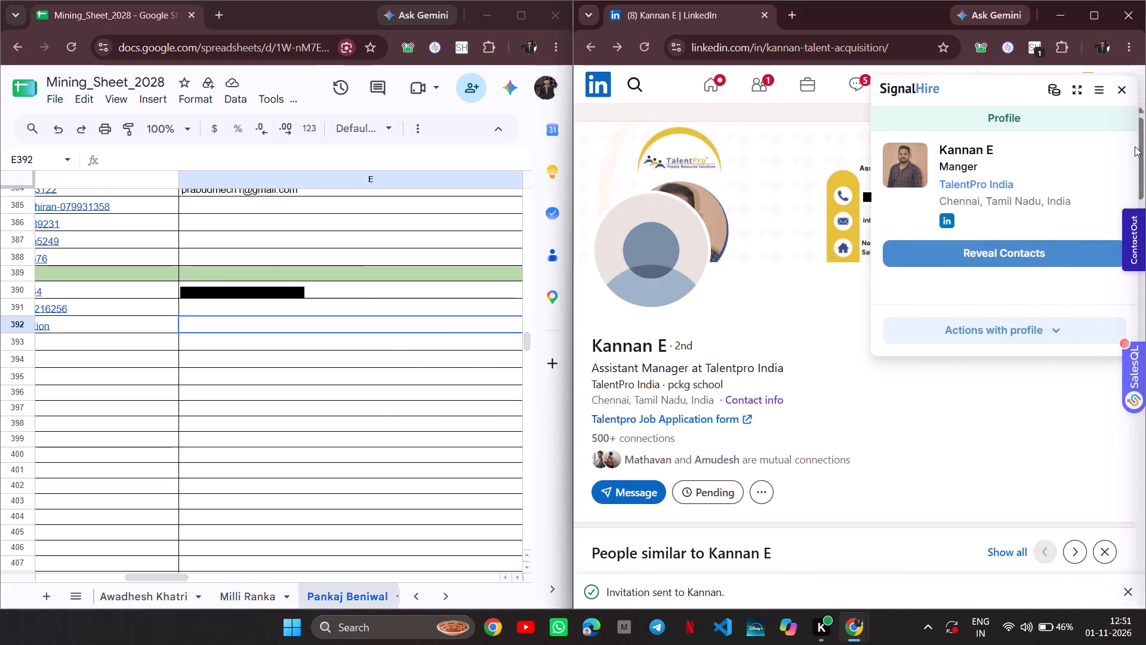
pyautogui.click(1126, 93)
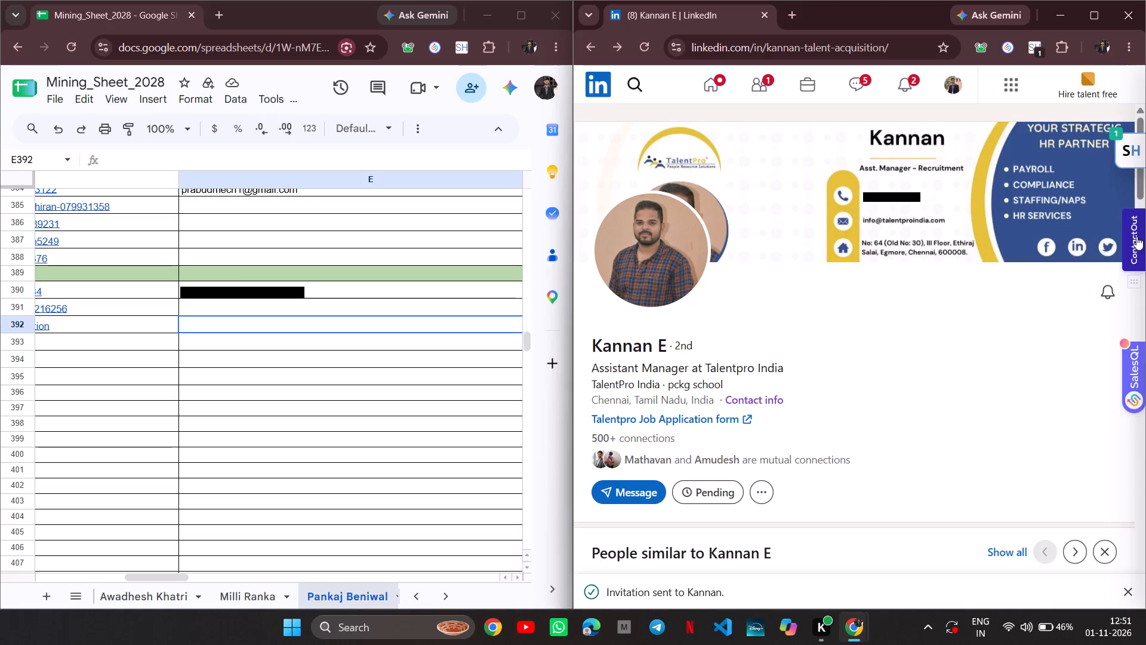
pyautogui.click(1136, 236)
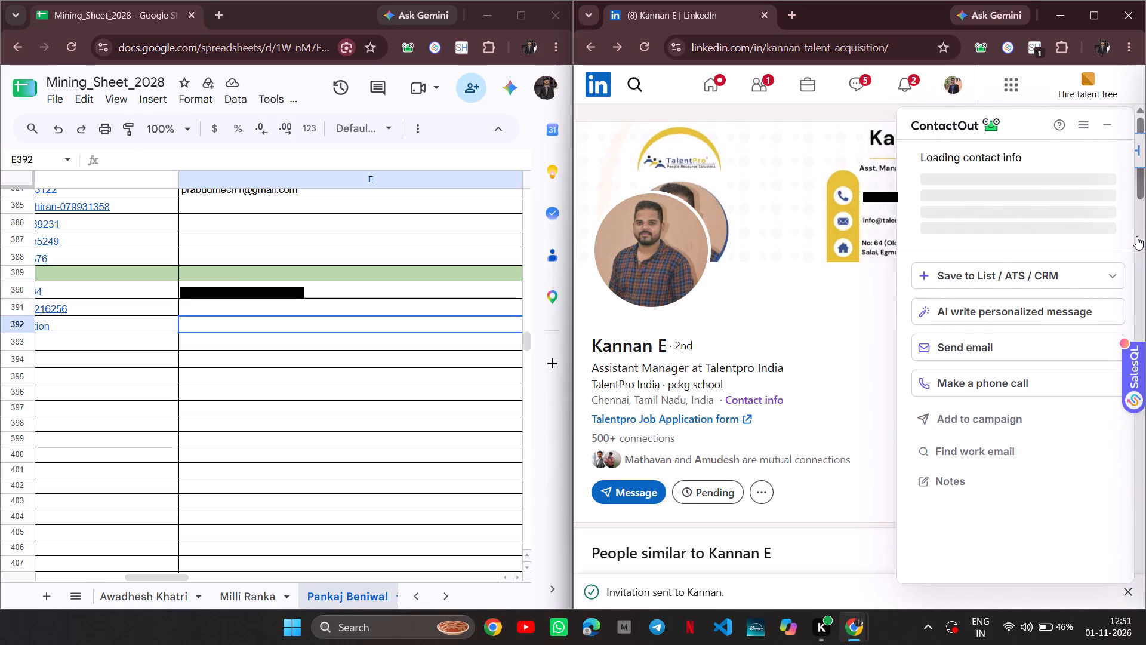
pyautogui.click(1111, 124)
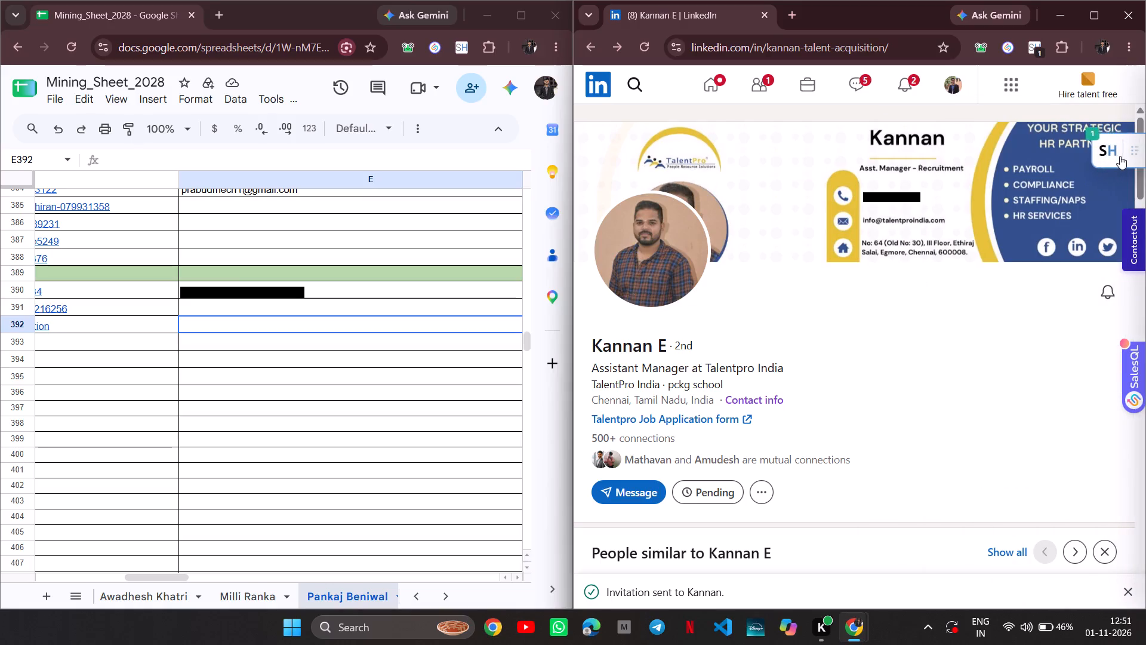
# Reveal the Assistant Manager's contacts in SignalHire and dismiss the extension rating request.
pyautogui.click(1120, 156)
pyautogui.click(1030, 248)
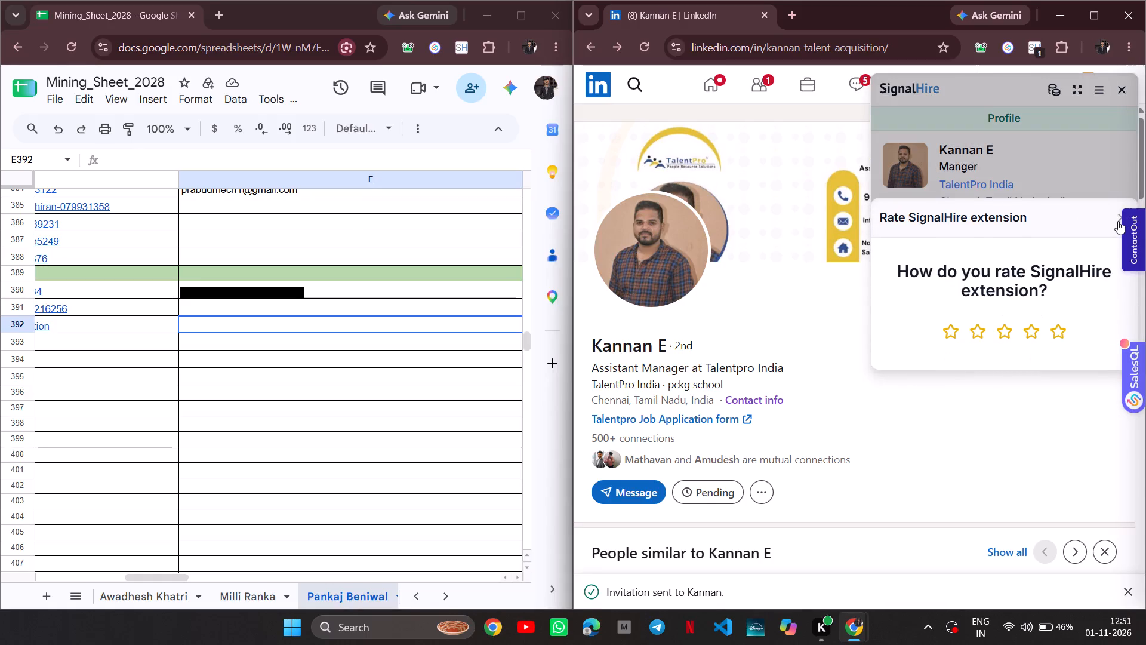
pyautogui.click(1118, 221)
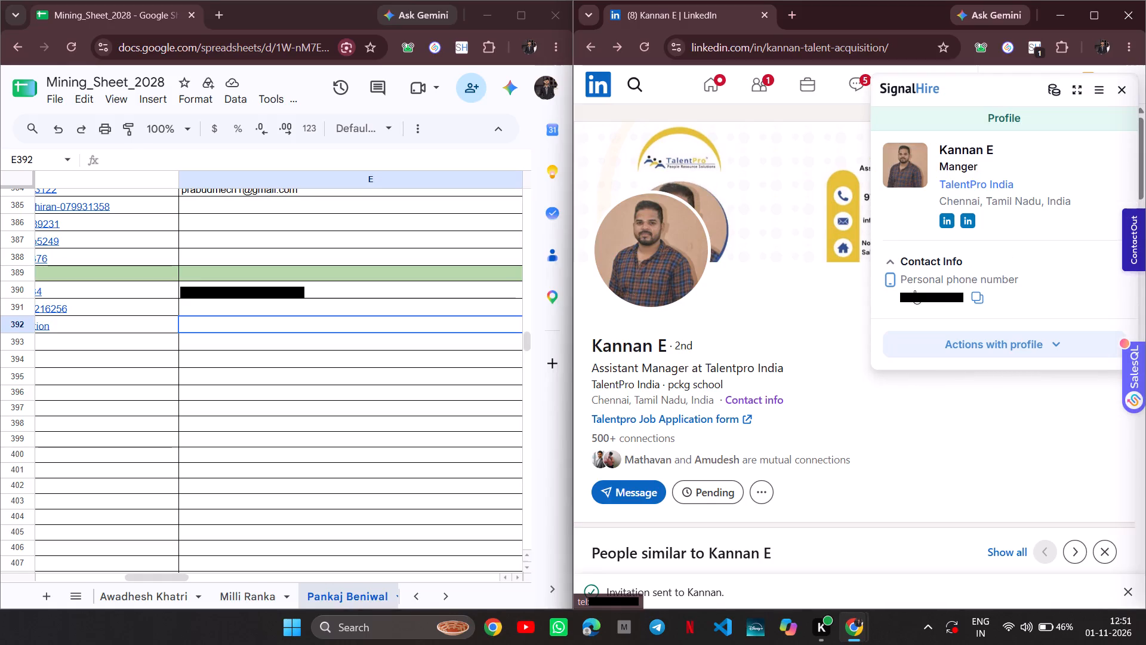
# Copy the Assistant Manager's personal phone number from SignalHire into cell F392.
pyautogui.scroll(-1, 914, 290)
pyautogui.hscroll(-1, 297, 349)
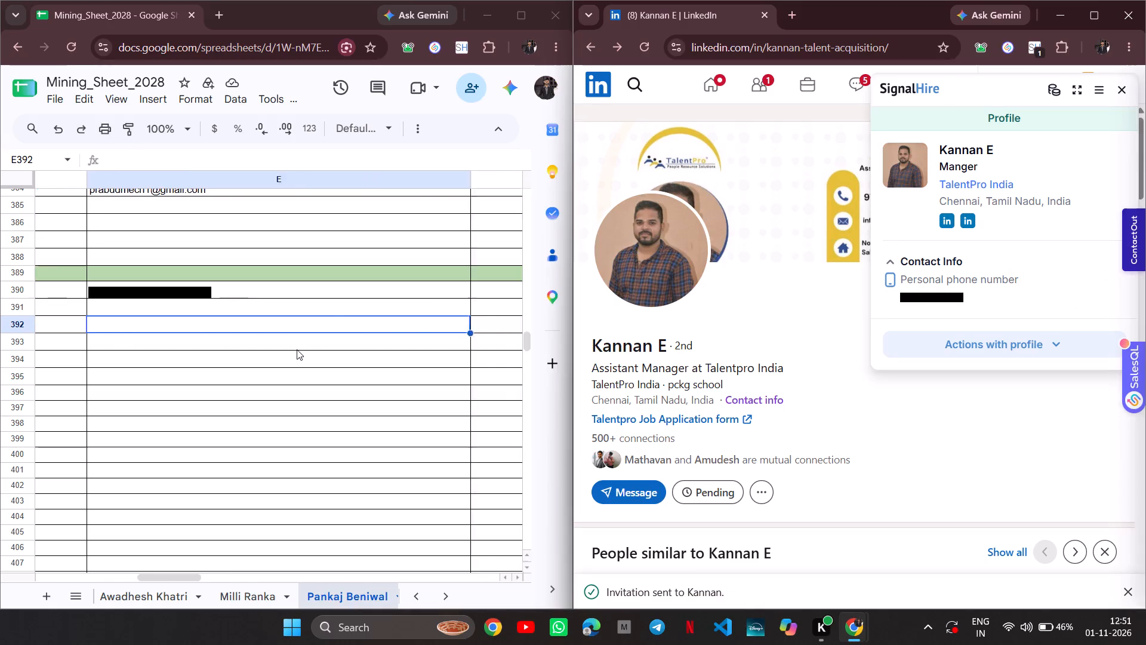
pyautogui.hscroll(-3, 297, 349)
pyautogui.click(343, 326)
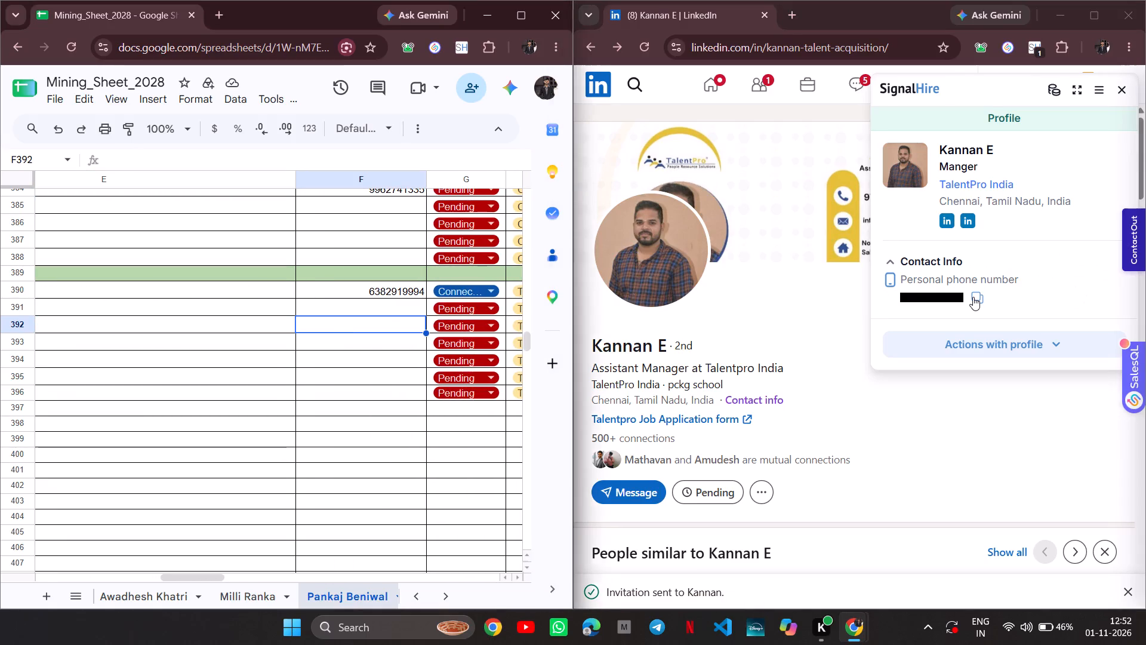
pyautogui.click(973, 297)
pyautogui.doubleClick(380, 331)
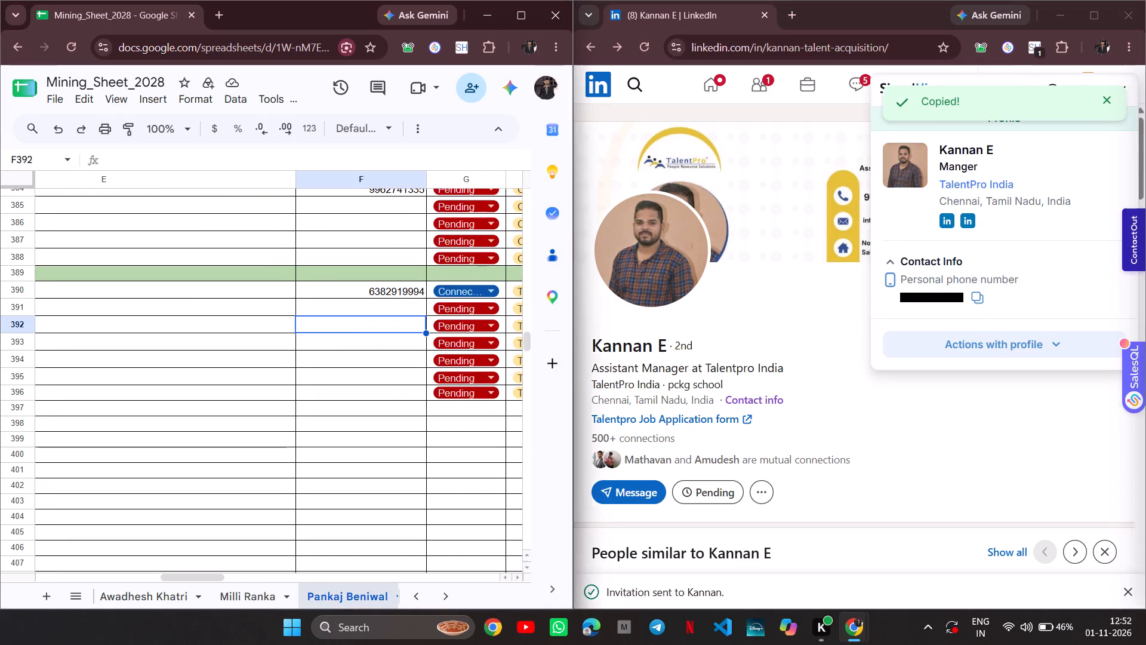
pyautogui.hotkey('ctrl', 'v')
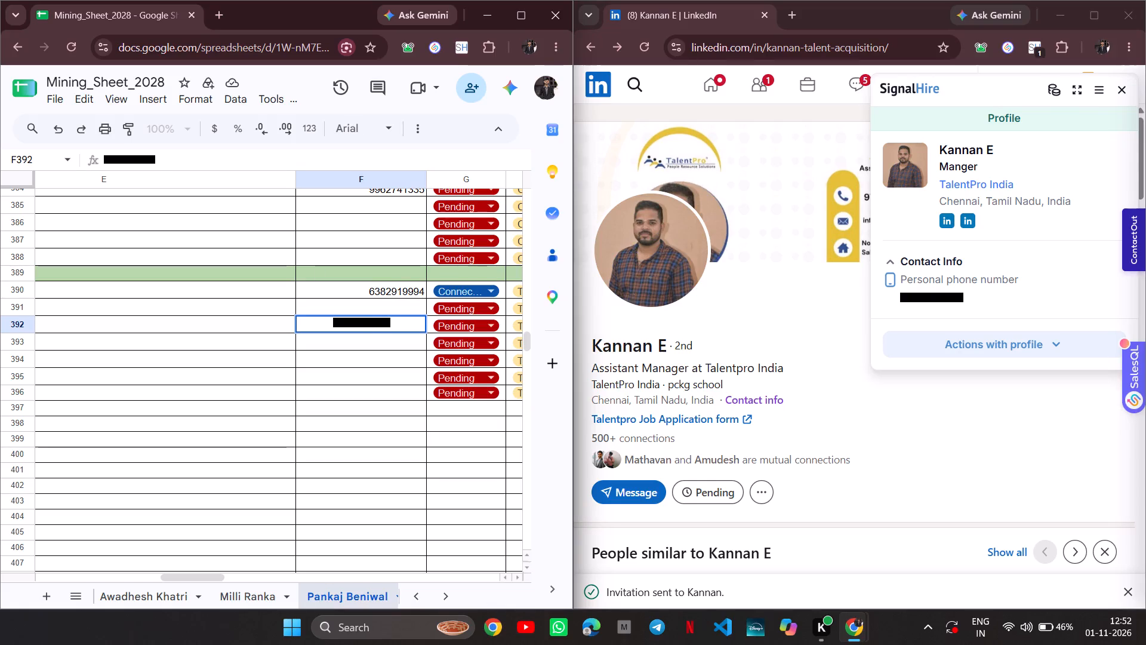
pyautogui.click(393, 333)
pyautogui.click(385, 342)
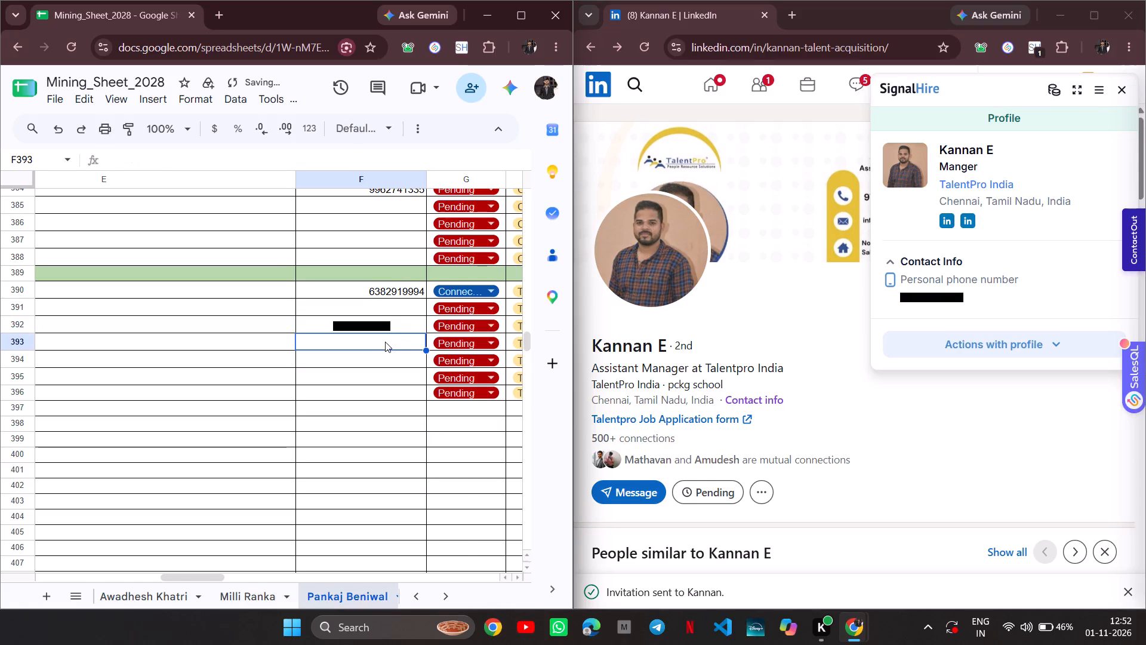
# Change the designation in cell I392 from HR to Assistant Manager.
pyautogui.hscroll(5, 385, 342)
pyautogui.hscroll(-2, 385, 342)
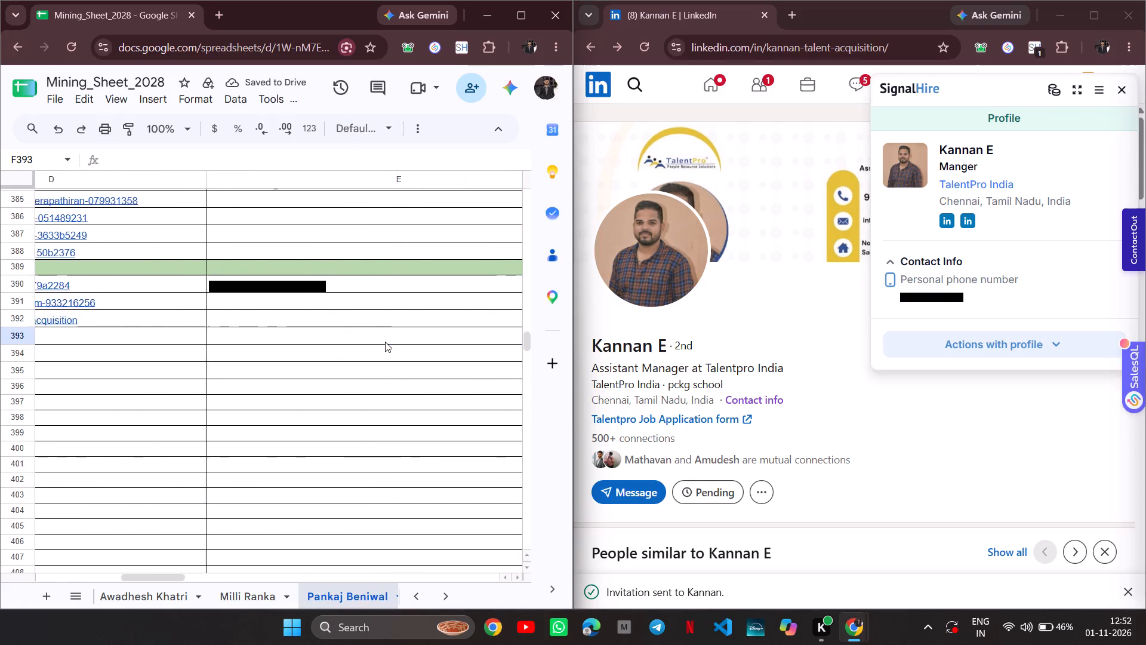
pyautogui.hscroll(-5, 385, 342)
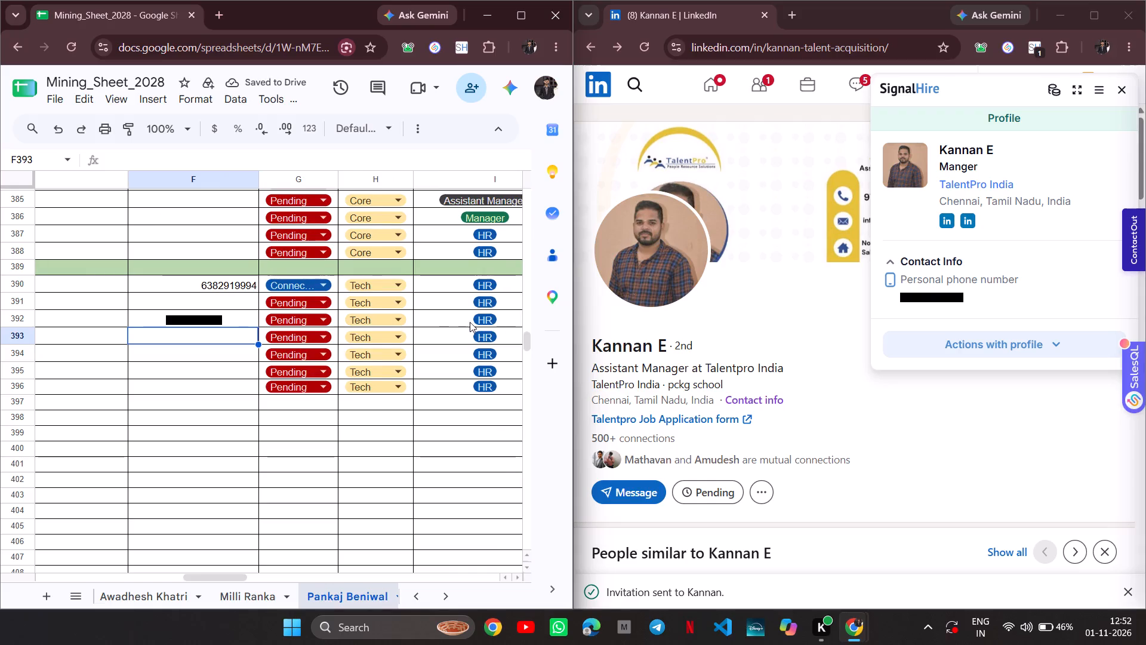
pyautogui.click(486, 317)
pyautogui.hscroll(-1, 486, 317)
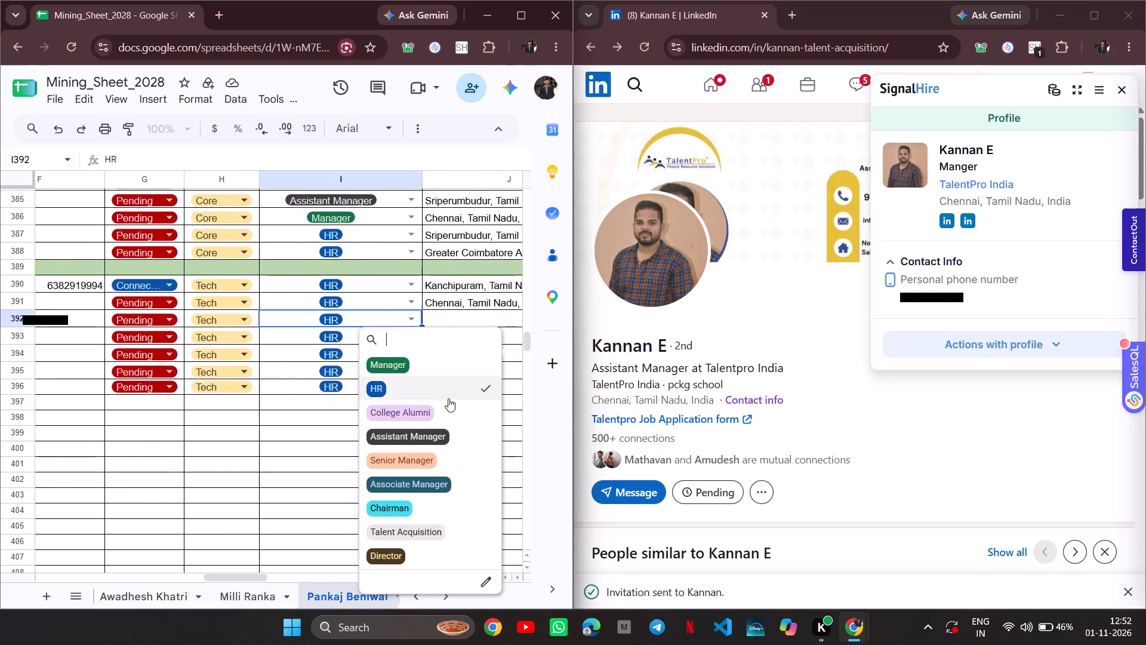
pyautogui.click(437, 438)
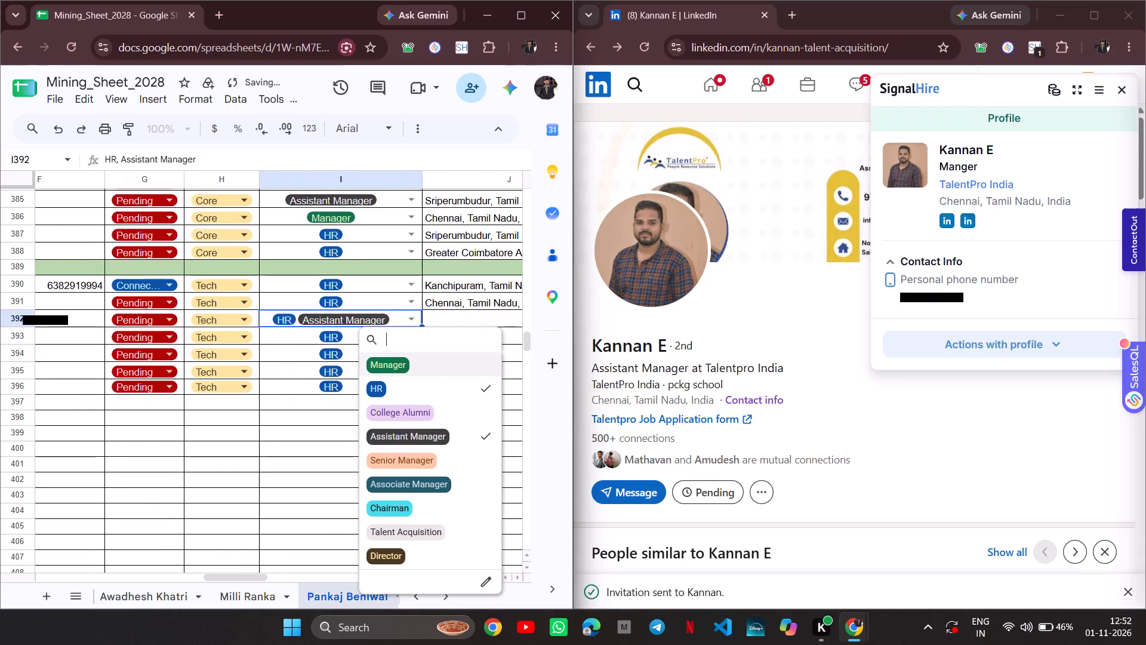
pyautogui.click(396, 392)
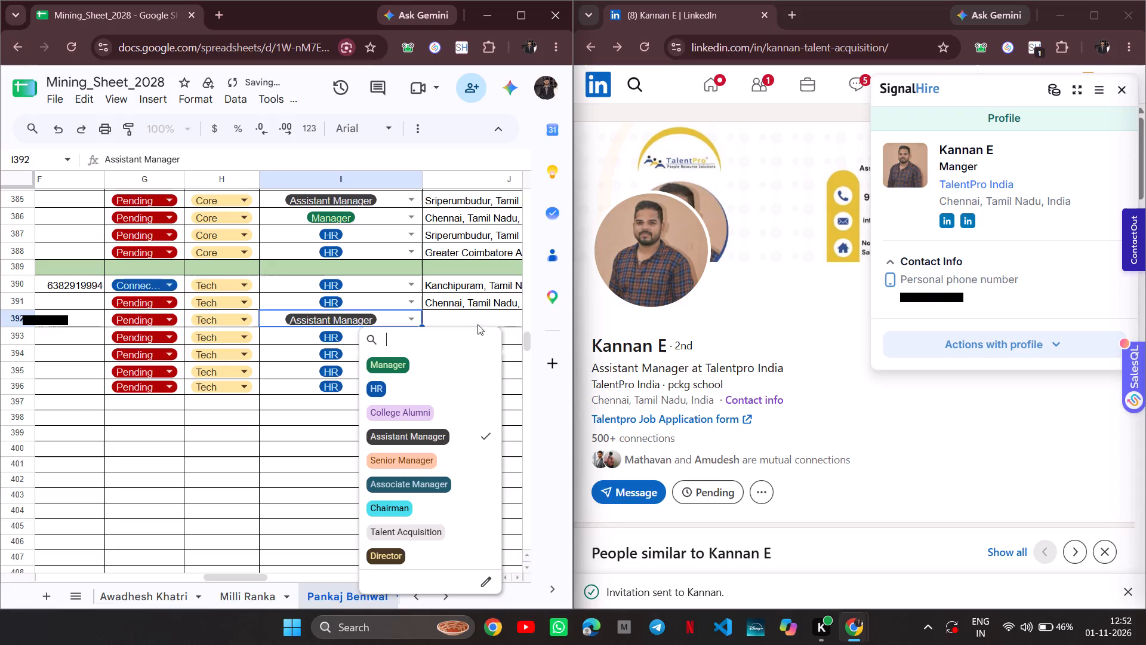
# Fill the location "Chennai, Tamil Nadu, India" from cell J391 down into J392.
pyautogui.click(495, 306)
pyautogui.hscroll(-1, 456, 315)
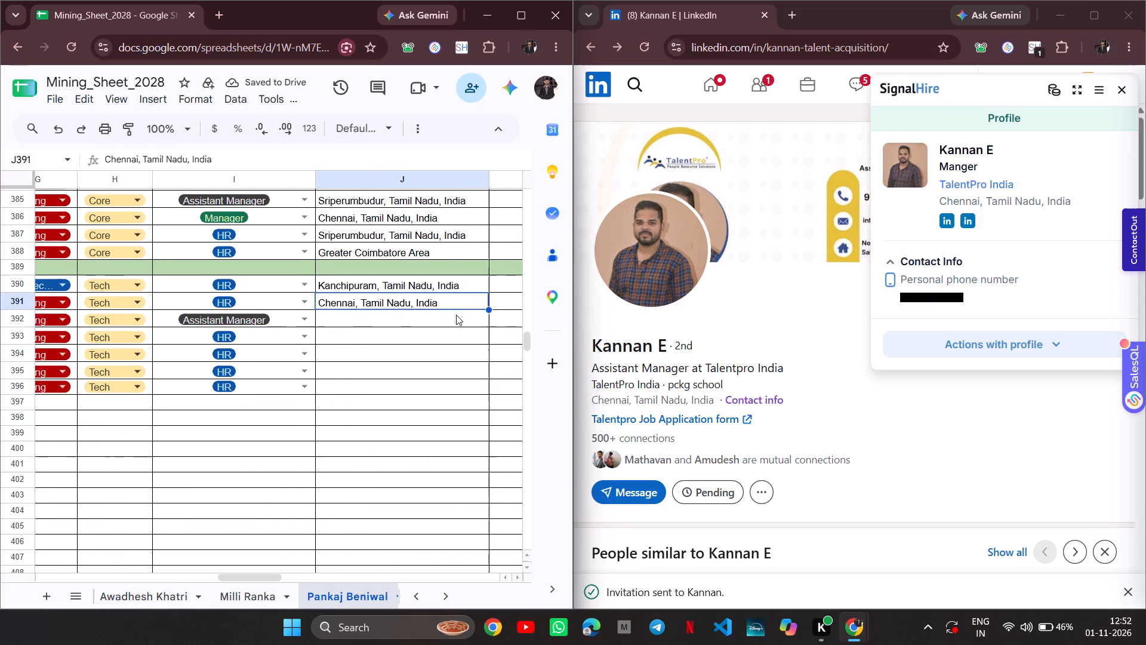
pyautogui.hscroll(-1, 456, 315)
pyautogui.moveTo(460, 309); pyautogui.dragTo(457, 327)
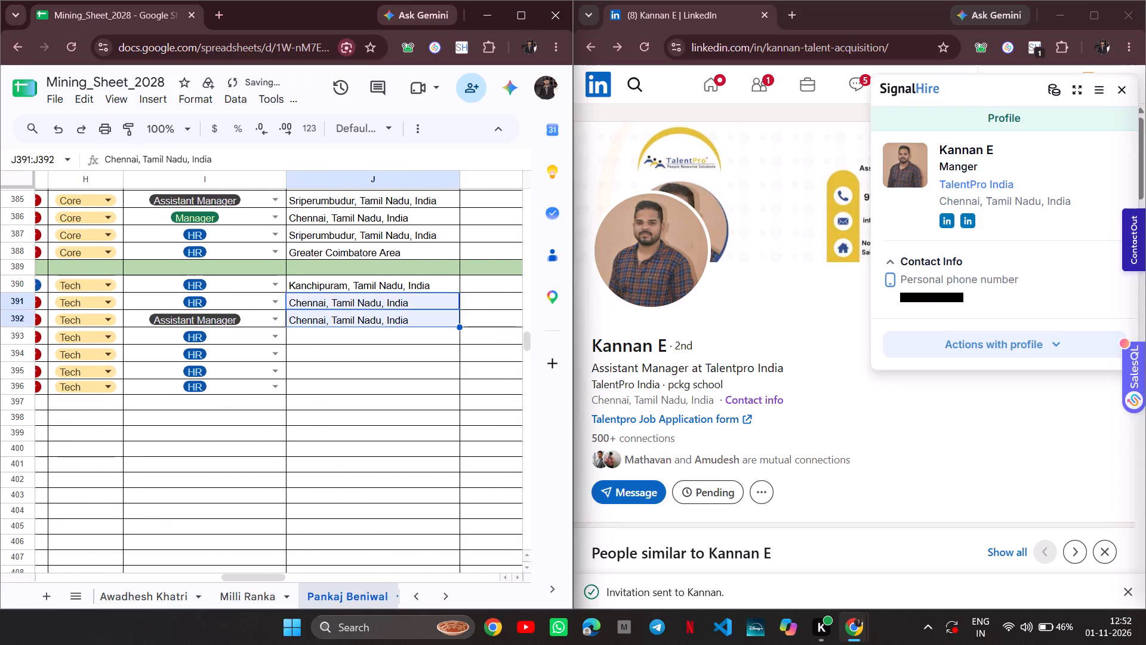
# Select the empty name cell C393 for the next TalentPro India contact.
pyautogui.hscroll(7, 366, 361)
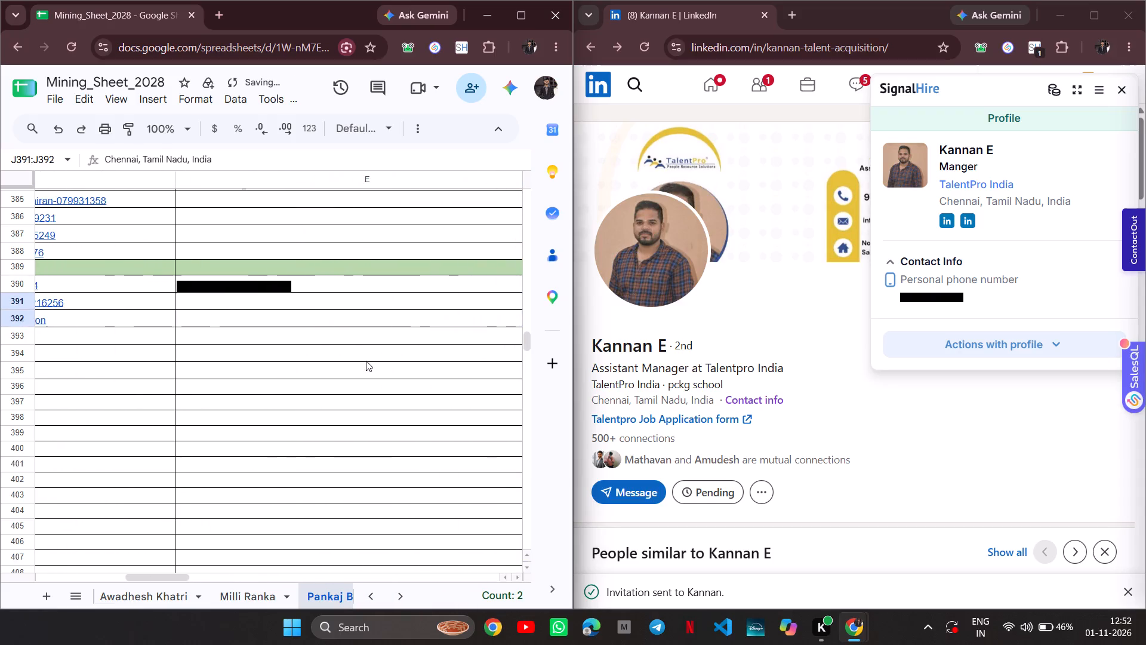
pyautogui.click(291, 363)
pyautogui.hscroll(8, 291, 363)
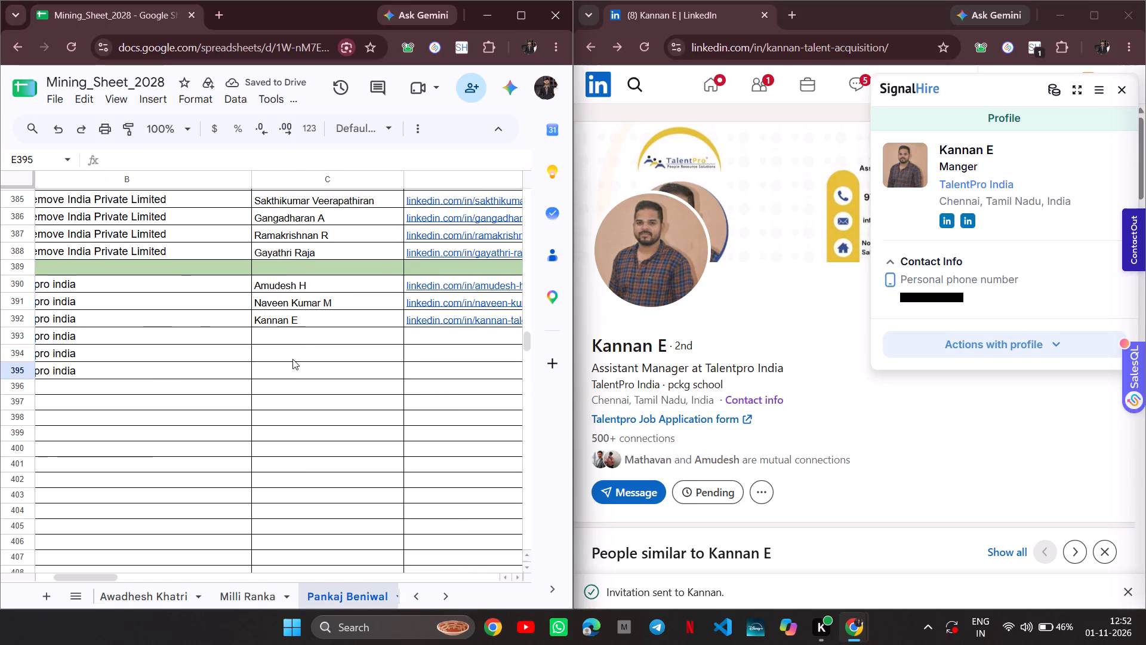
pyautogui.click(311, 340)
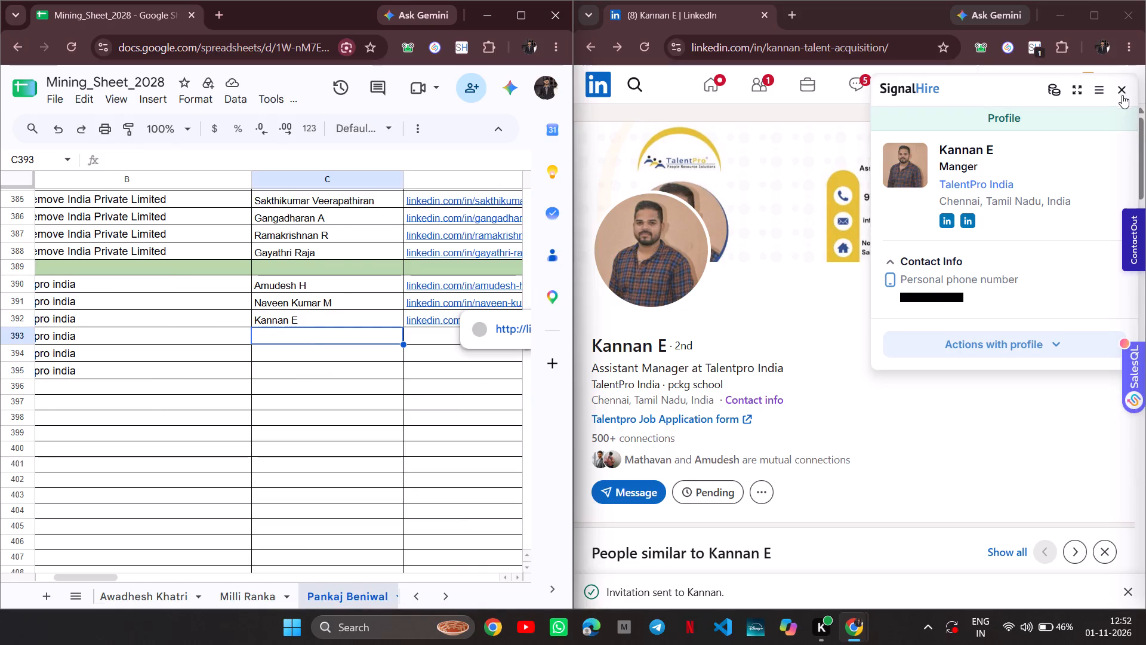
# Close the SignalHire profile card of the Assistant Manager.
pyautogui.click(1042, 340)
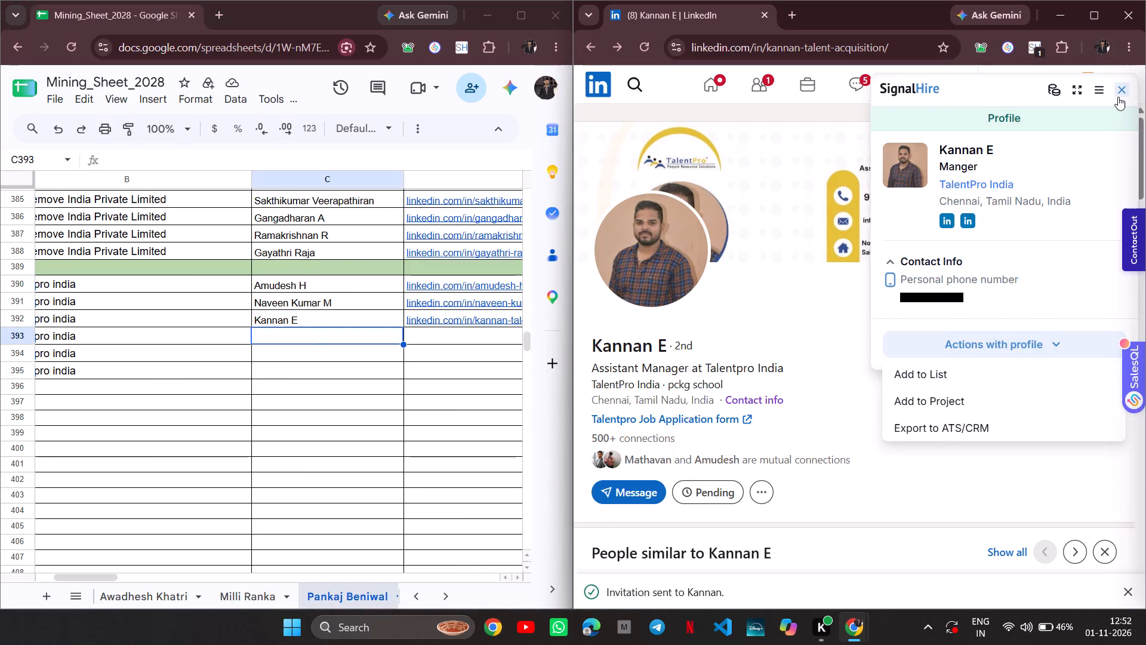
pyautogui.click(1118, 97)
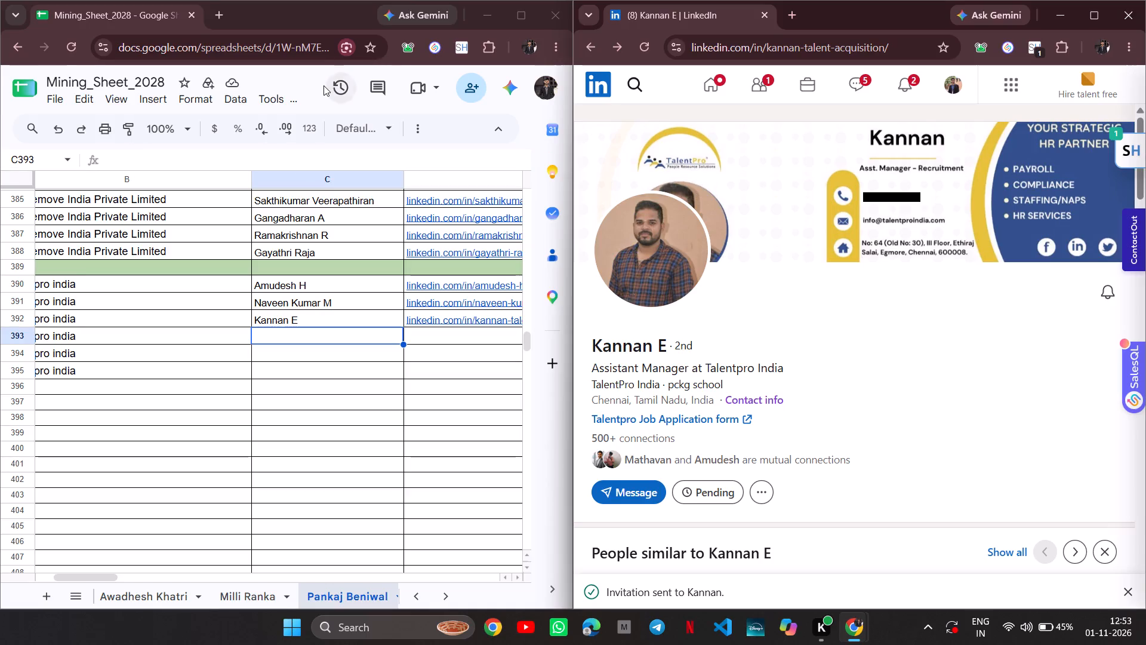
# Return to TalentPro India's people results for manager and open the profile of the Manager, Sales.
pyautogui.click(592, 43)
pyautogui.scroll(-2, 756, 391)
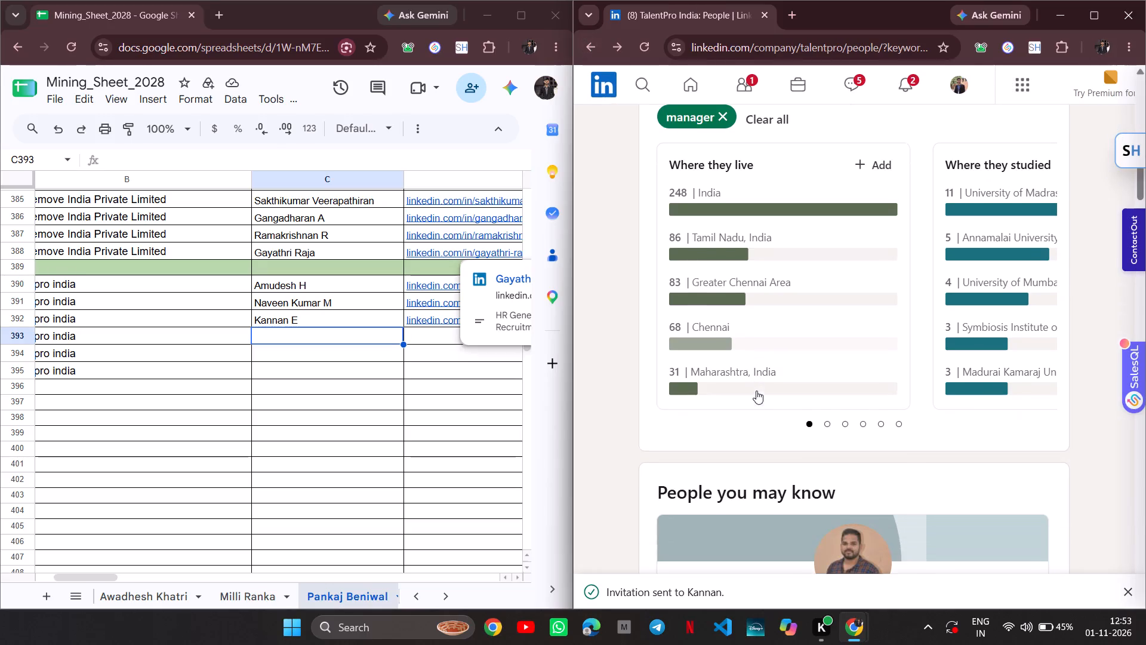
pyautogui.scroll(-8, 756, 391)
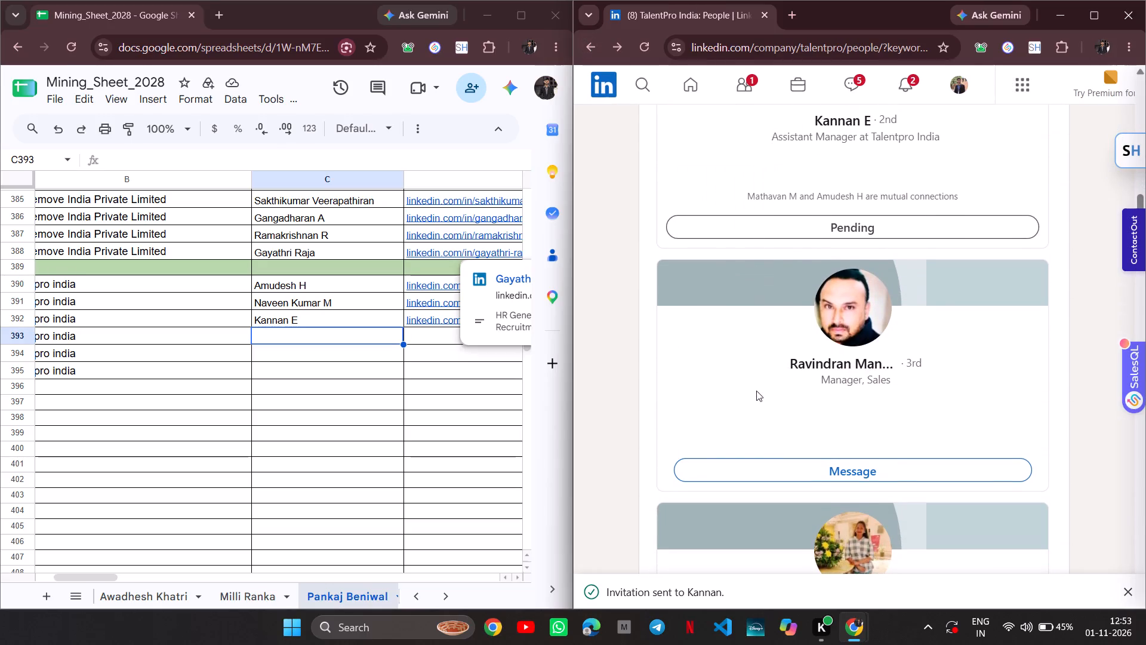
pyautogui.click(876, 358)
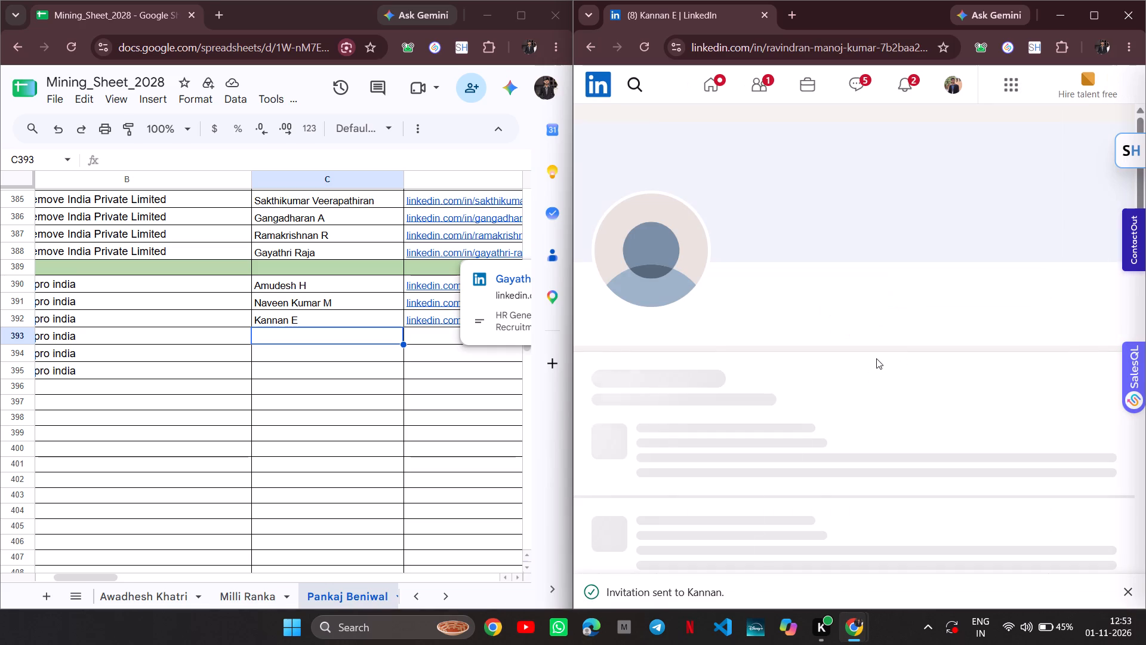
pyautogui.scroll(-1, 780, 373)
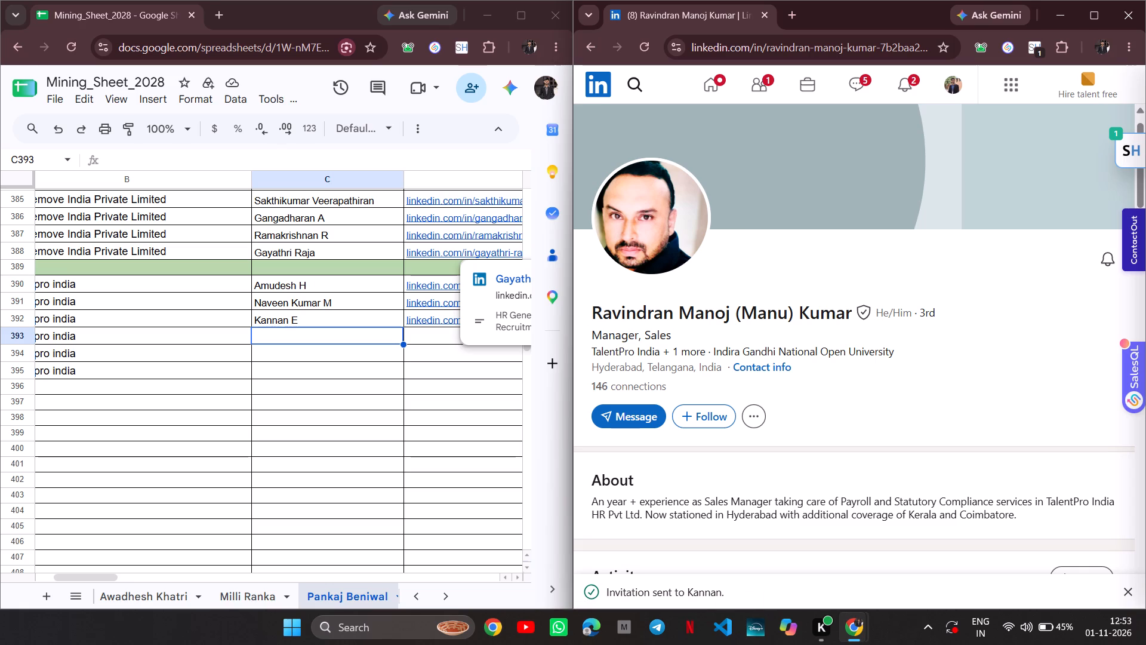
# Copy the sales manager's name from the LinkedIn profile into cell C393, stripping the pronouns and connection degree.
pyautogui.moveTo(594, 339); pyautogui.dragTo(589, 299)
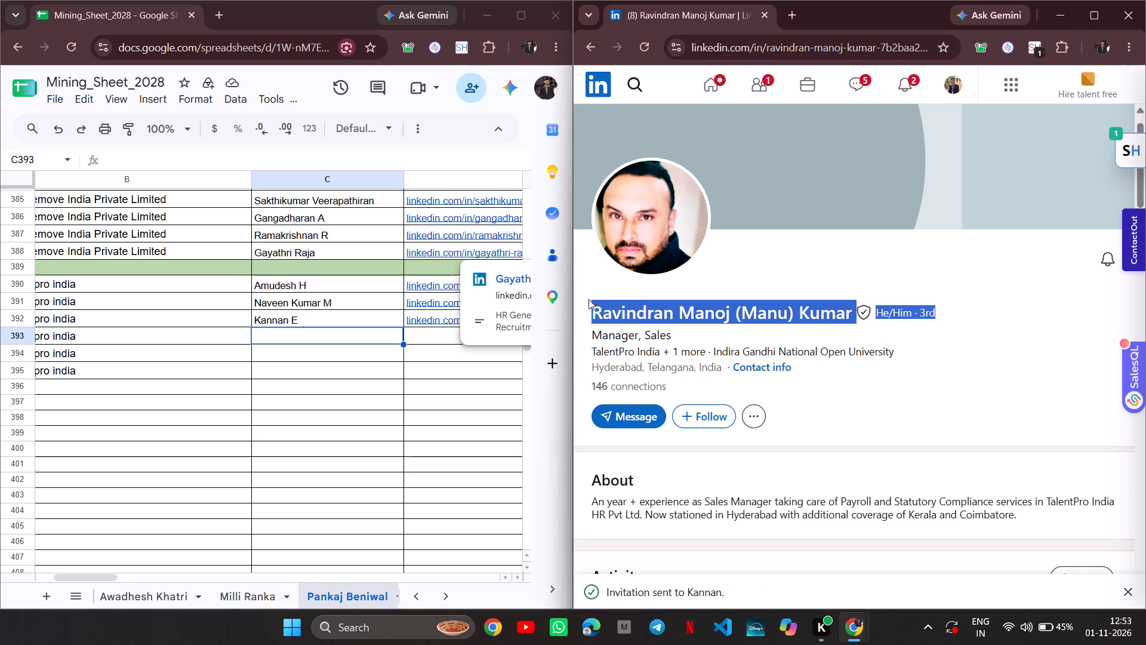
pyautogui.moveTo(589, 299); pyautogui.dragTo(589, 302)
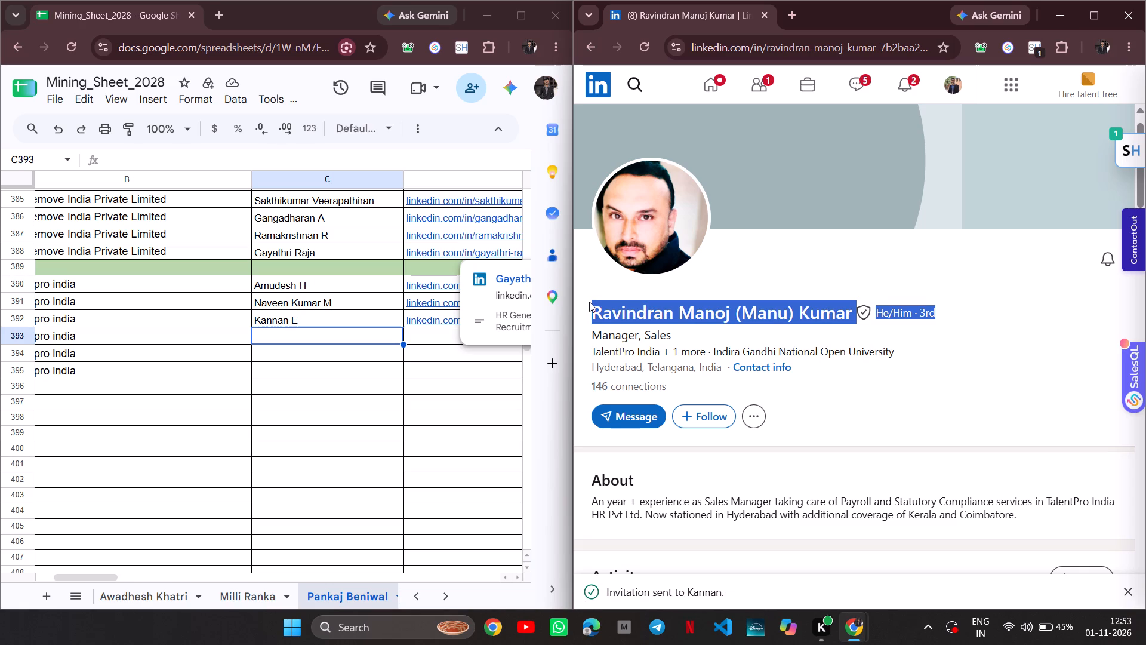
pyautogui.hotkey('ctrl', 'c')
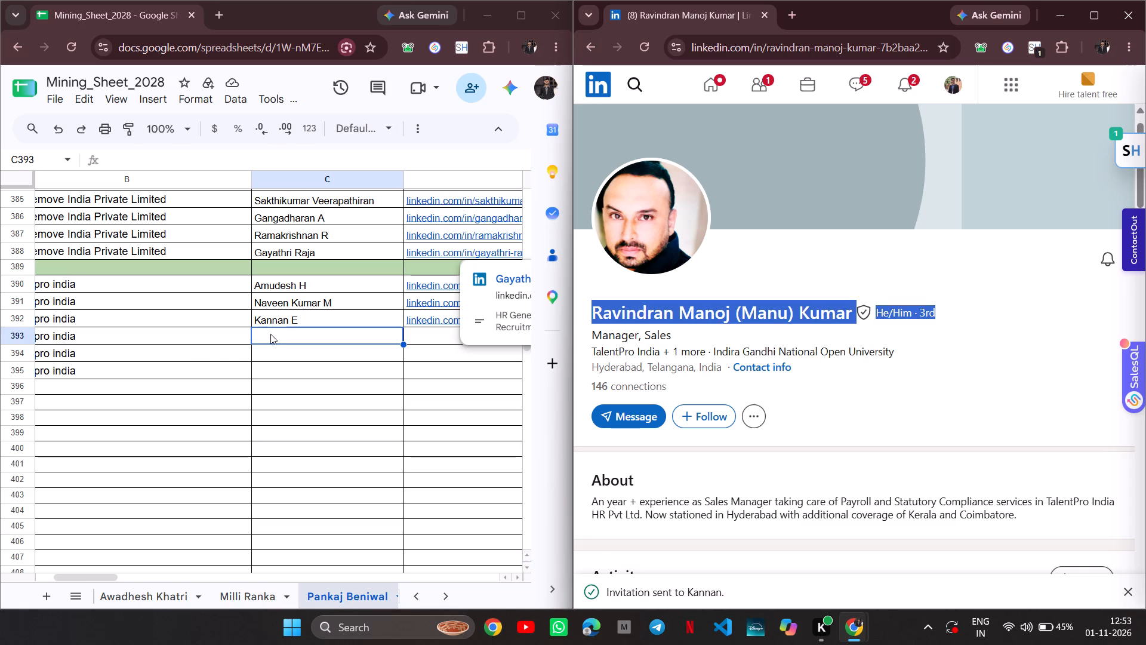
pyautogui.doubleClick(270, 334)
pyautogui.hotkey('ctrl', 'v')
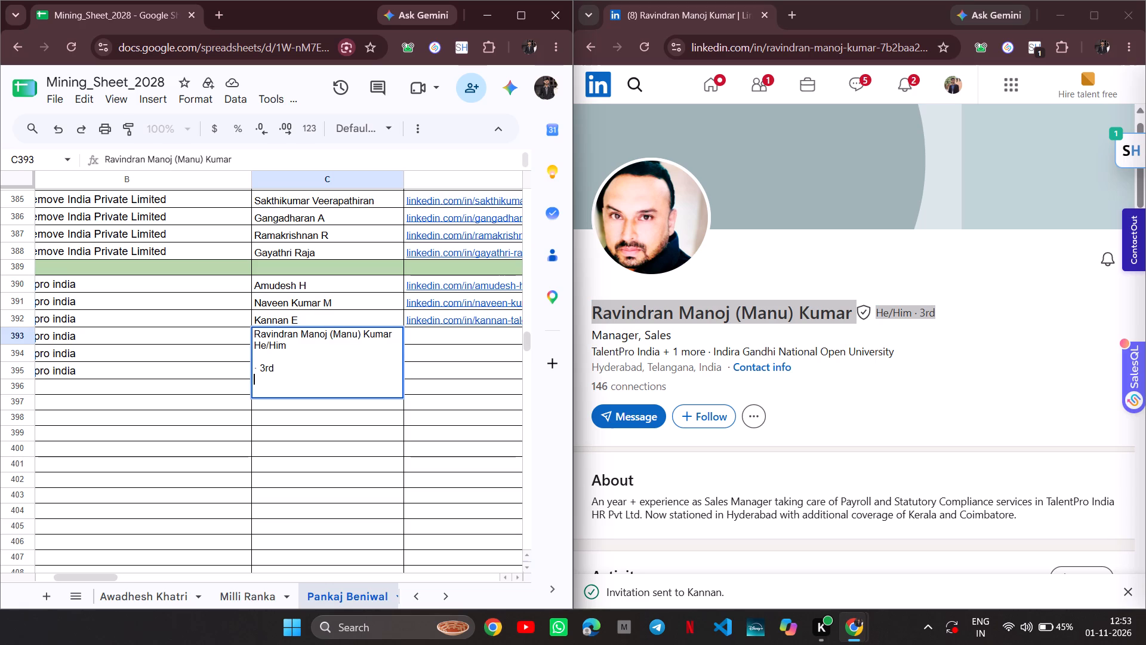
pyautogui.press('BackSpace')
pyautogui.press('BackSpace')
pyautogui.press('BackSpace')
pyautogui.press('BackSpace')
pyautogui.press('BackSpace')
pyautogui.press('BackSpace')
pyautogui.press('BackSpace')
pyautogui.press('BackSpace')
pyautogui.press('BackSpace')
pyautogui.press('BackSpace')
pyautogui.press('BackSpace')
pyautogui.press('BackSpace')
pyautogui.press('BackSpace')
pyautogui.press('BackSpace')
pyautogui.press('BackSpace')
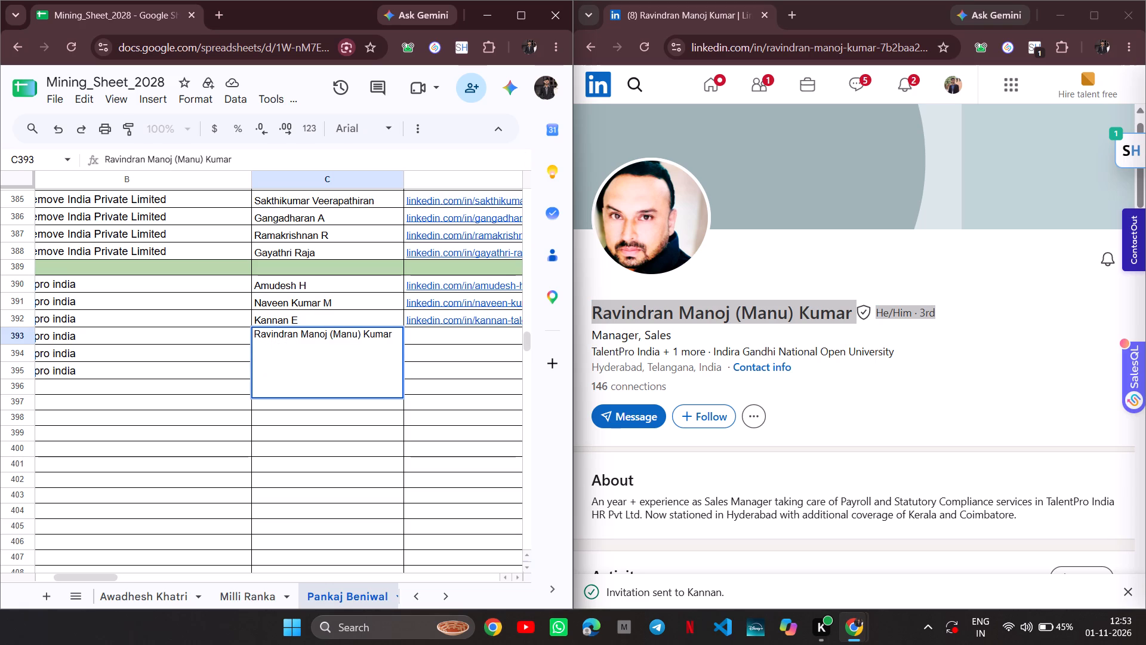
pyautogui.press('BackSpace')
pyautogui.click(332, 453)
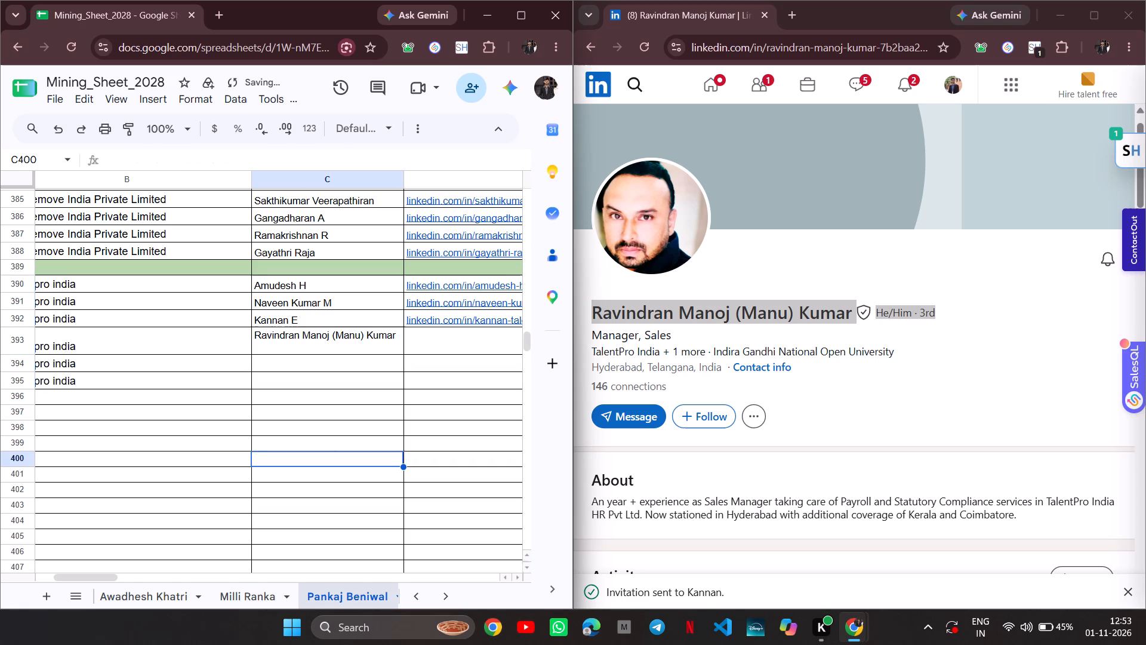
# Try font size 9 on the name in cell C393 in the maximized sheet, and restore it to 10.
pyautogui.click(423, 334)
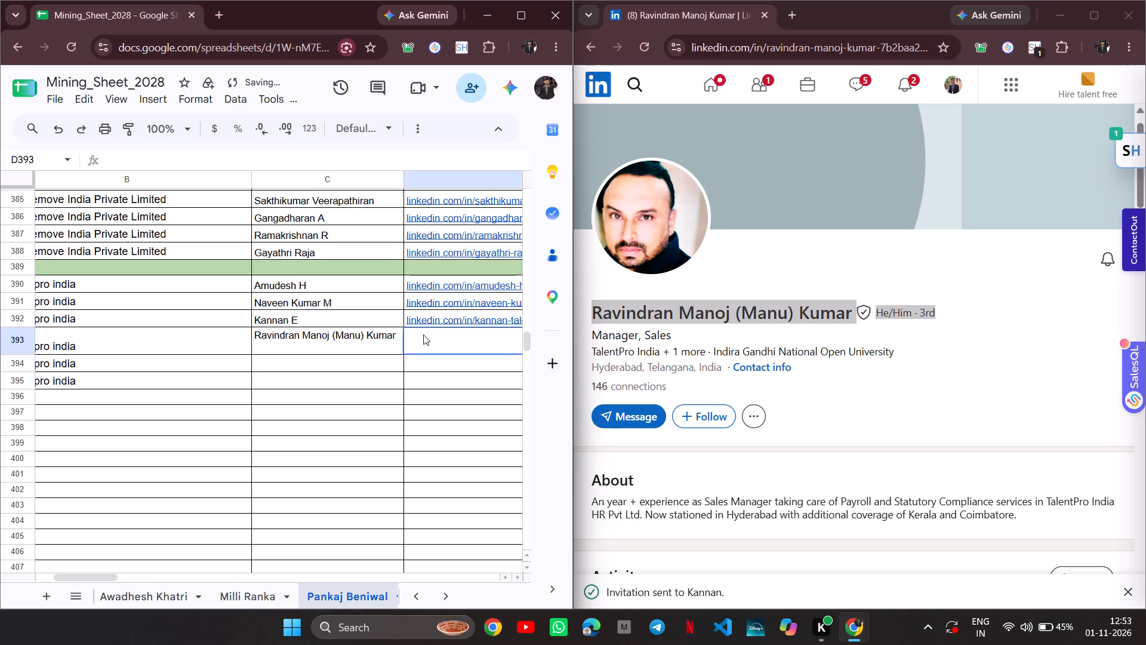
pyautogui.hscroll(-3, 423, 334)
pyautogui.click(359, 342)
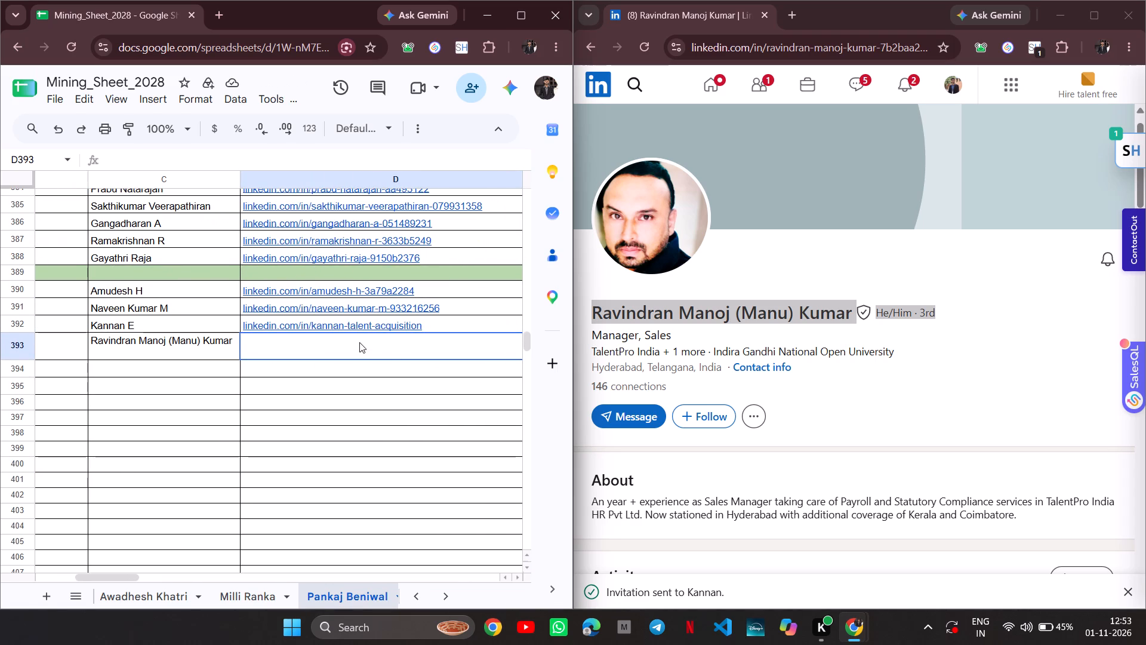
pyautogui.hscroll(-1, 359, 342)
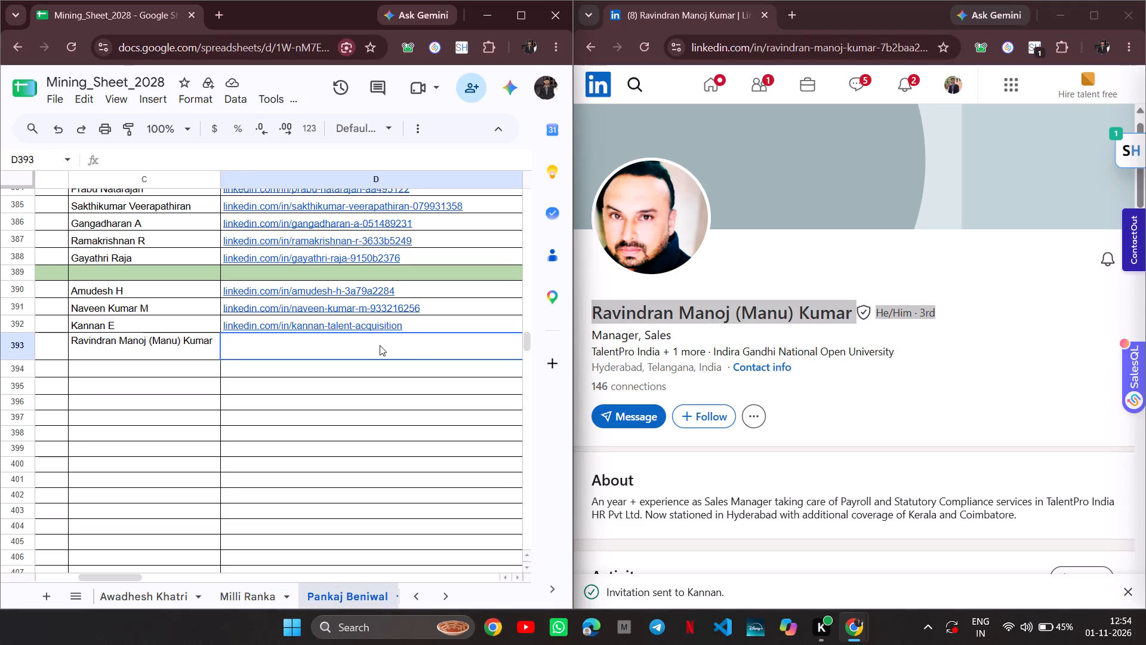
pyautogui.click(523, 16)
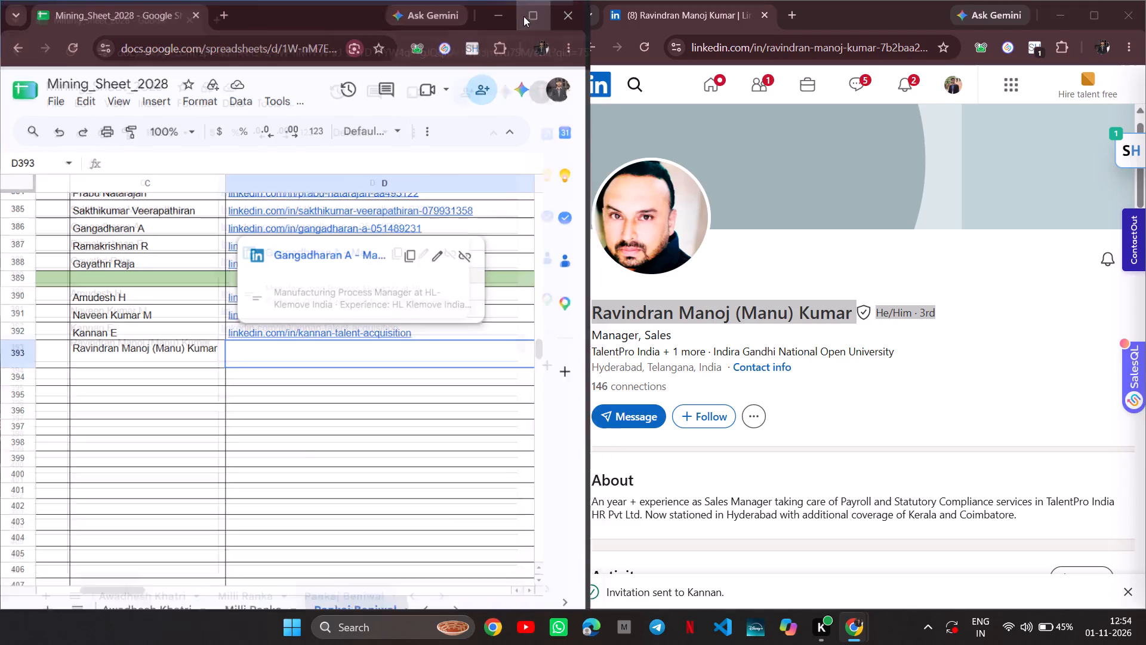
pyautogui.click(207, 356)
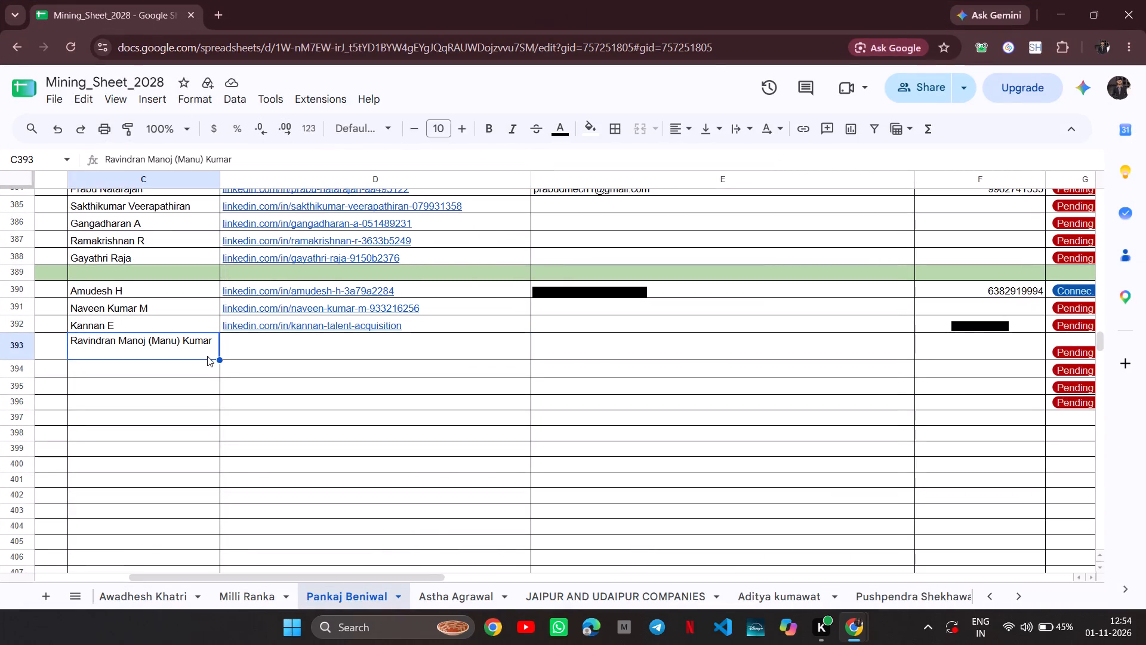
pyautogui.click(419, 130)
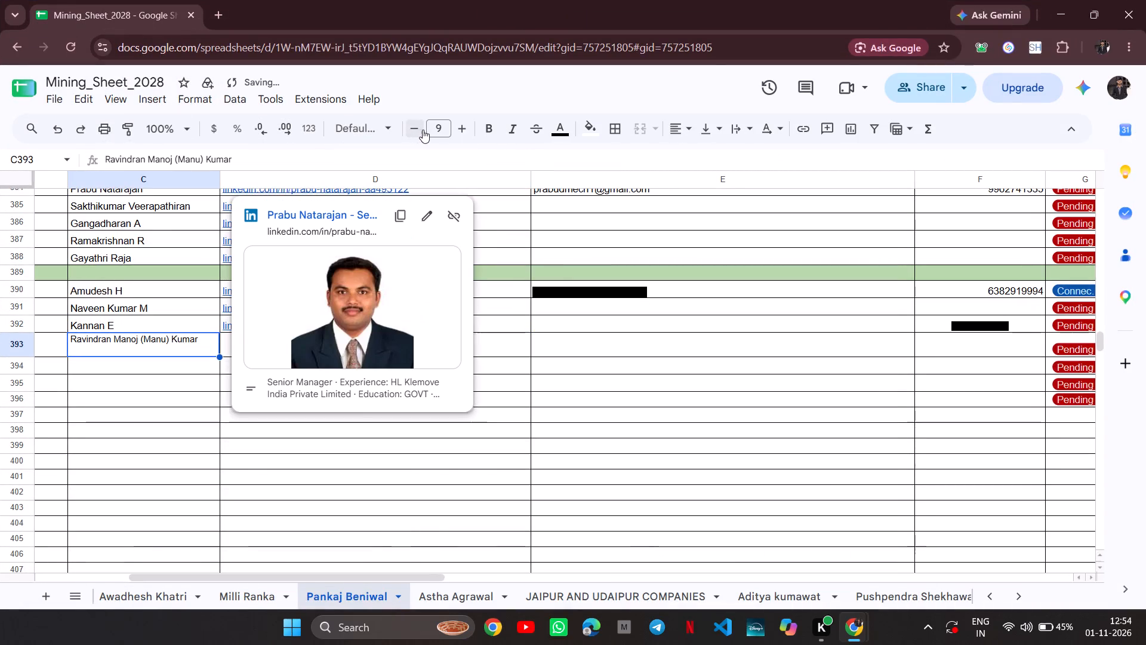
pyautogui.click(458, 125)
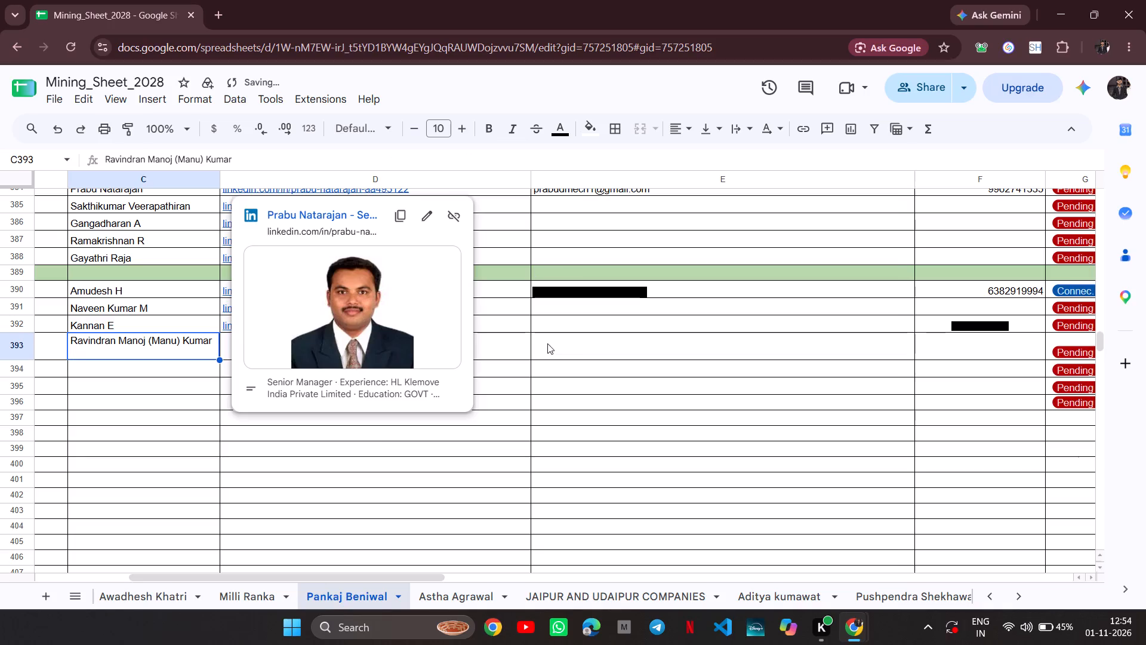
# Remove the trailing blank line after the name in cell C393.
pyautogui.click(519, 347)
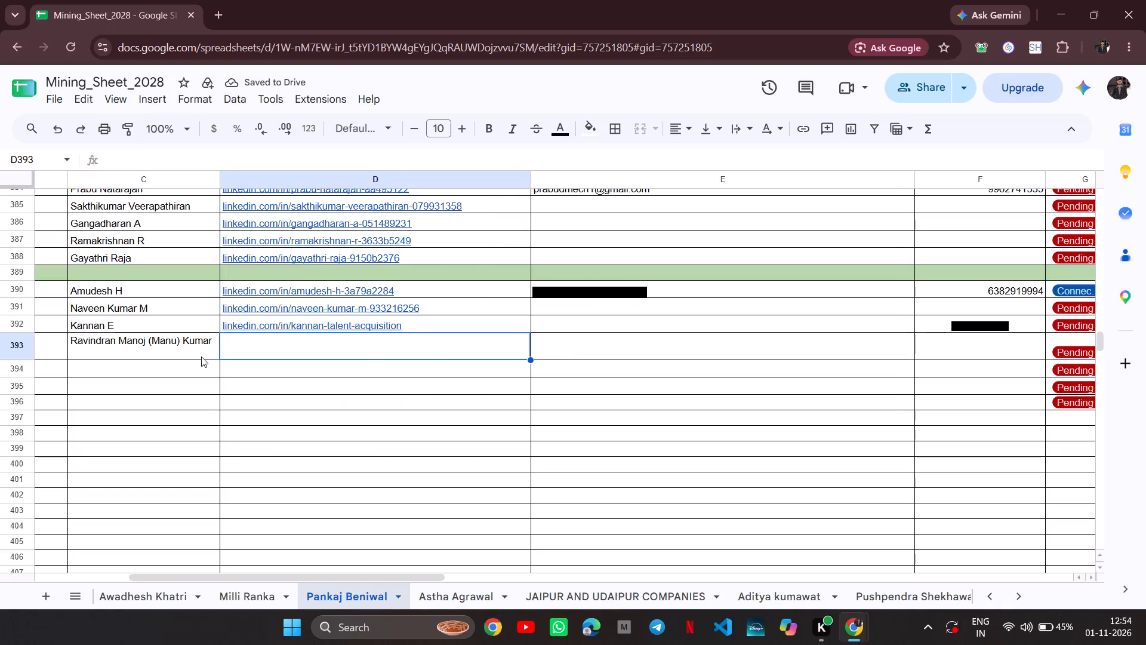
pyautogui.doubleClick(201, 357)
pyautogui.press('BackSpace')
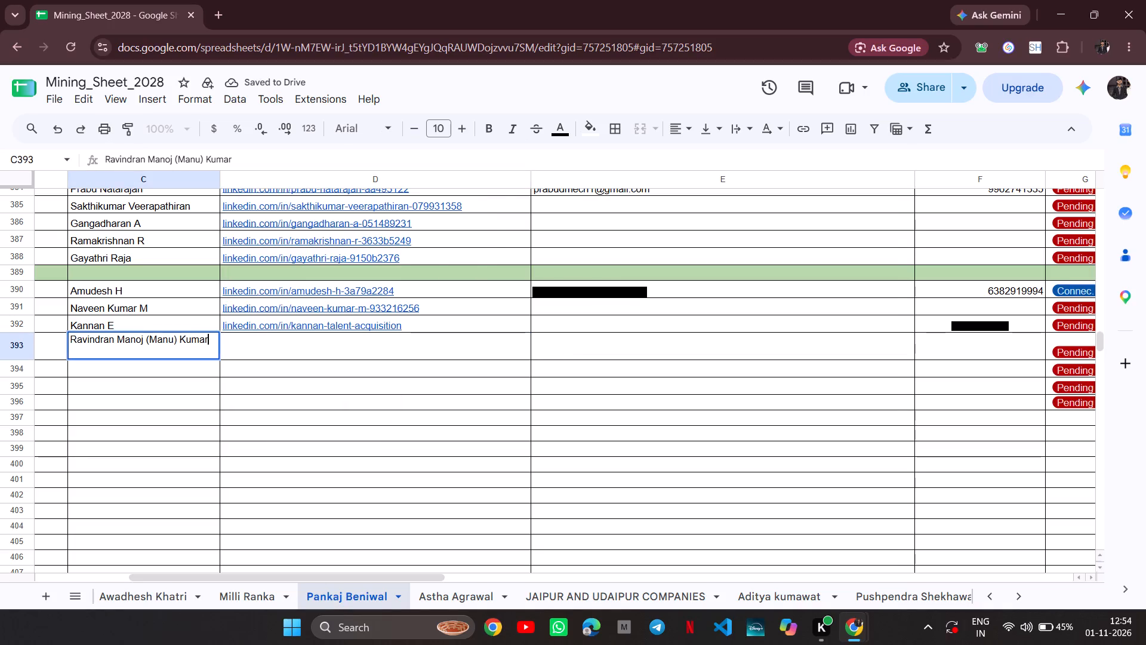
pyautogui.press('Delete')
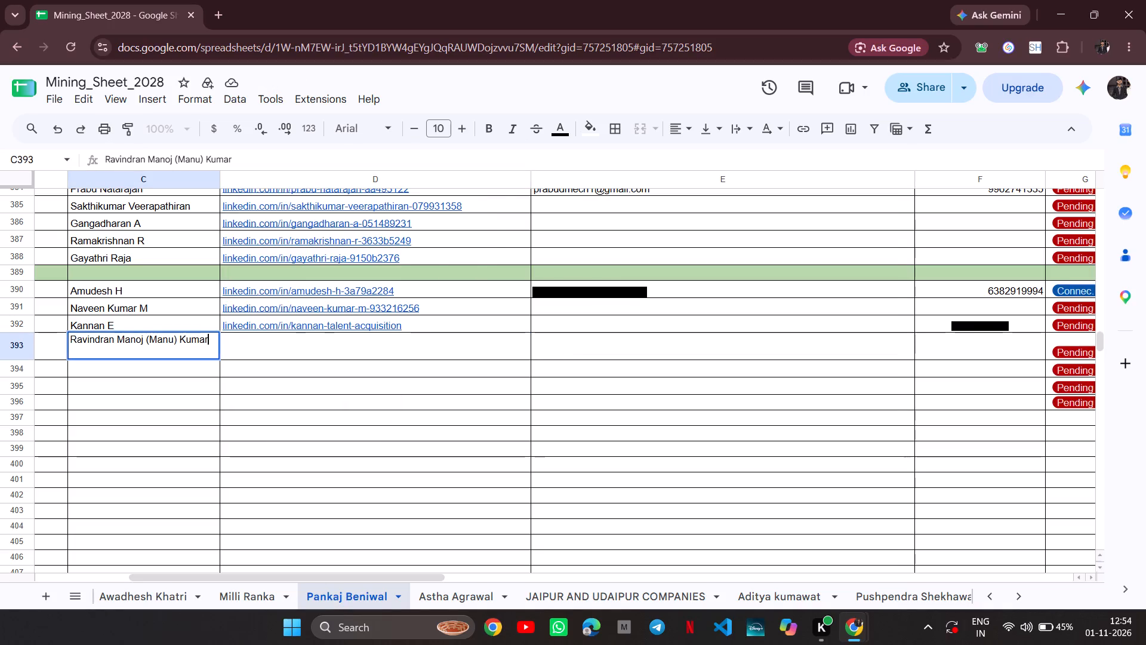
pyautogui.press('Delete')
pyautogui.press('Delete')
pyautogui.press('Delete')
pyautogui.press('Delete')
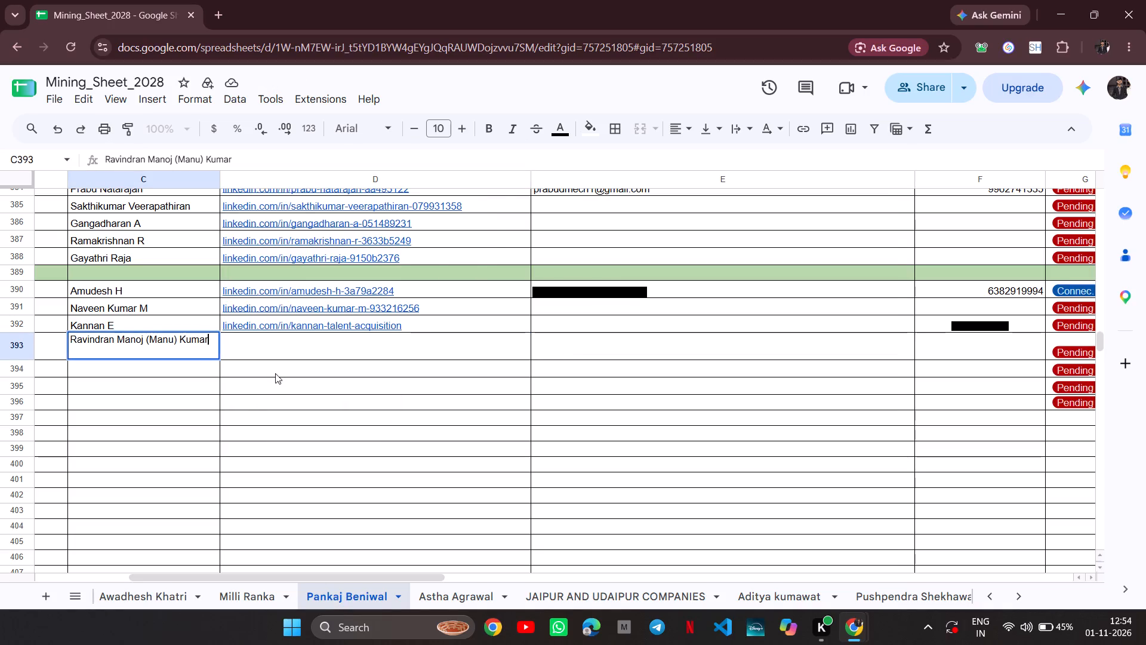
pyautogui.click(275, 373)
# Put the sheet back beside LinkedIn and copy the sales manager's profile URL from the contact info into cell D393.
pyautogui.click(303, 337)
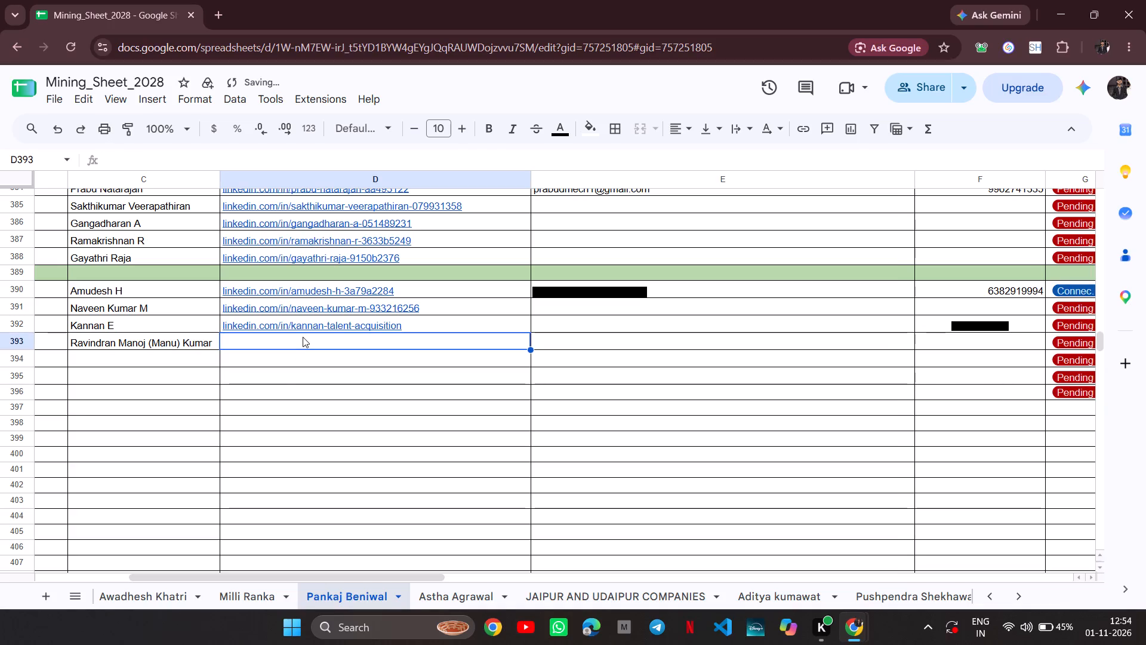
pyautogui.press('super+Left')
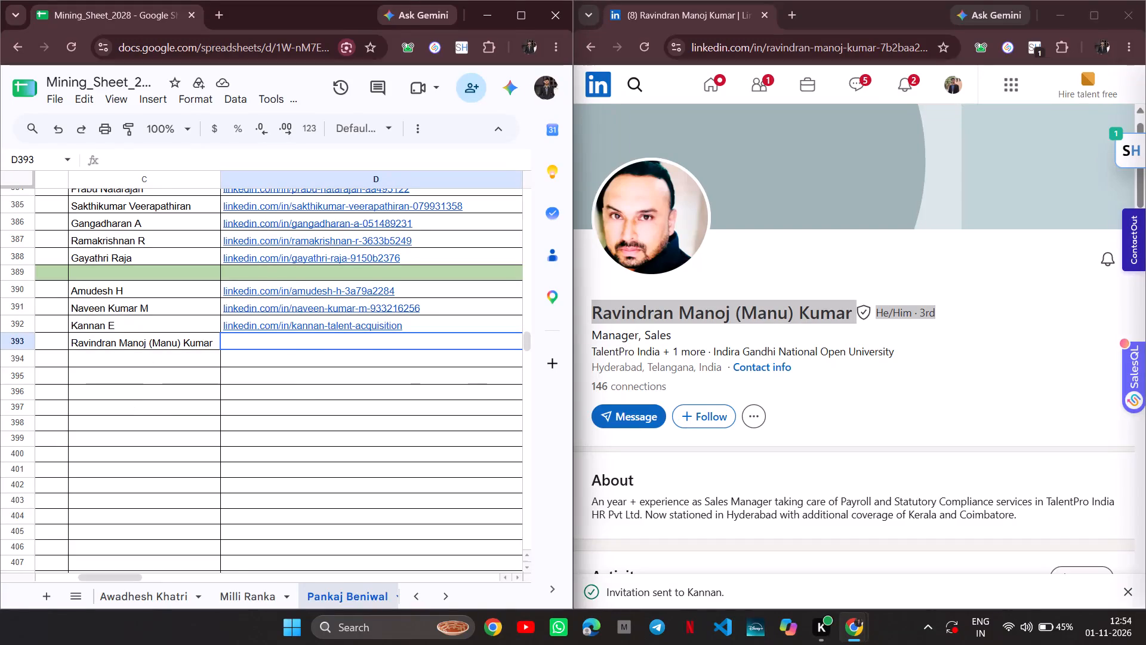
pyautogui.click(766, 362)
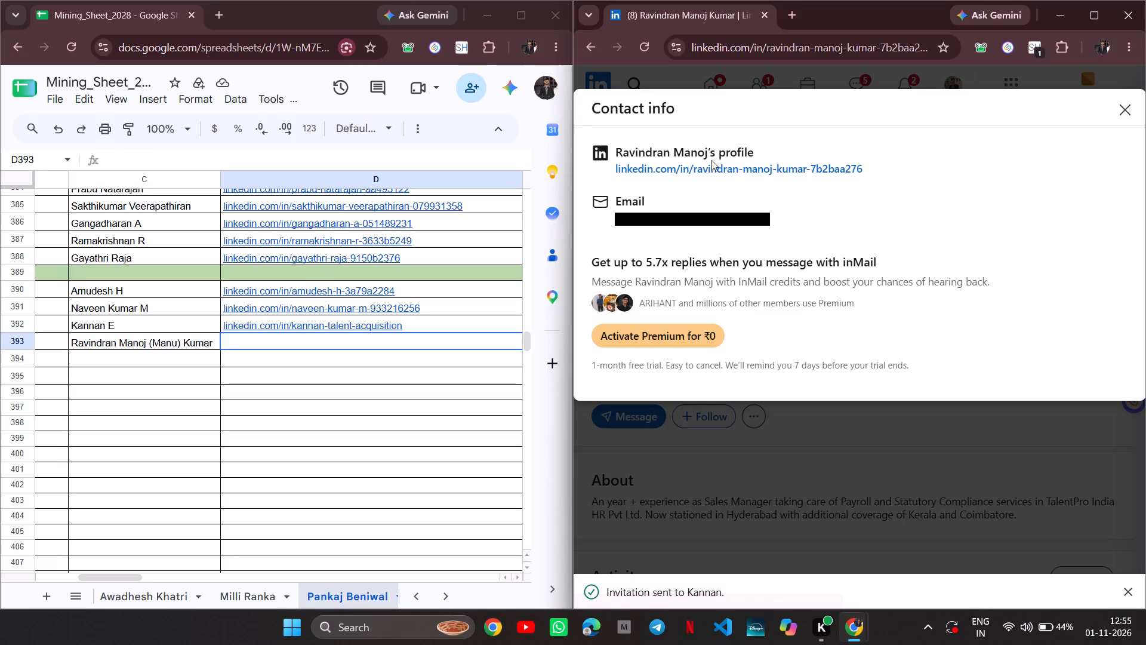
pyautogui.moveTo(753, 151); pyautogui.dragTo(871, 172)
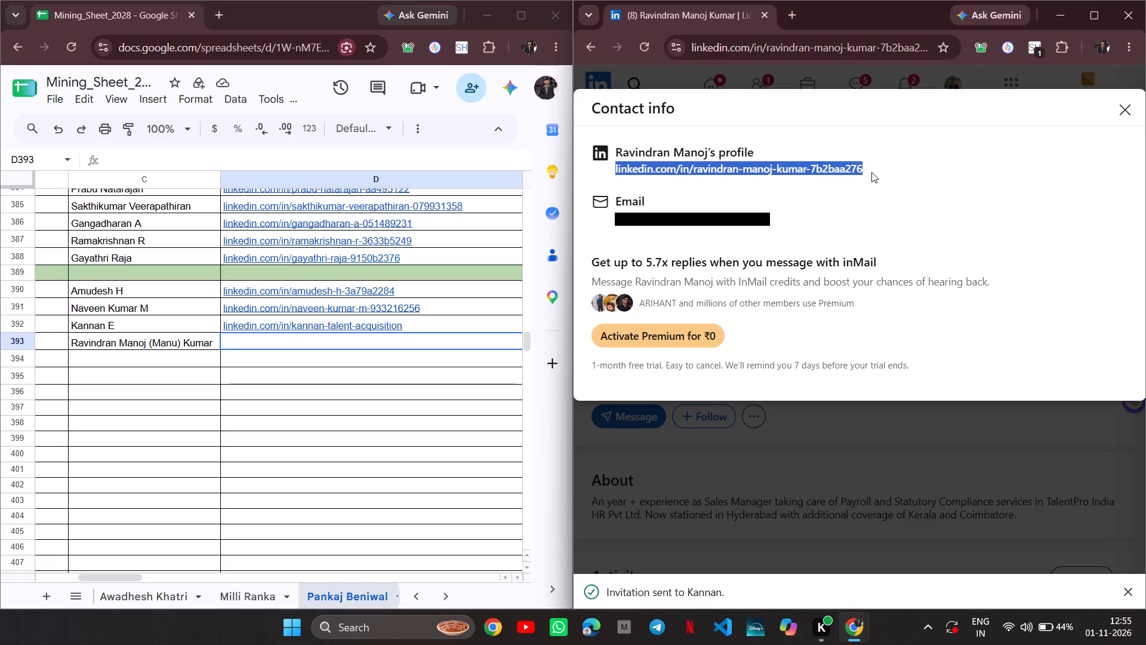
pyautogui.hotkey('ctrl', 'c')
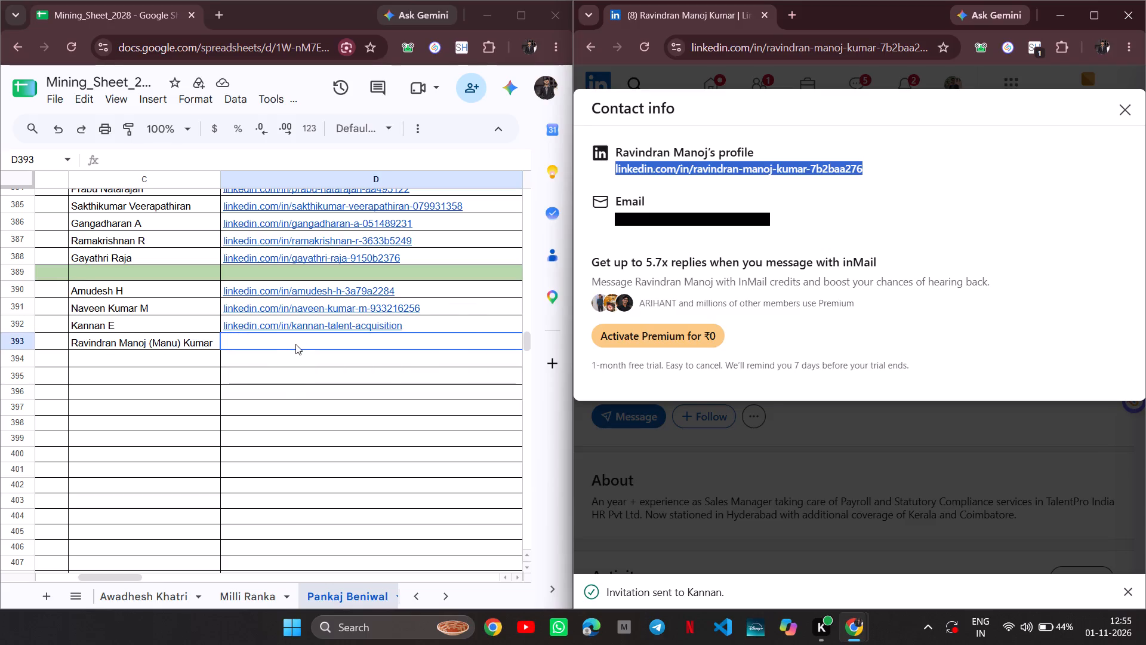
pyautogui.doubleClick(295, 344)
pyautogui.hotkey('ctrl', 'v')
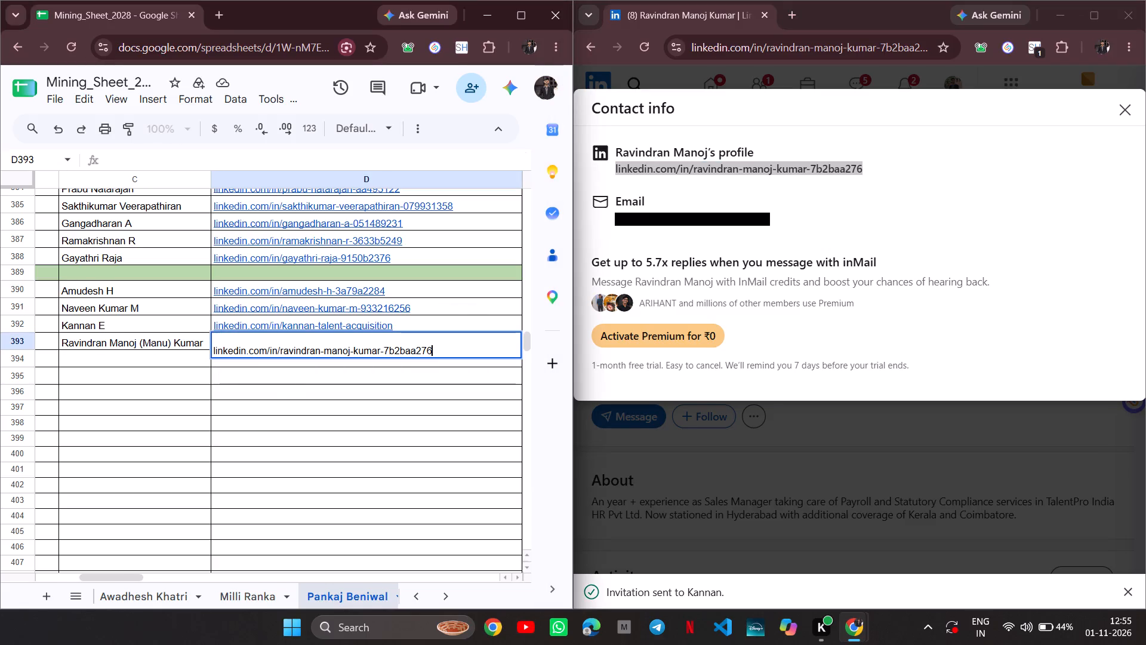
pyautogui.click(294, 336)
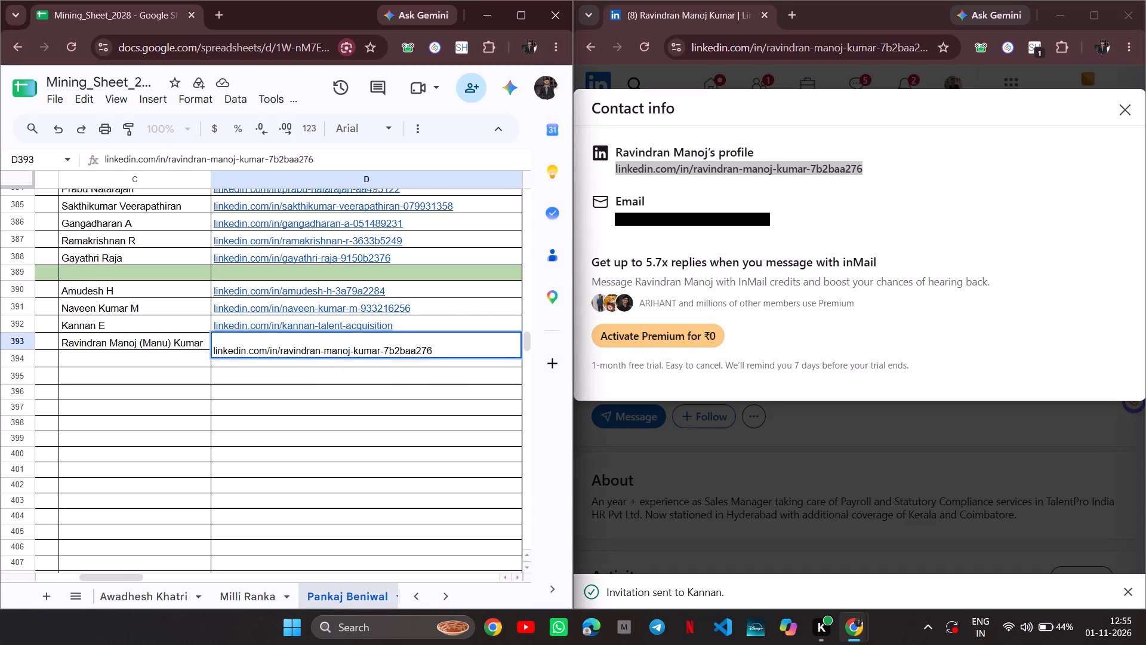
pyautogui.press('BackSpace')
pyautogui.click(276, 426)
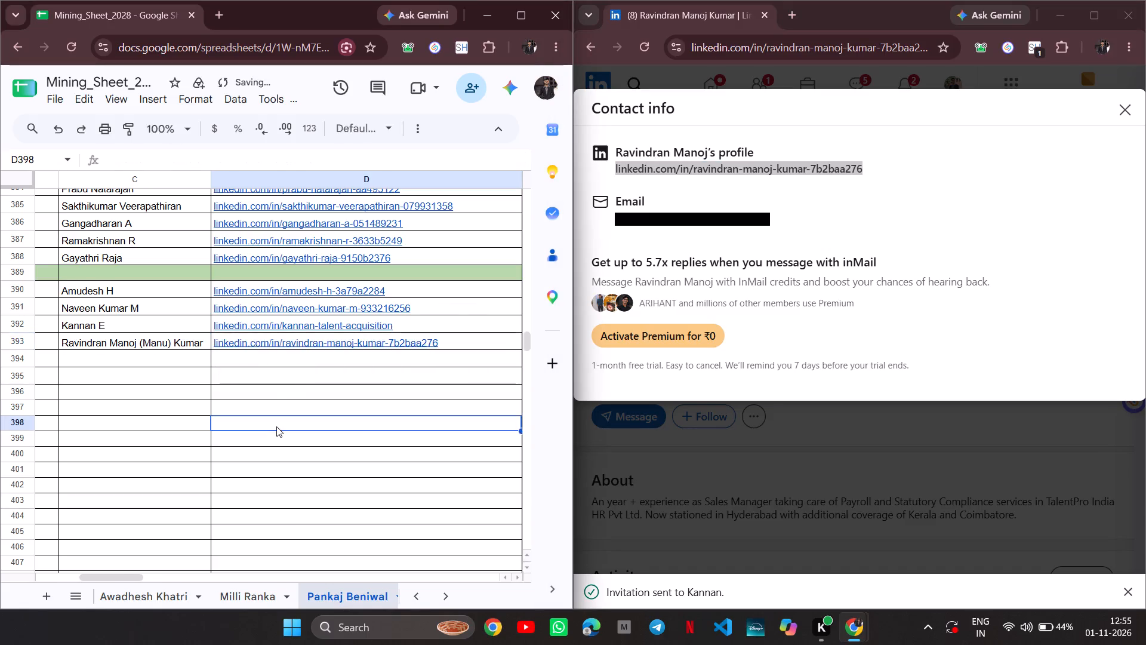
# Copy the sales manager's email address from the LinkedIn contact info into cell E393, removing the blank line before it.
pyautogui.hscroll(-4, 276, 426)
pyautogui.click(307, 341)
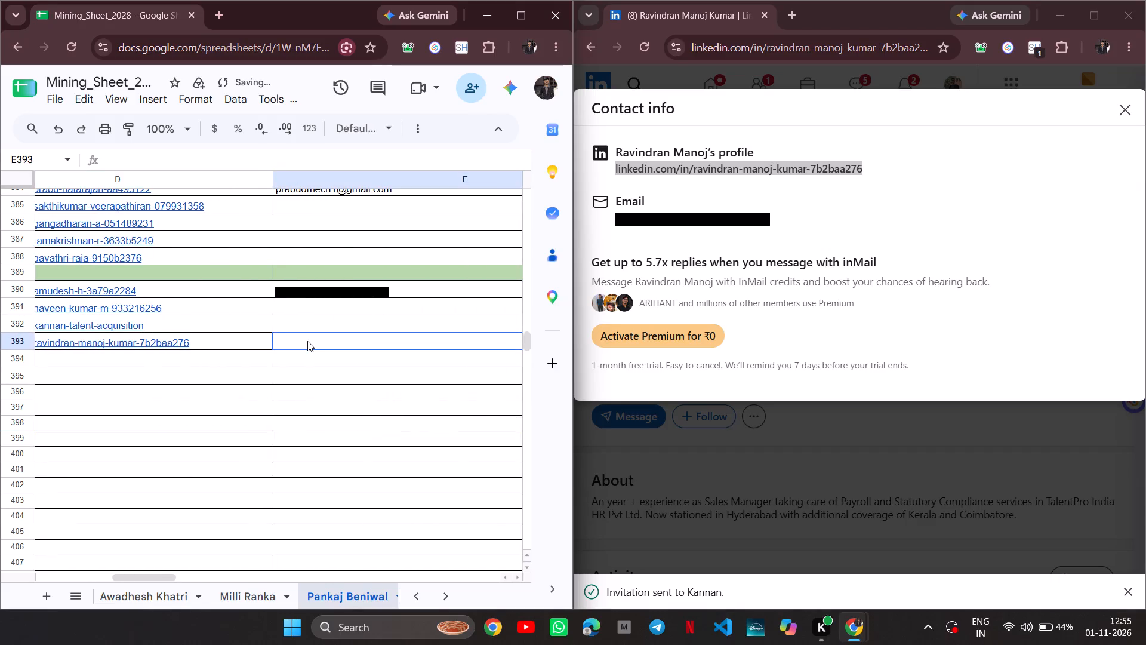
pyautogui.hscroll(-1, 307, 341)
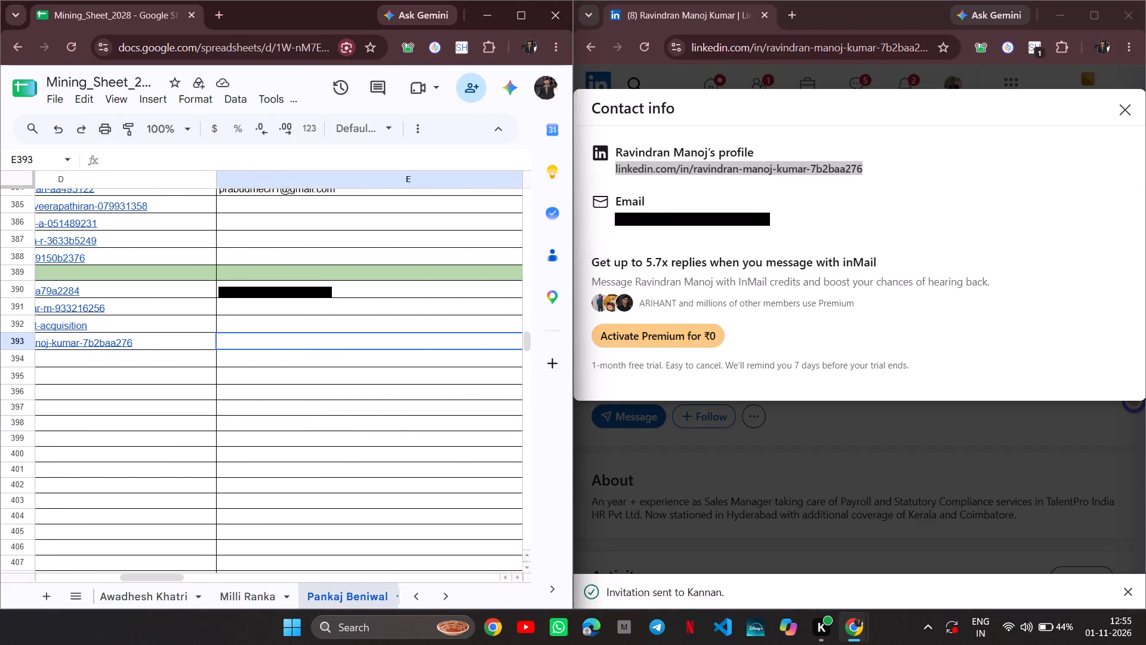
pyautogui.moveTo(643, 201); pyautogui.dragTo(710, 211)
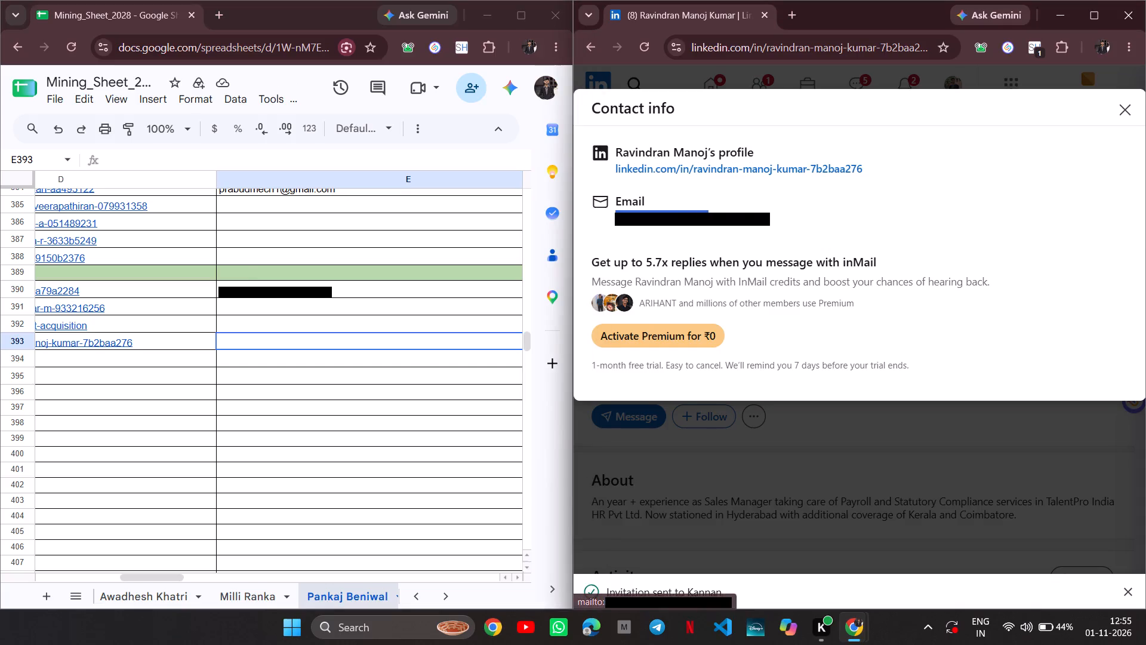
pyautogui.moveTo(710, 211); pyautogui.dragTo(770, 222)
pyautogui.hotkey('ctrl', 'c')
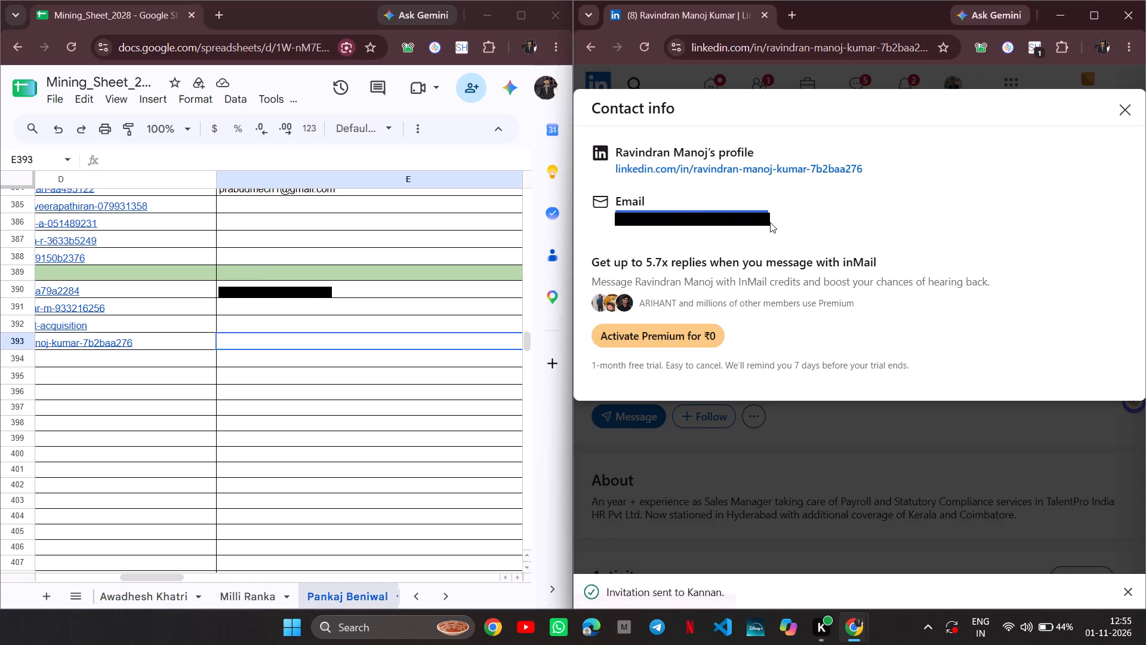
pyautogui.doubleClick(405, 342)
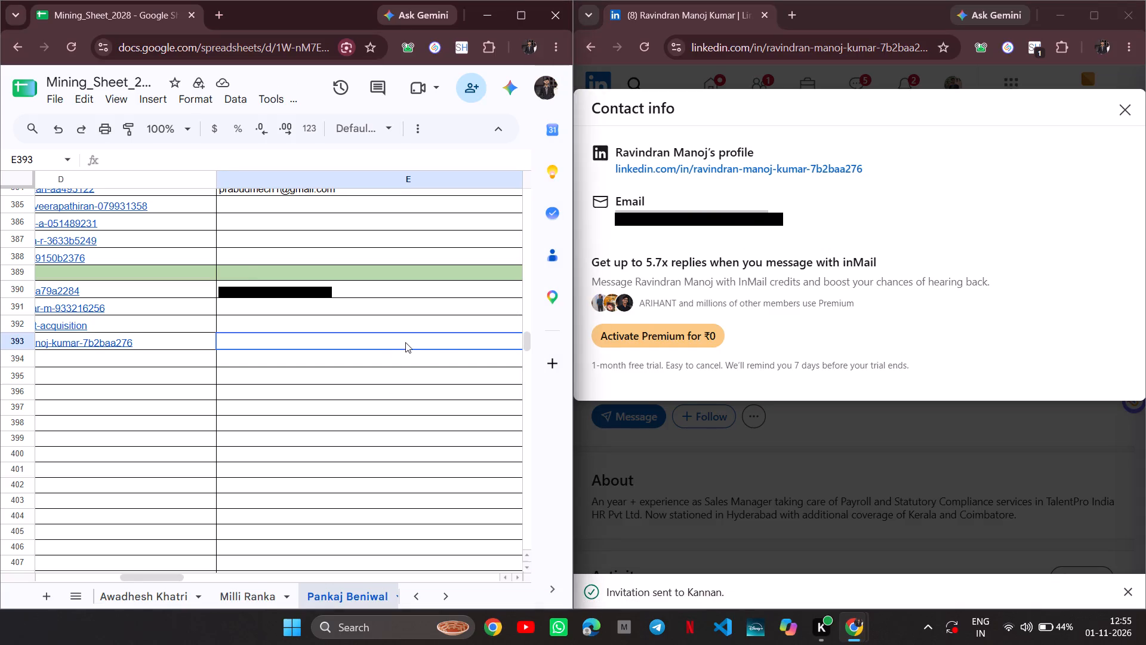
pyautogui.hotkey('ctrl', 'v')
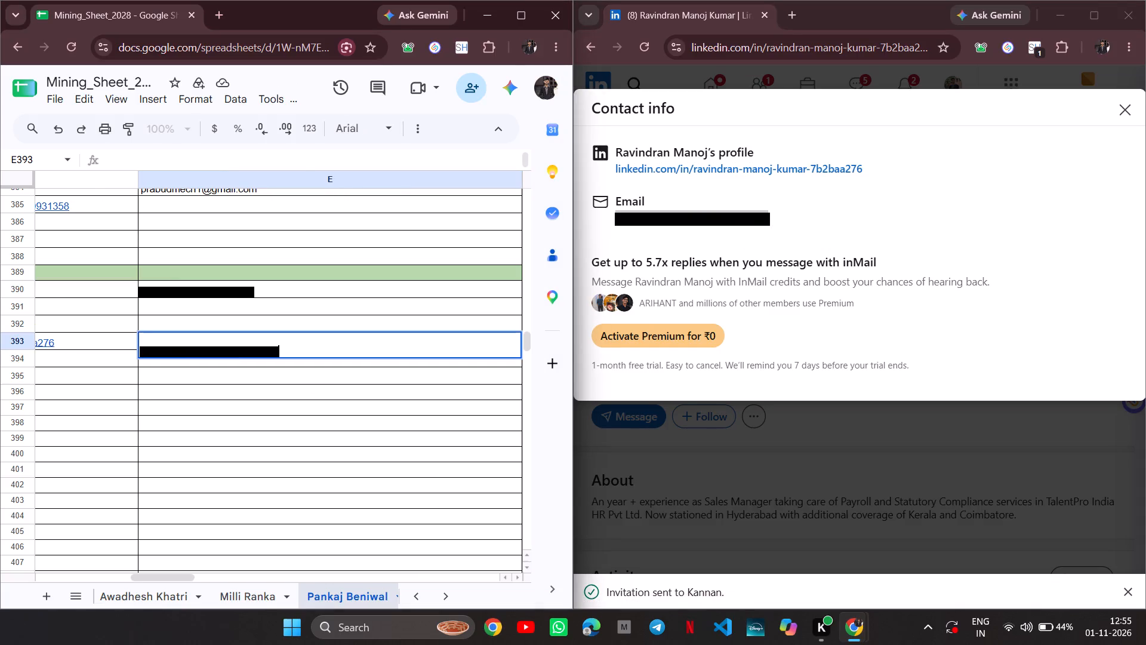
pyautogui.click(329, 337)
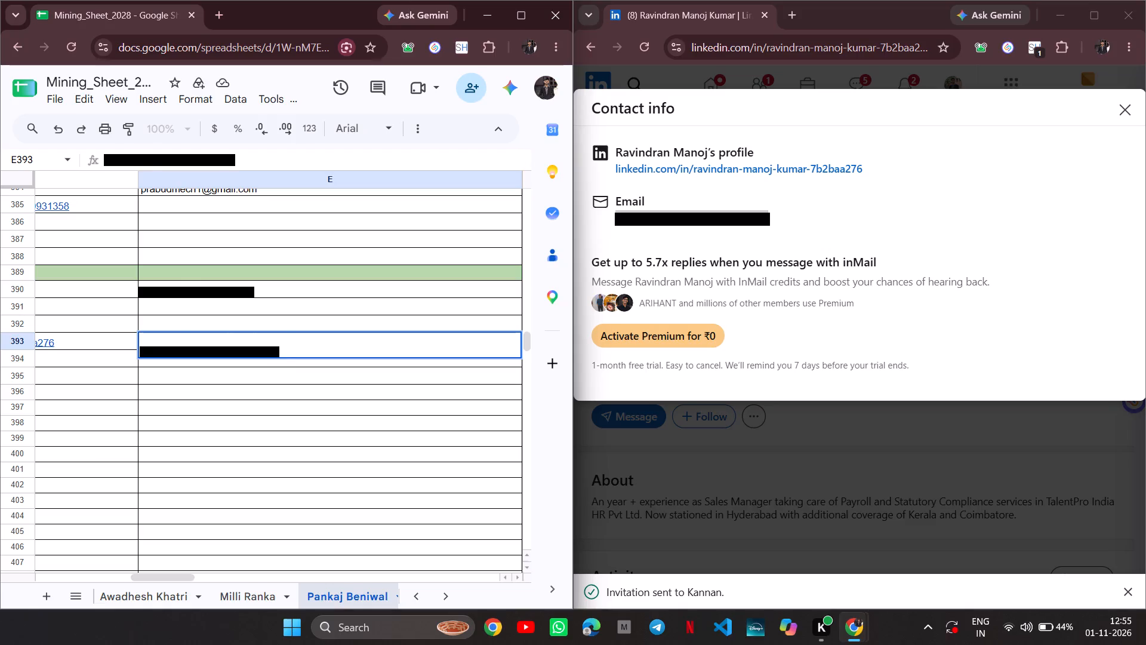
pyautogui.press('BackSpace')
pyautogui.click(262, 462)
# Close the contact info and send the sales manager a LinkedIn connection request.
pyautogui.hscroll(-5, 262, 462)
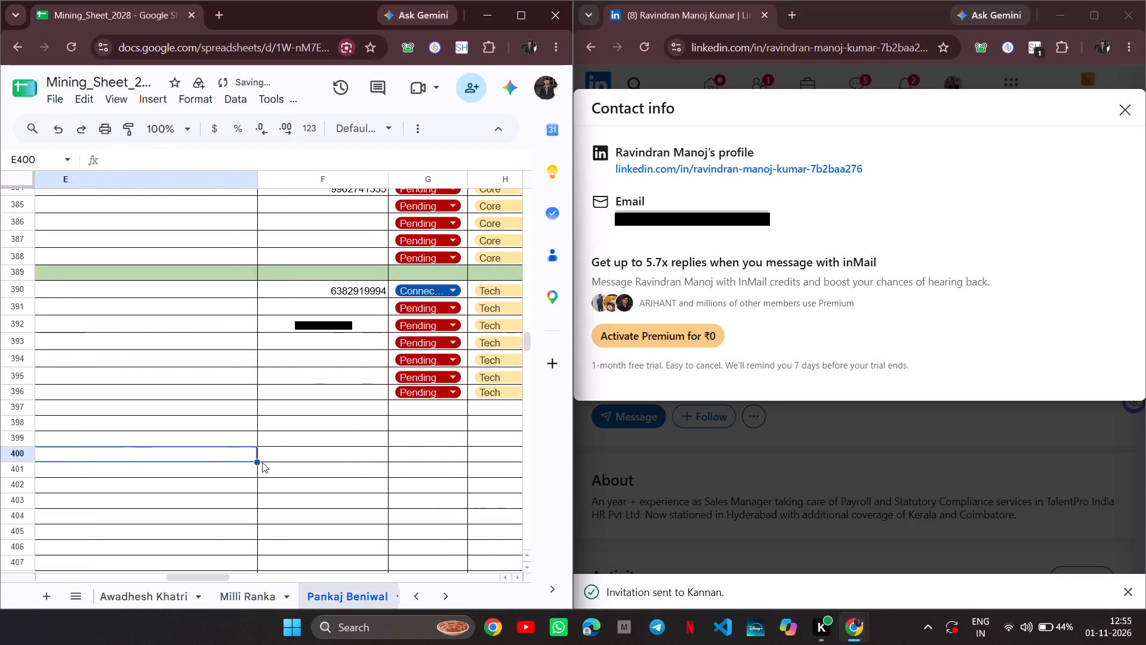
pyautogui.click(289, 344)
pyautogui.hscroll(-1, 289, 344)
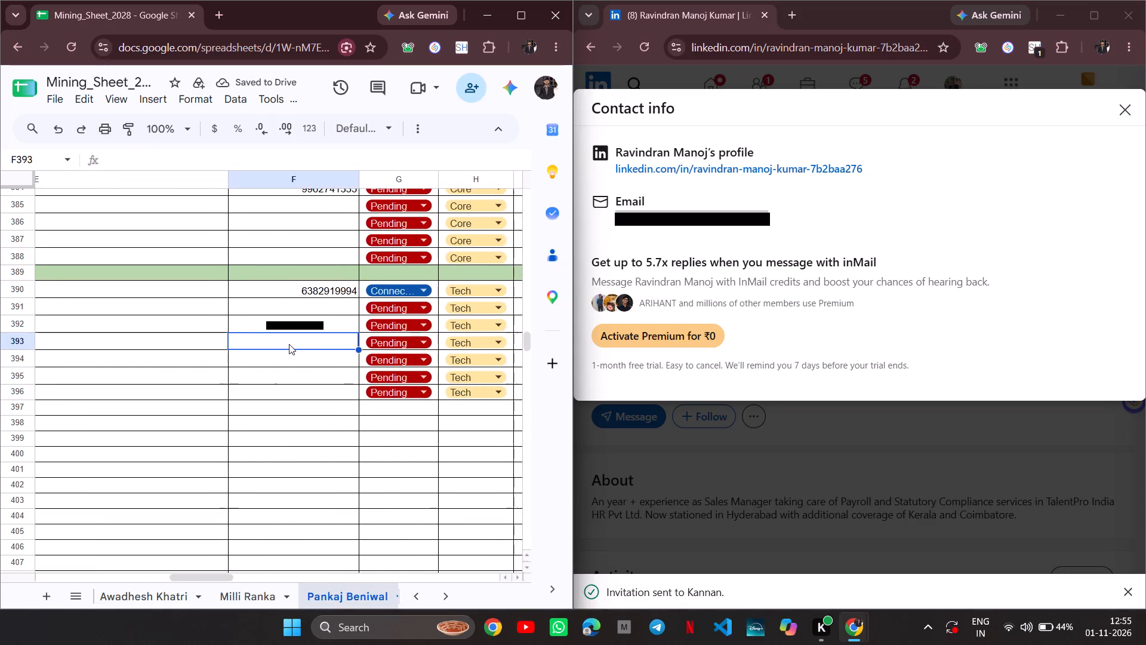
pyautogui.hscroll(-4, 289, 344)
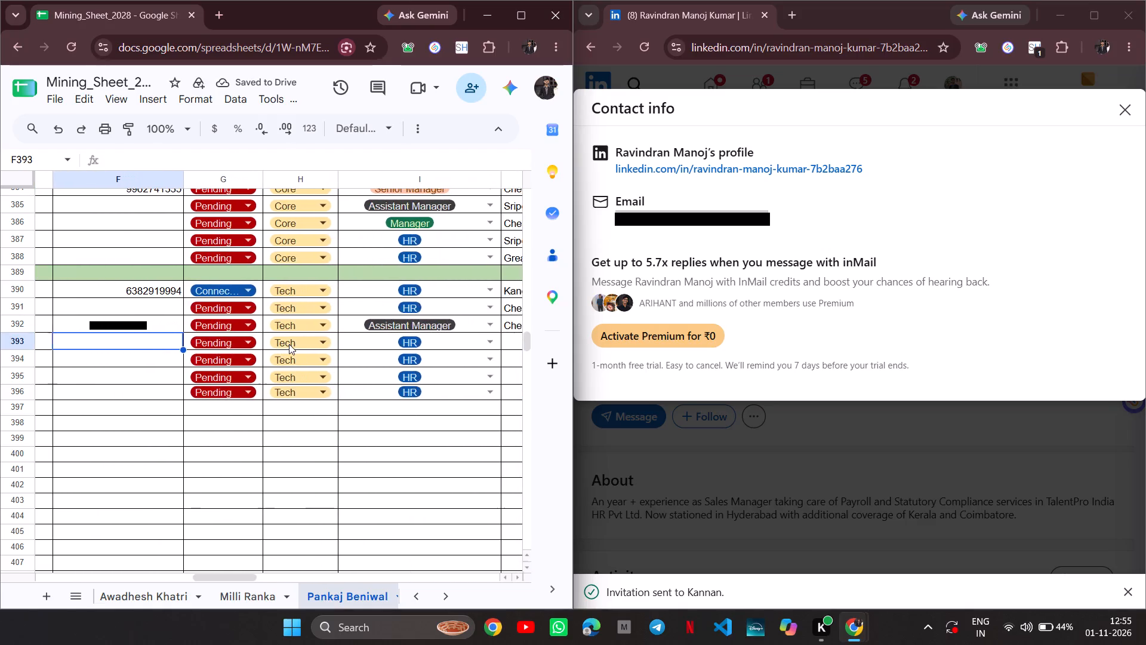
pyautogui.hscroll(-2, 289, 344)
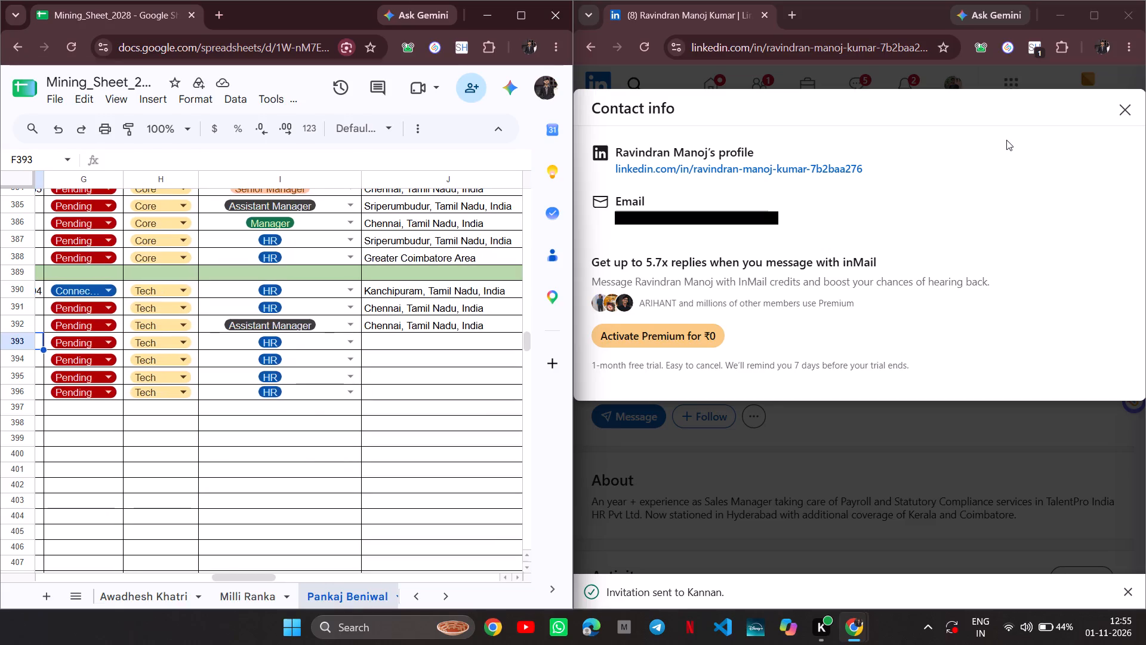
pyautogui.click(1119, 109)
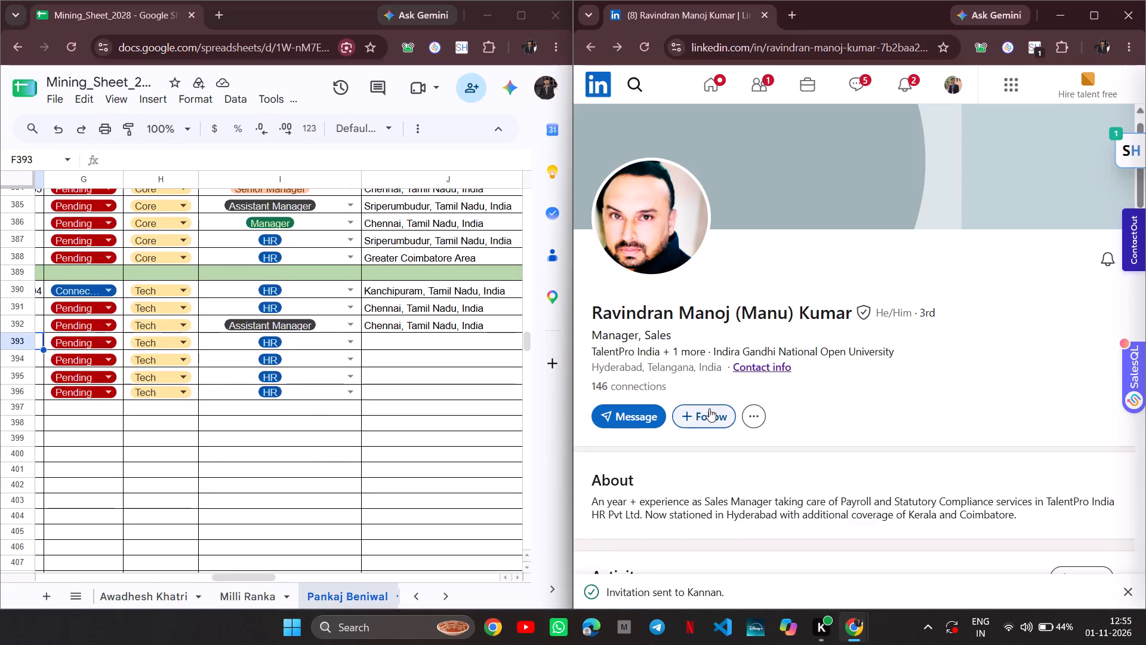
pyautogui.click(762, 408)
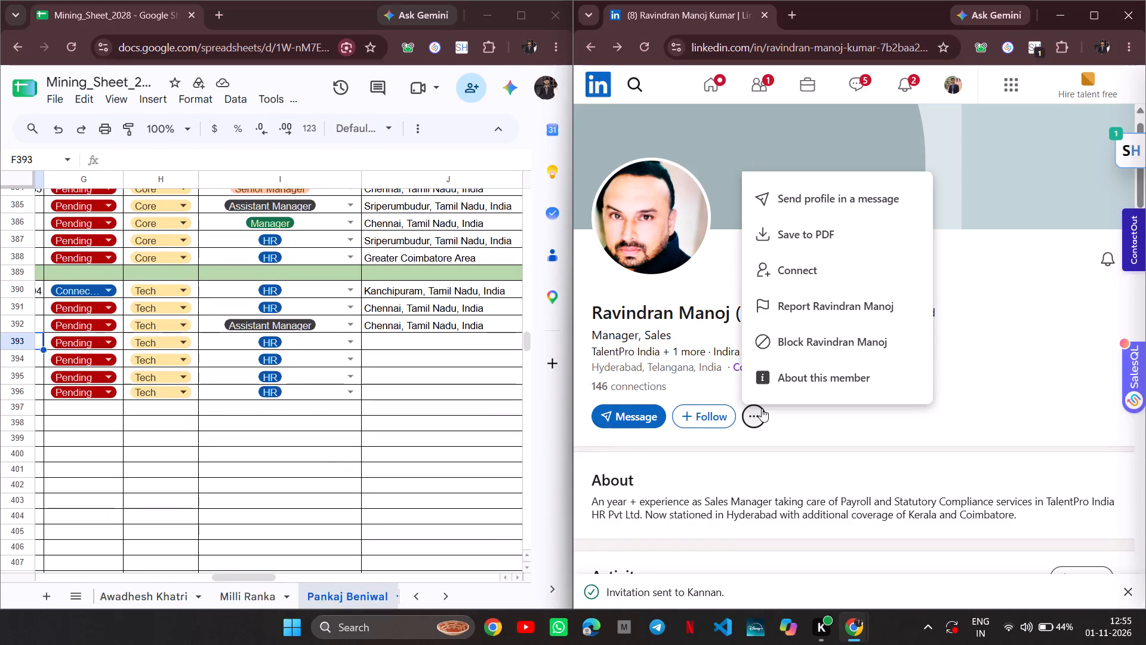
pyautogui.click(808, 282)
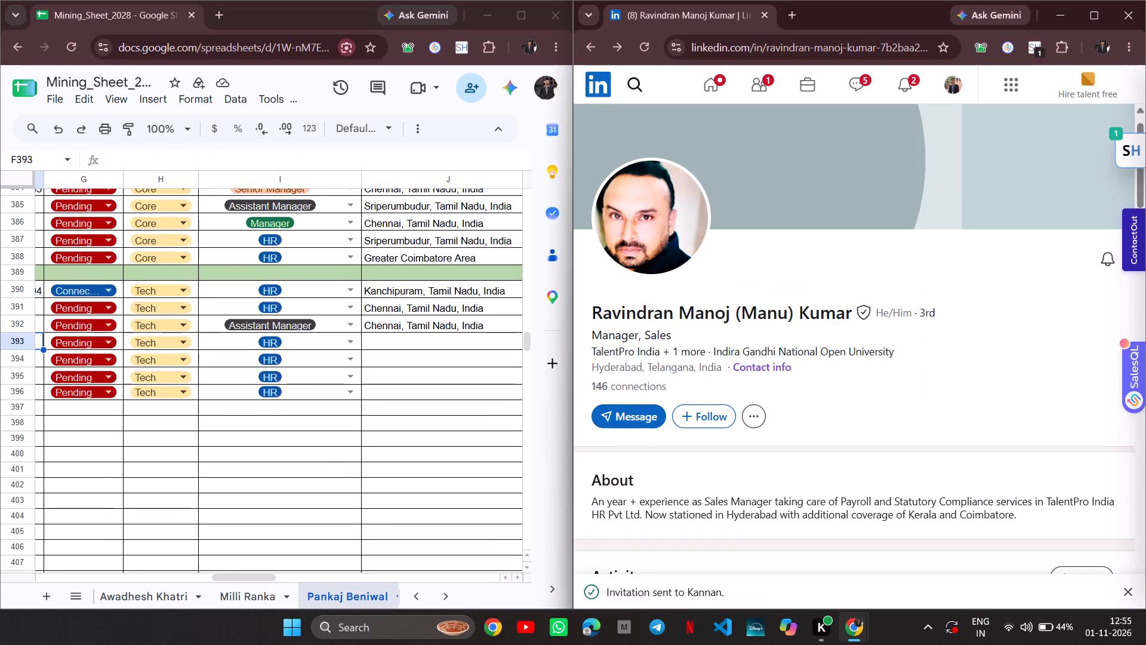
pyautogui.click(968, 235)
# Look through the similar people, About and Activity sections of the sales manager's profile.
pyautogui.scroll(-2, 808, 381)
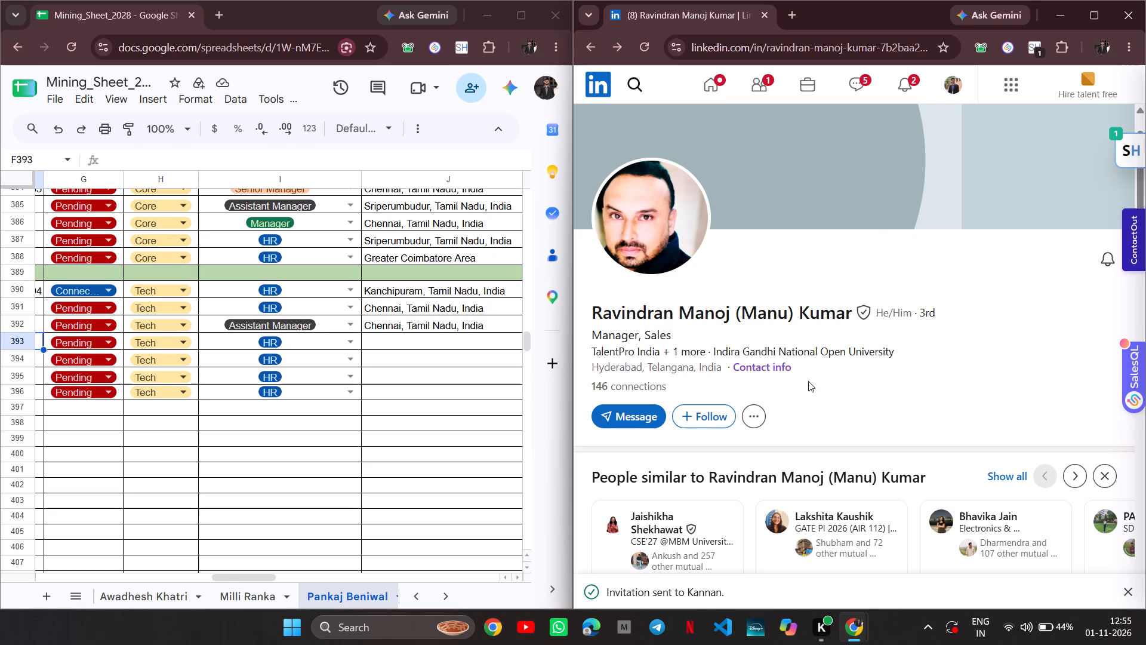
pyautogui.scroll(-8, 808, 381)
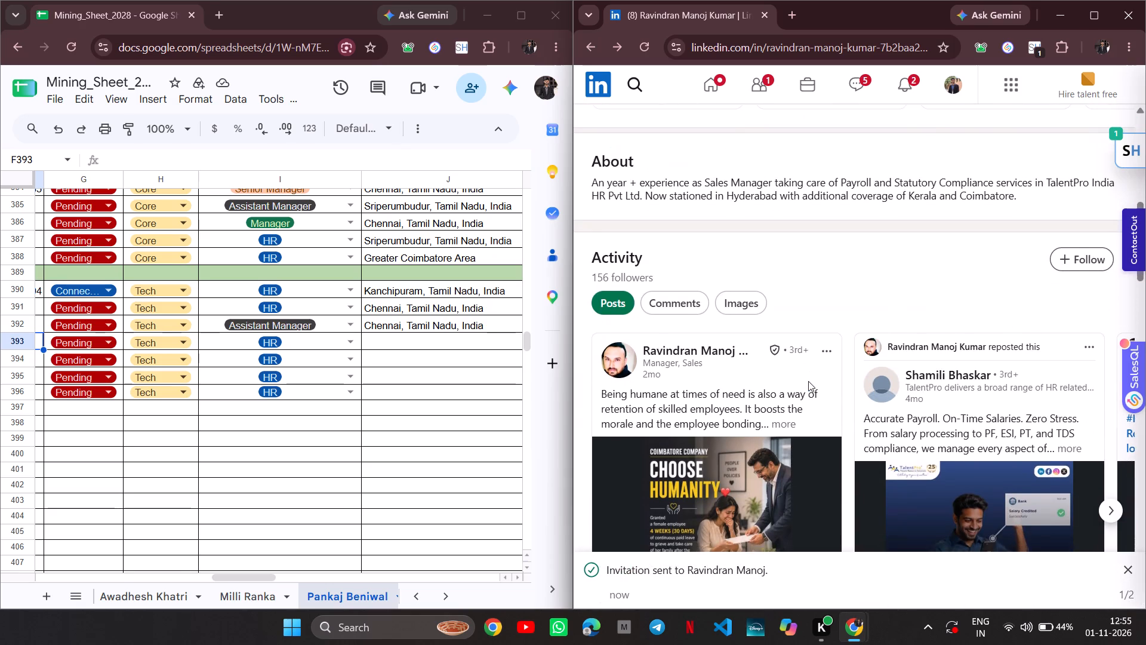
pyautogui.scroll(-6, 808, 381)
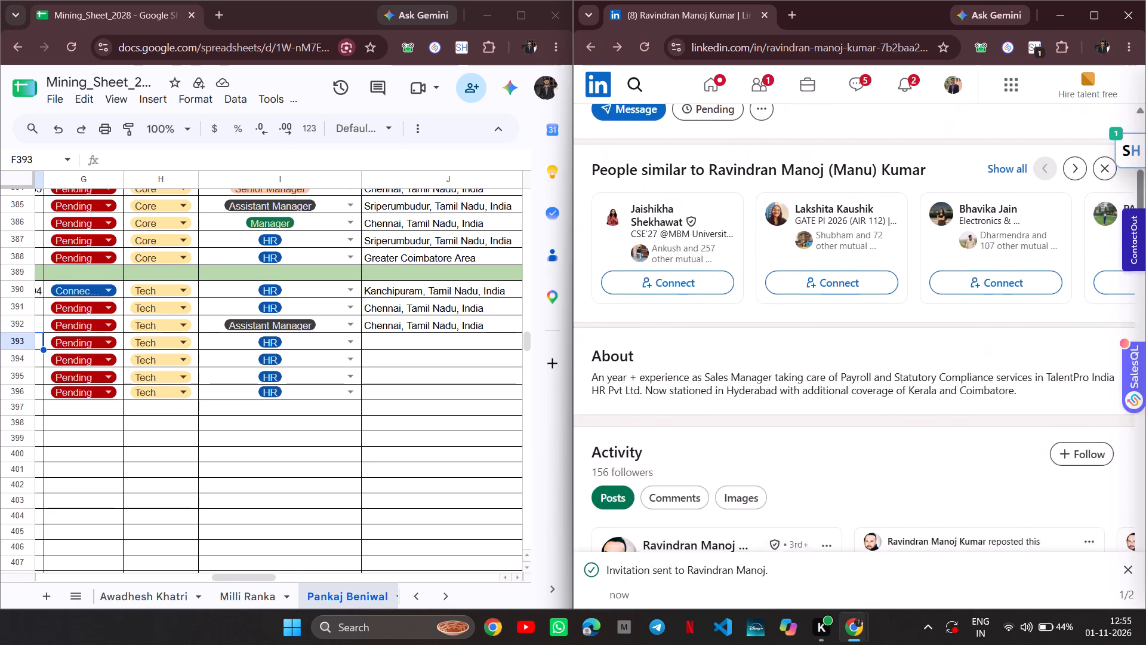
pyautogui.scroll(-2, 808, 381)
pyautogui.scroll(1, 808, 381)
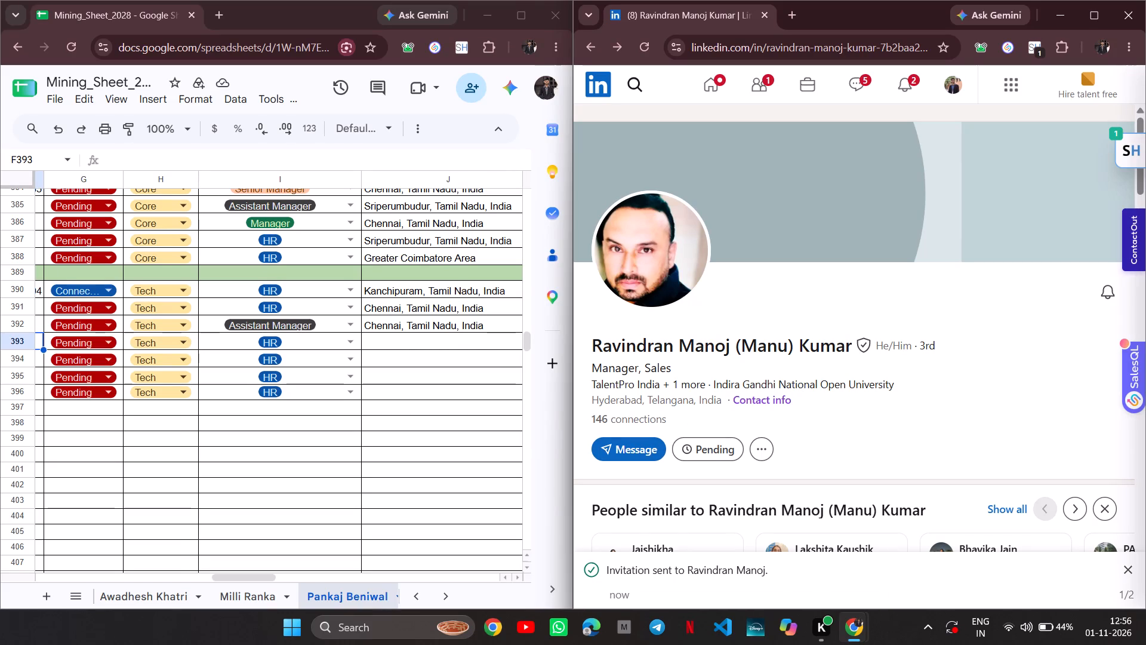
# Copy the location Hyderabad, Telangana, India from the sales manager's profile into cell J393.
pyautogui.moveTo(721, 400); pyautogui.dragTo(597, 393)
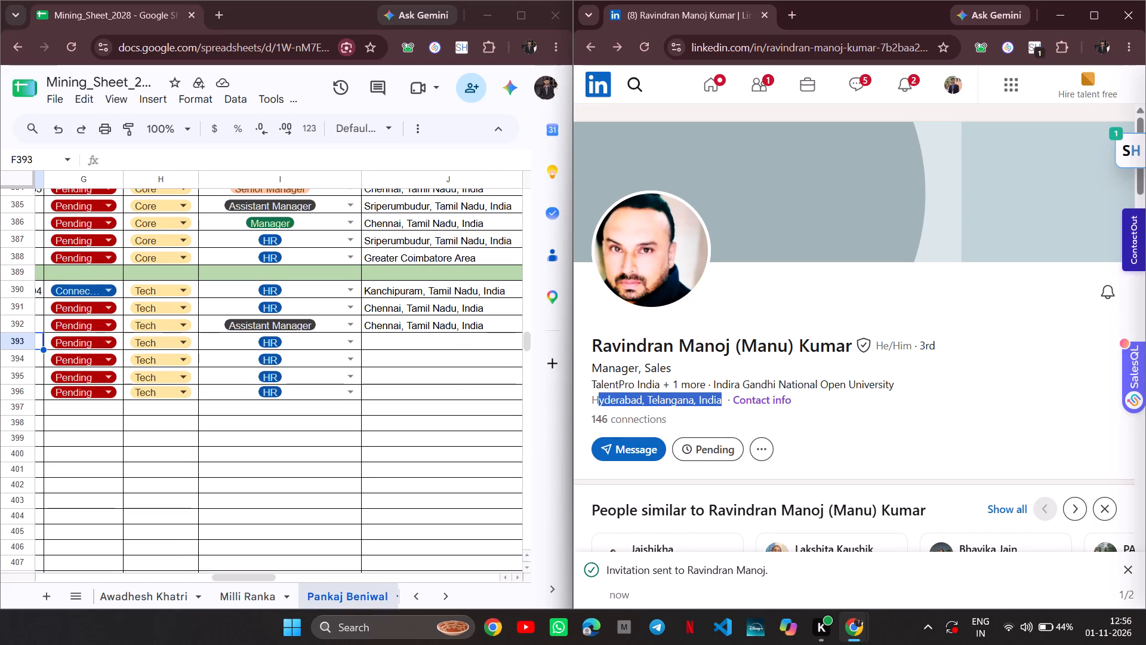
pyautogui.moveTo(597, 393); pyautogui.dragTo(594, 394)
pyautogui.hotkey('ctrl', 'c')
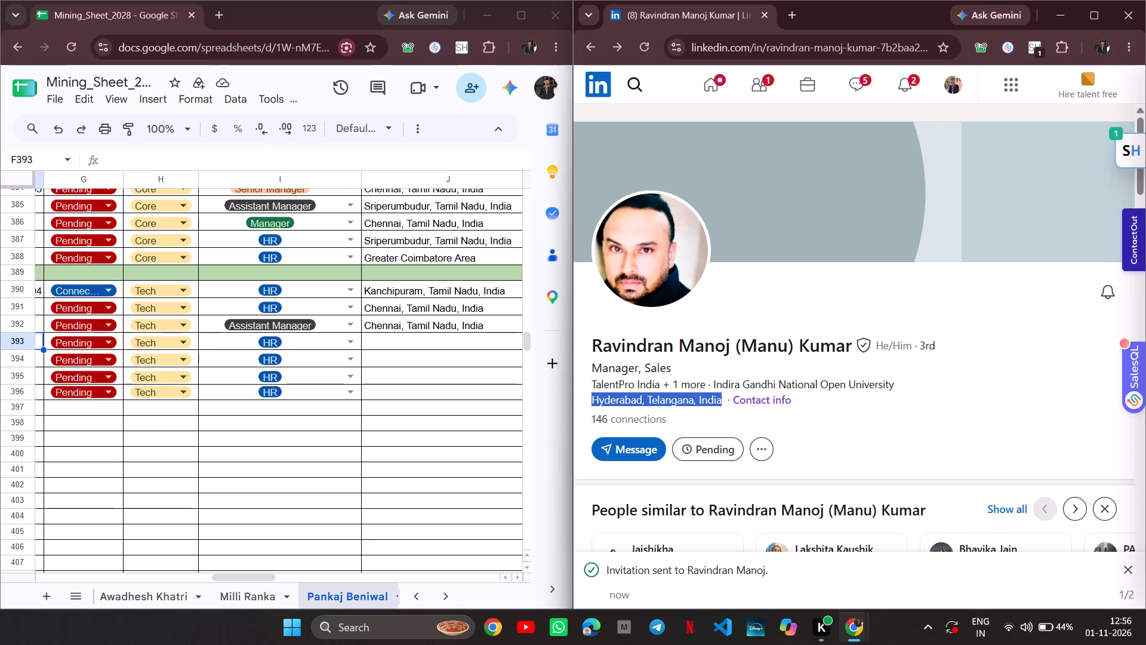
pyautogui.doubleClick(392, 344)
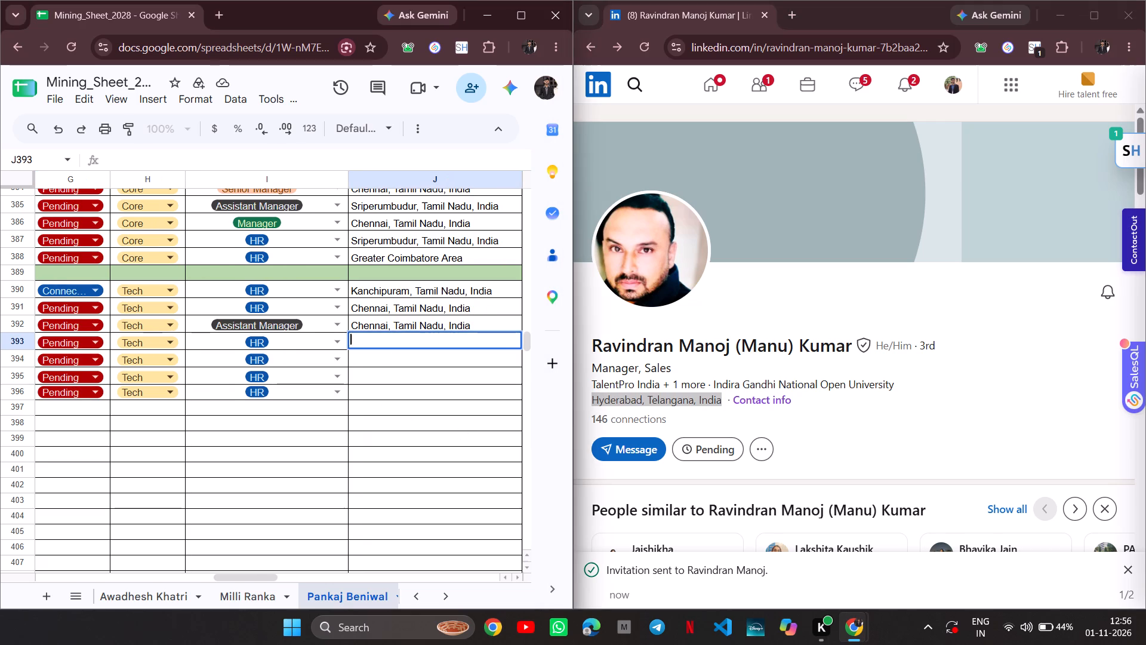
pyautogui.hotkey('ctrl', 'v')
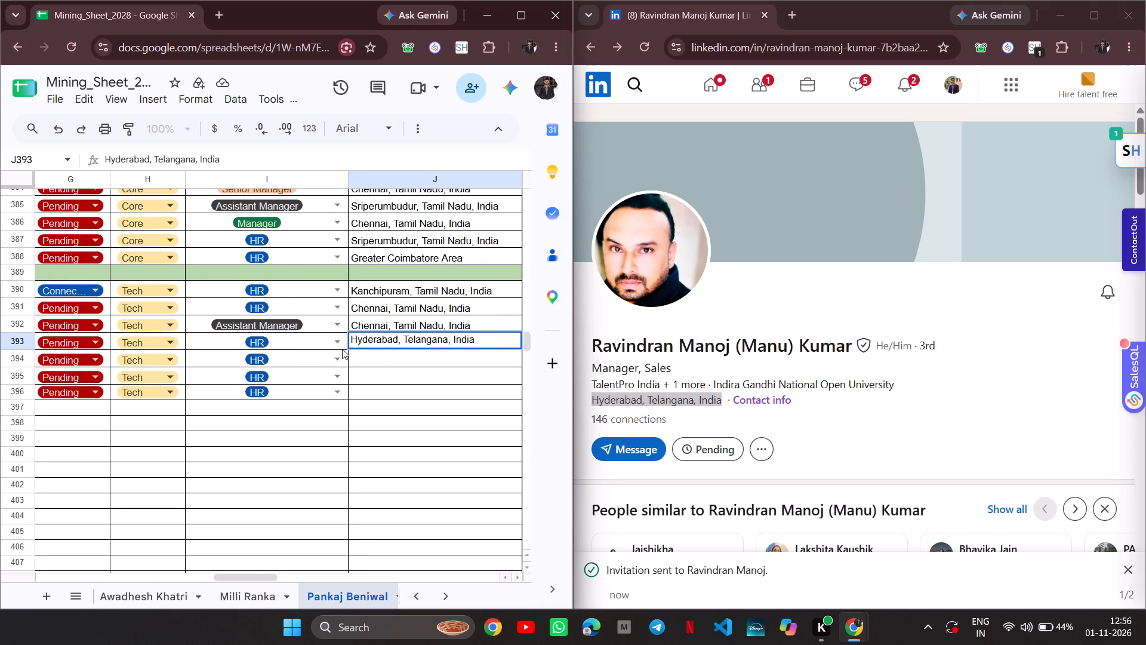
# Set the role in cell I393 to Manager only, removing the HR tag.
pyautogui.click(334, 345)
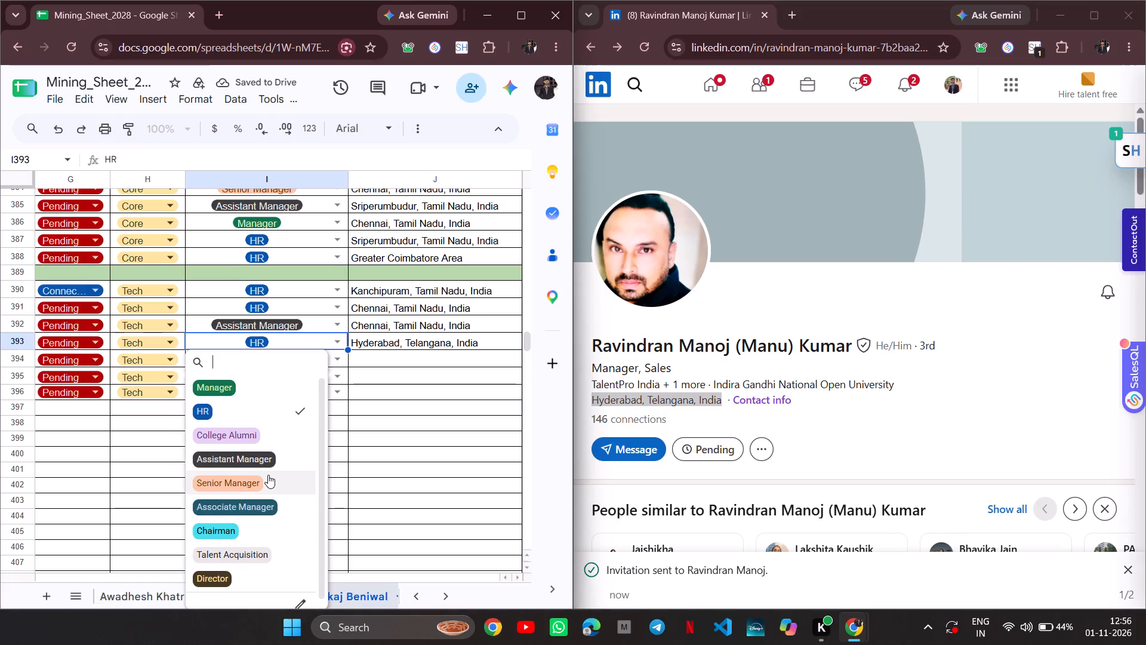
pyautogui.click(270, 388)
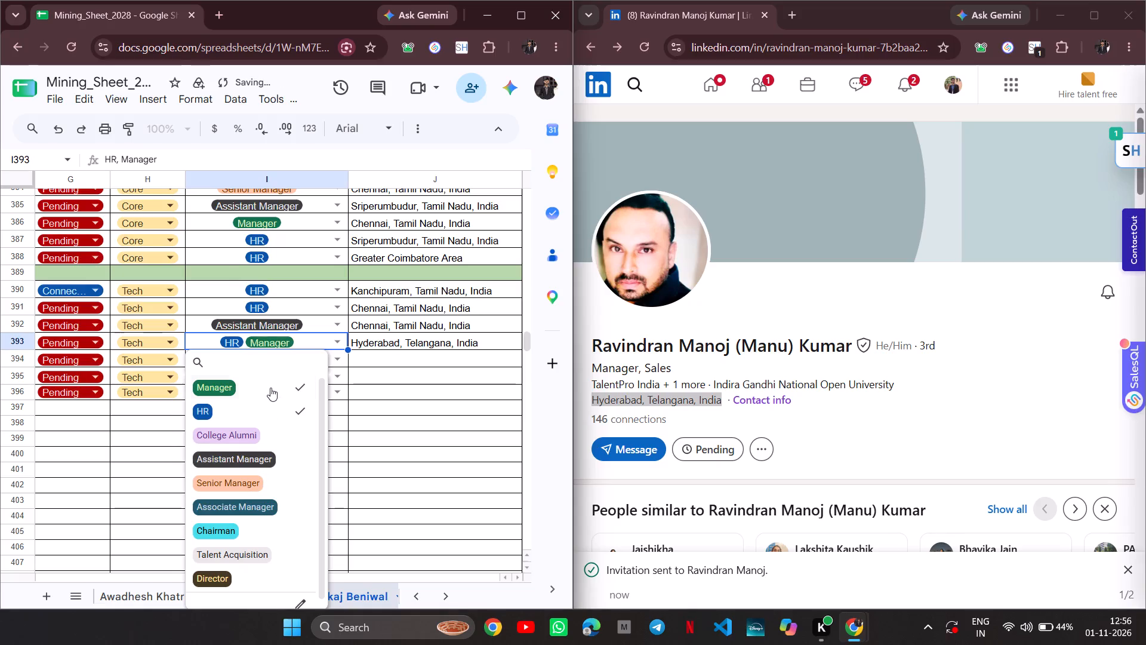
pyautogui.click(267, 401)
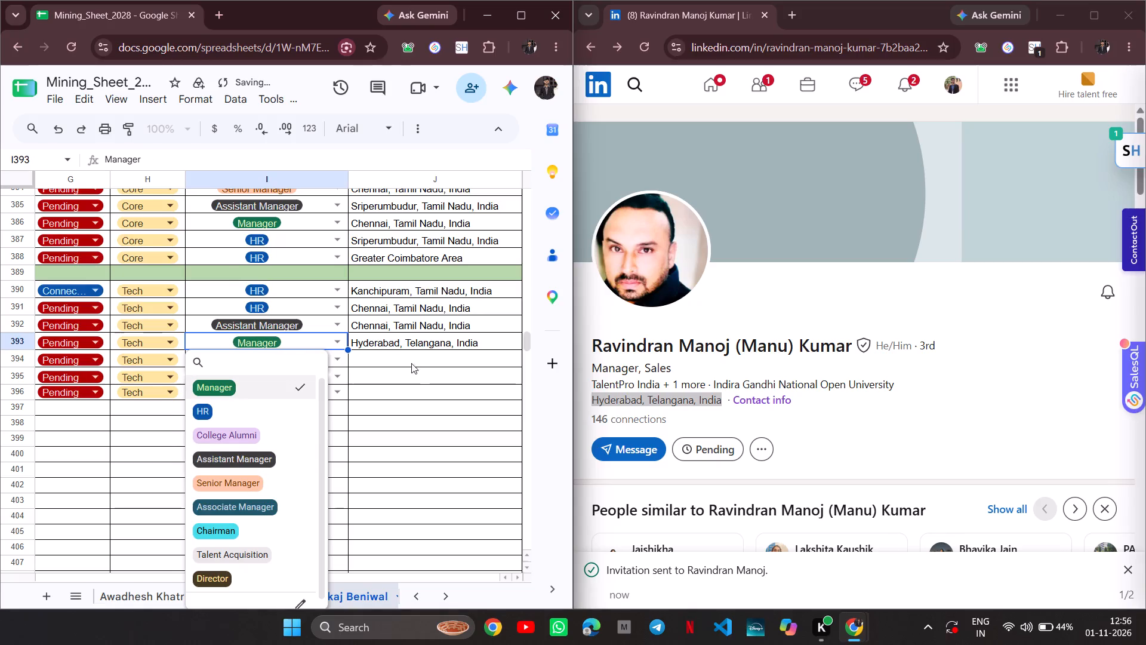
pyautogui.click(412, 363)
# Select the empty name cell C394 in the next Talentpro india row.
pyautogui.hscroll(13, 412, 363)
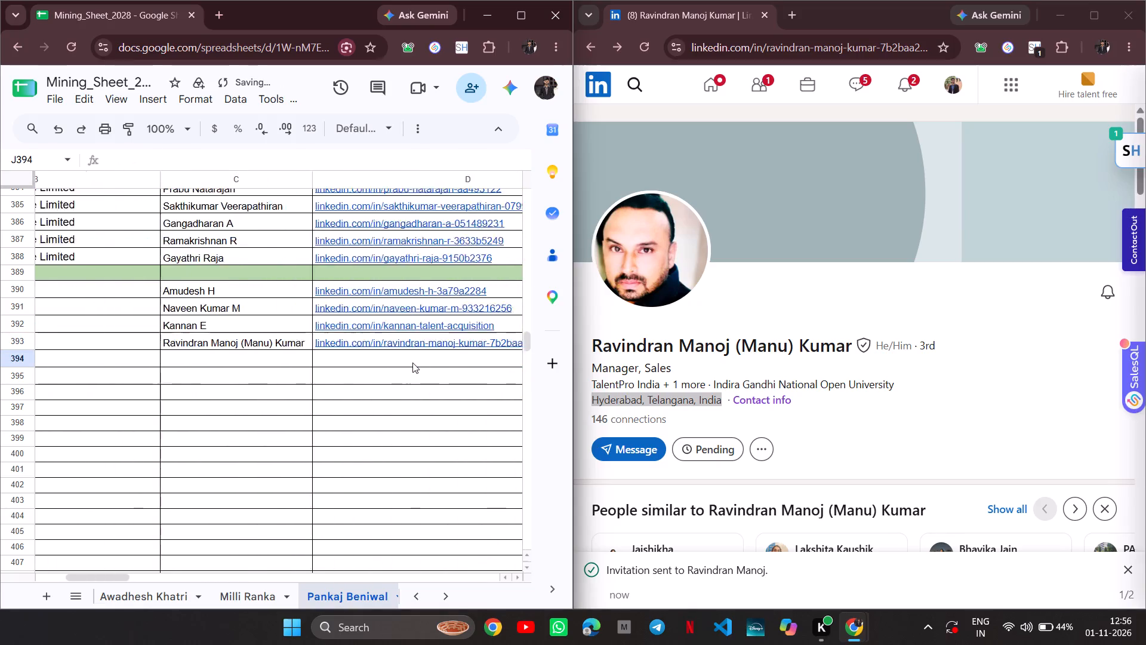
pyautogui.hscroll(3, 412, 363)
pyautogui.click(412, 362)
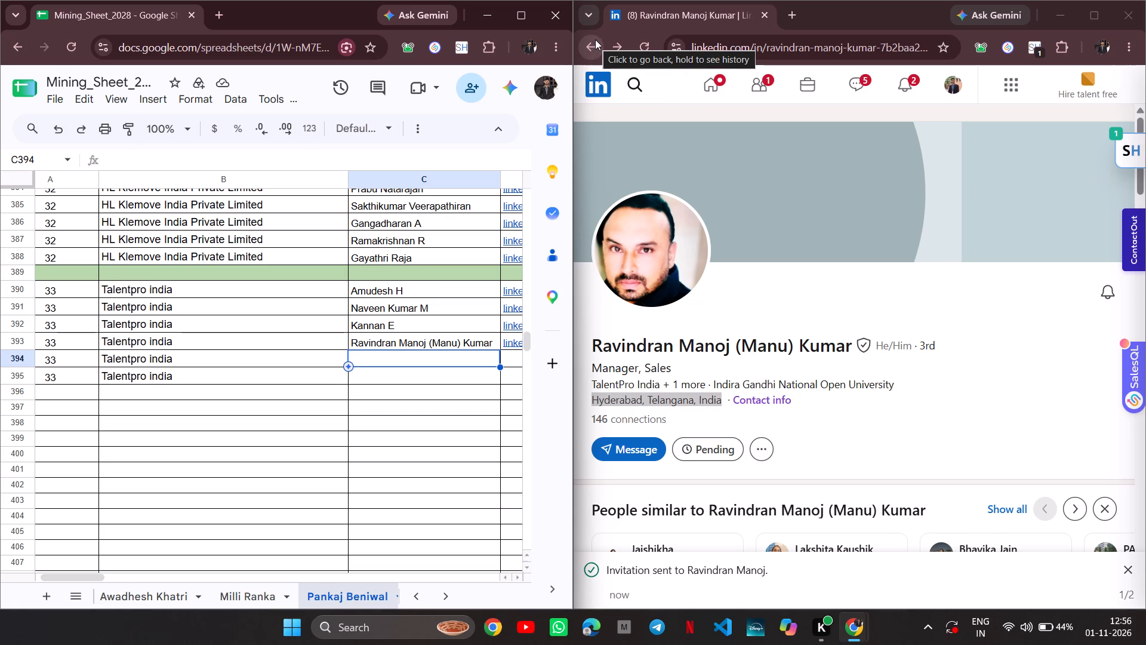
pyautogui.click(1133, 561)
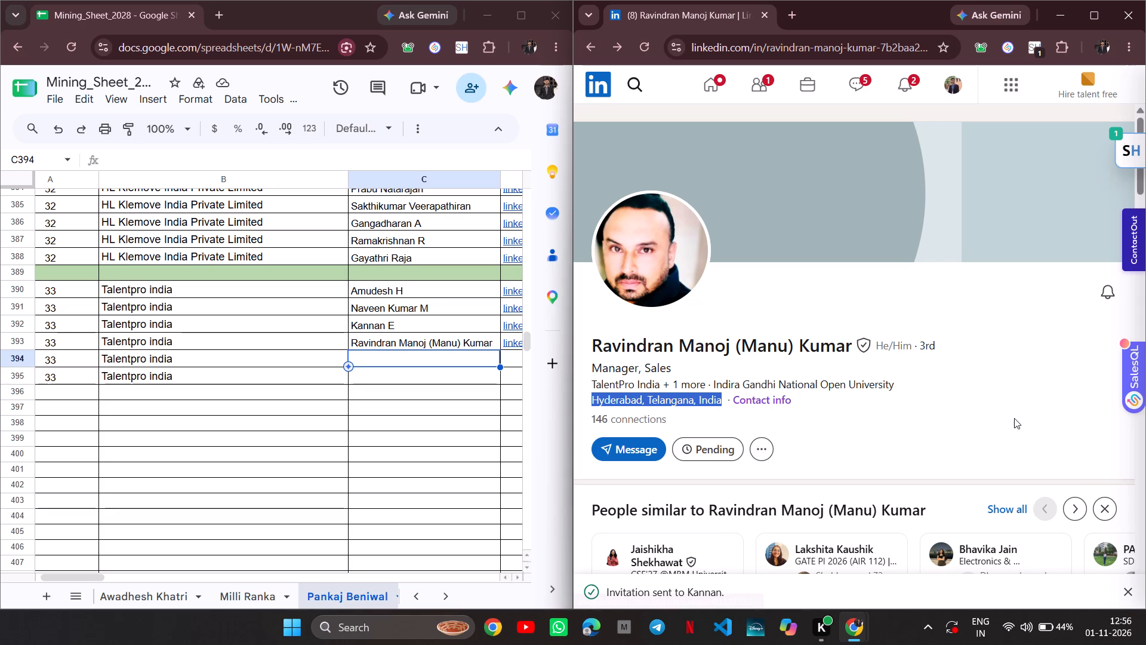
pyautogui.hscroll(-1, 942, 363)
pyautogui.scroll(-1, 660, 281)
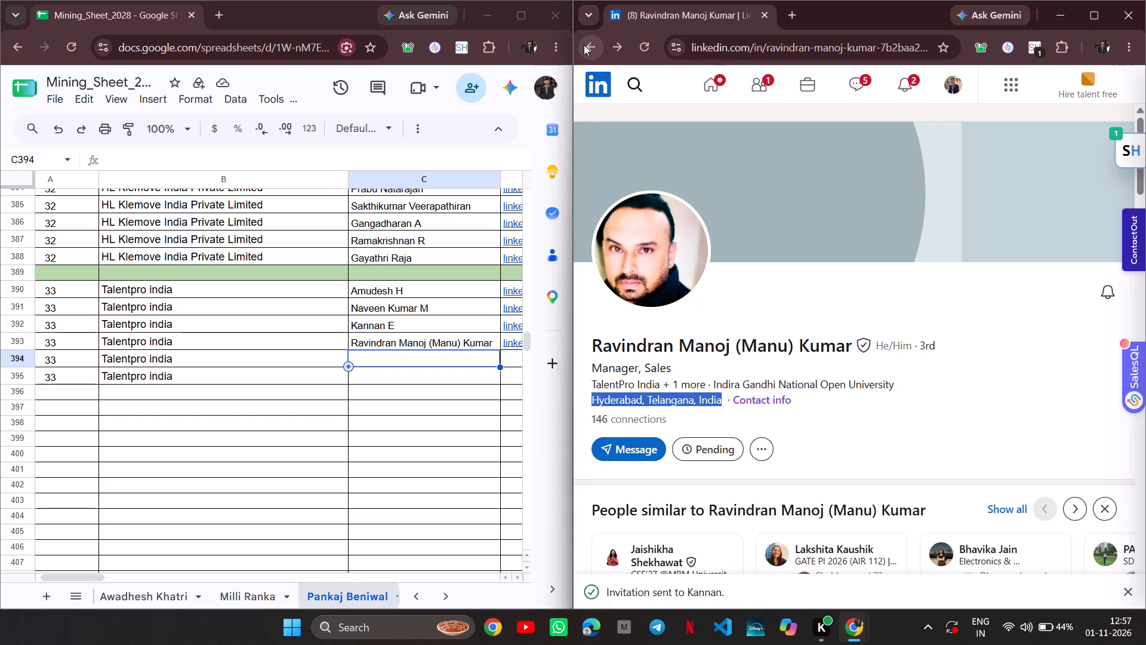
pyautogui.click(584, 45)
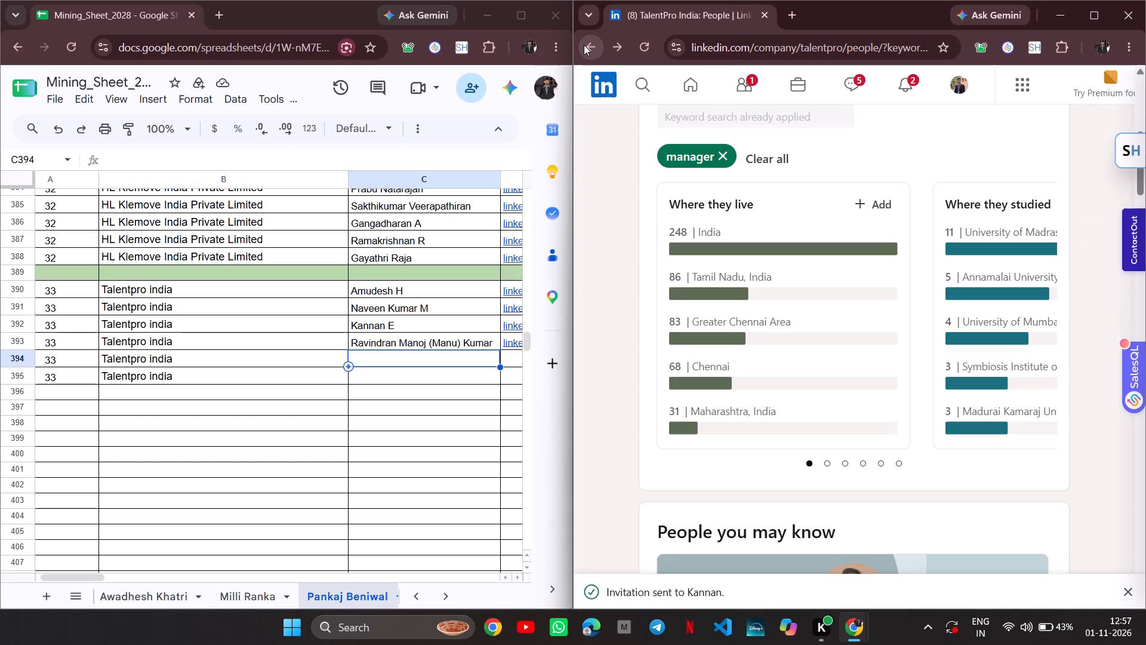
pyautogui.scroll(-2, 836, 274)
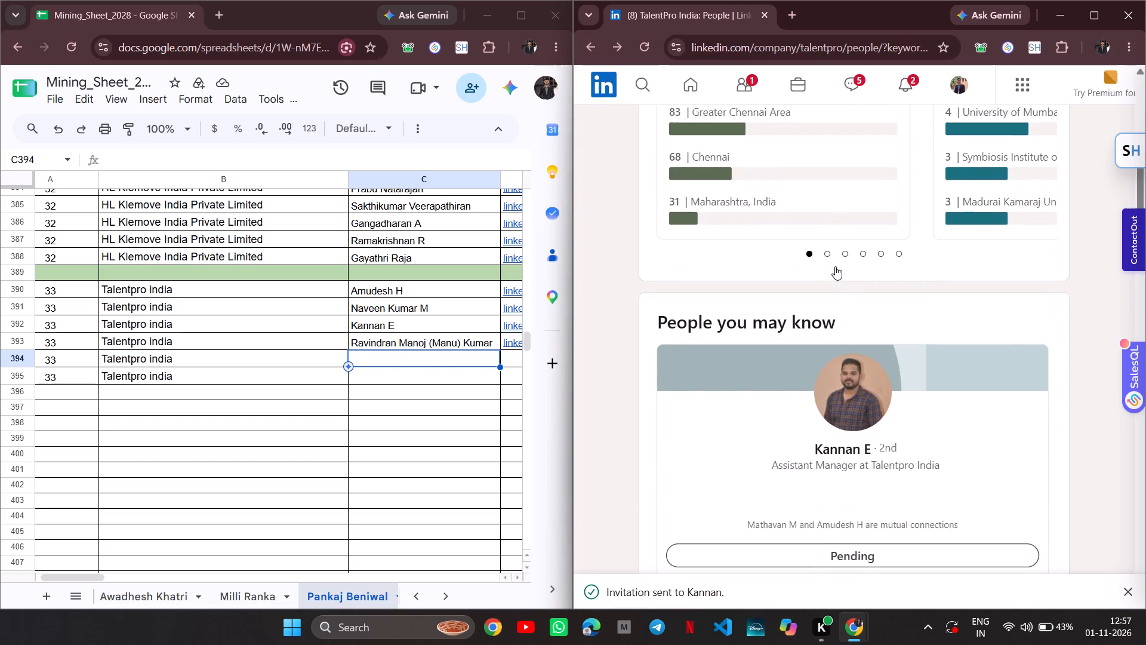
pyautogui.scroll(-7, 835, 266)
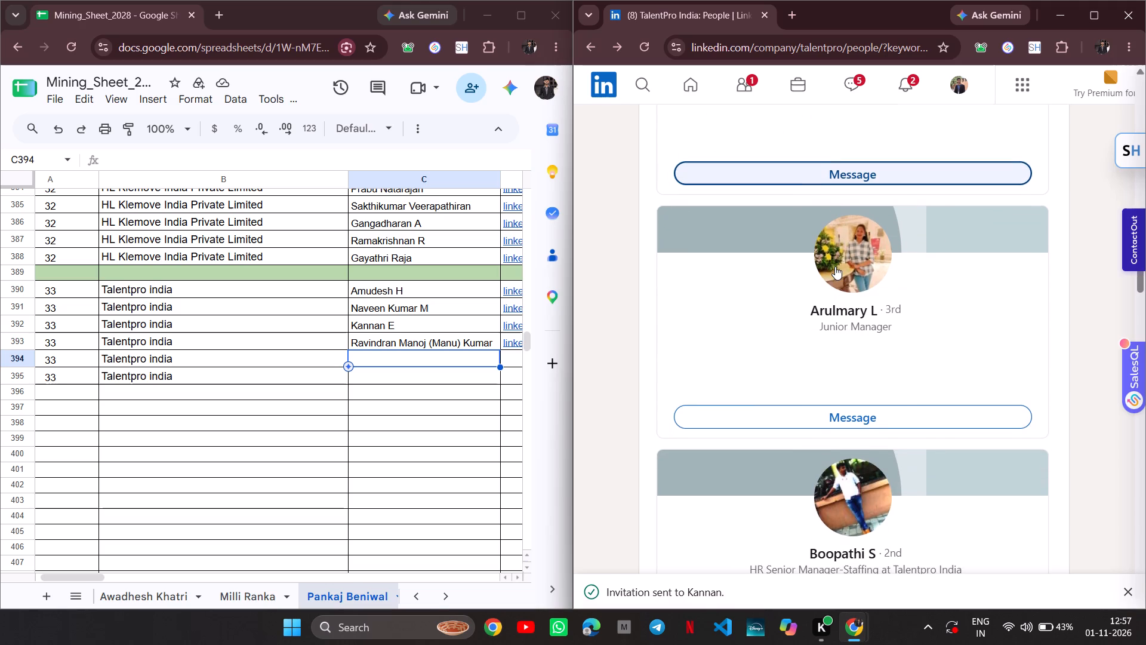
pyautogui.scroll(-2, 835, 266)
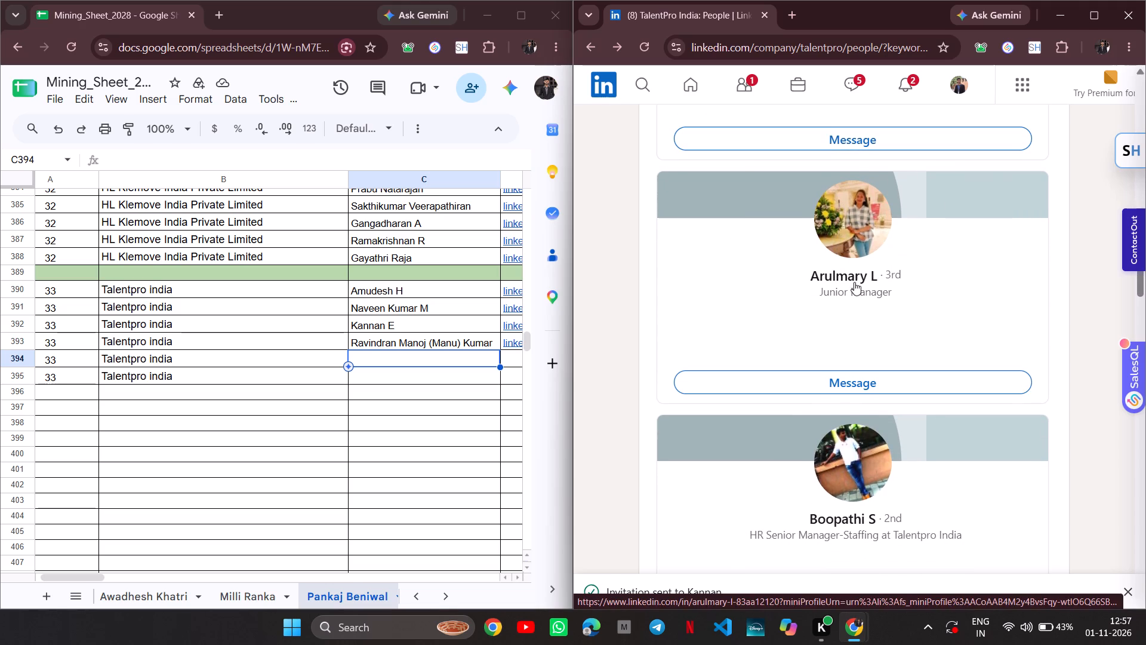
pyautogui.click(853, 271)
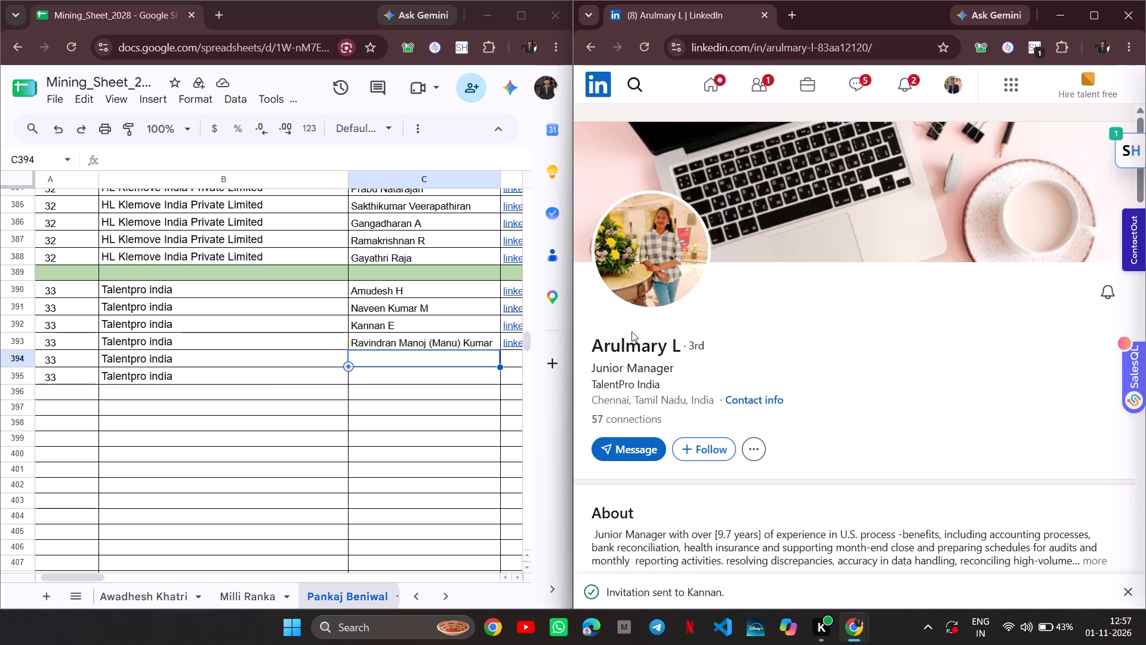
# Copy the Junior Manager's name from the LinkedIn profile into cell C394 and select the link cell D394.
pyautogui.moveTo(676, 345); pyautogui.dragTo(596, 342)
pyautogui.click(750, 349)
pyautogui.moveTo(679, 347); pyautogui.dragTo(618, 342)
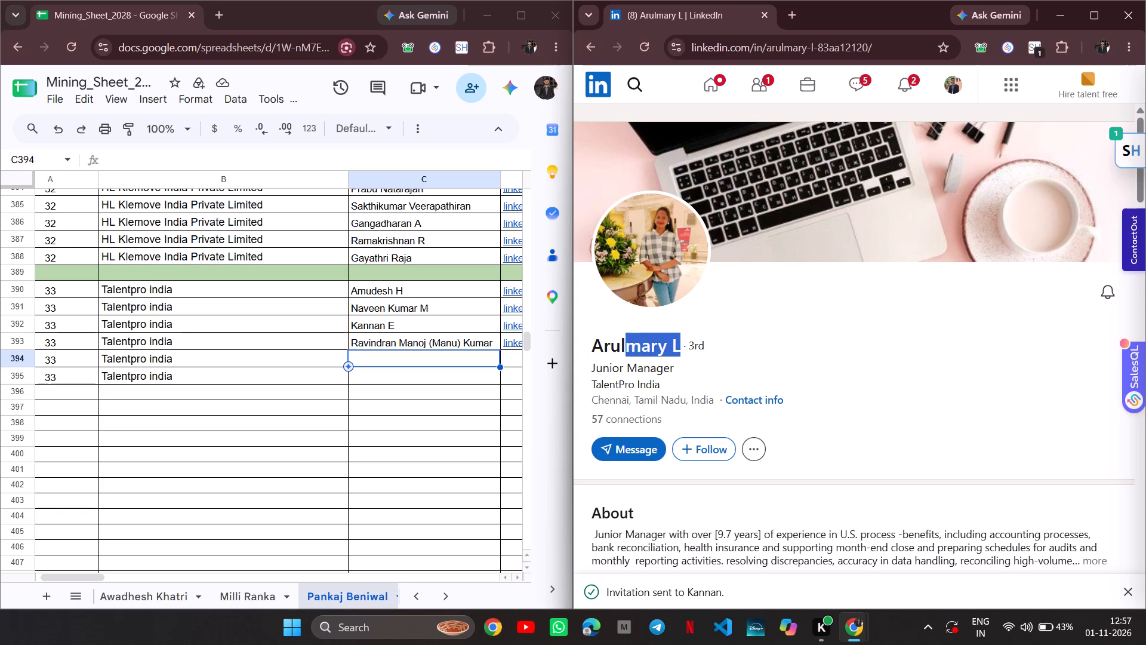
pyautogui.moveTo(618, 342); pyautogui.dragTo(593, 343)
pyautogui.hotkey('ctrl', 'c')
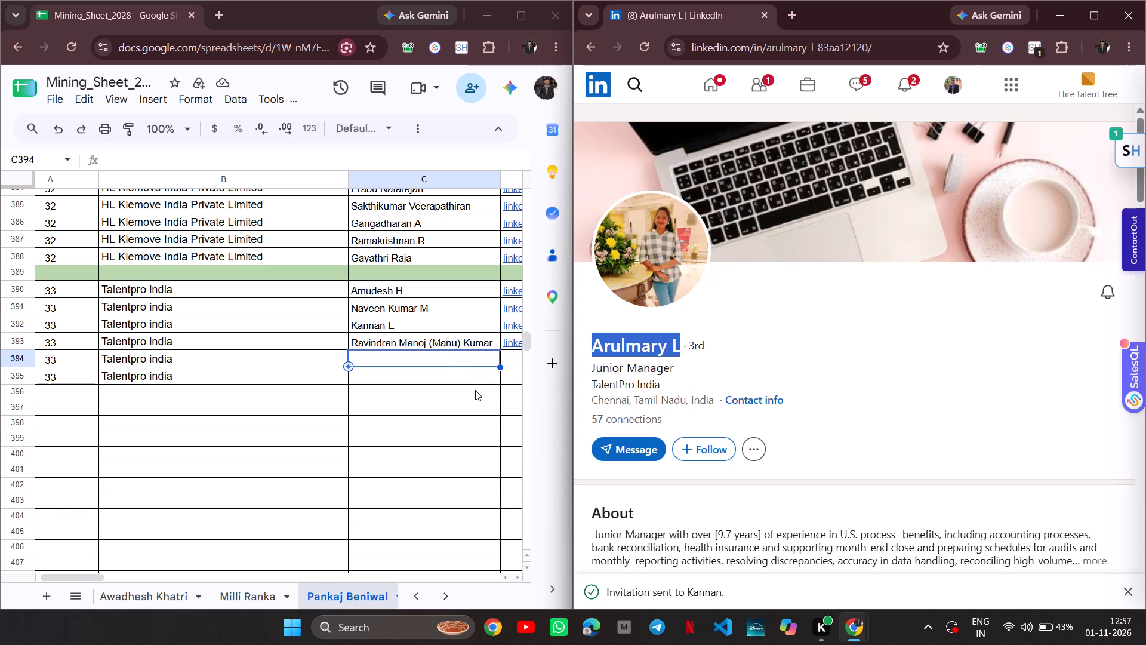
pyautogui.tripleClick(448, 360)
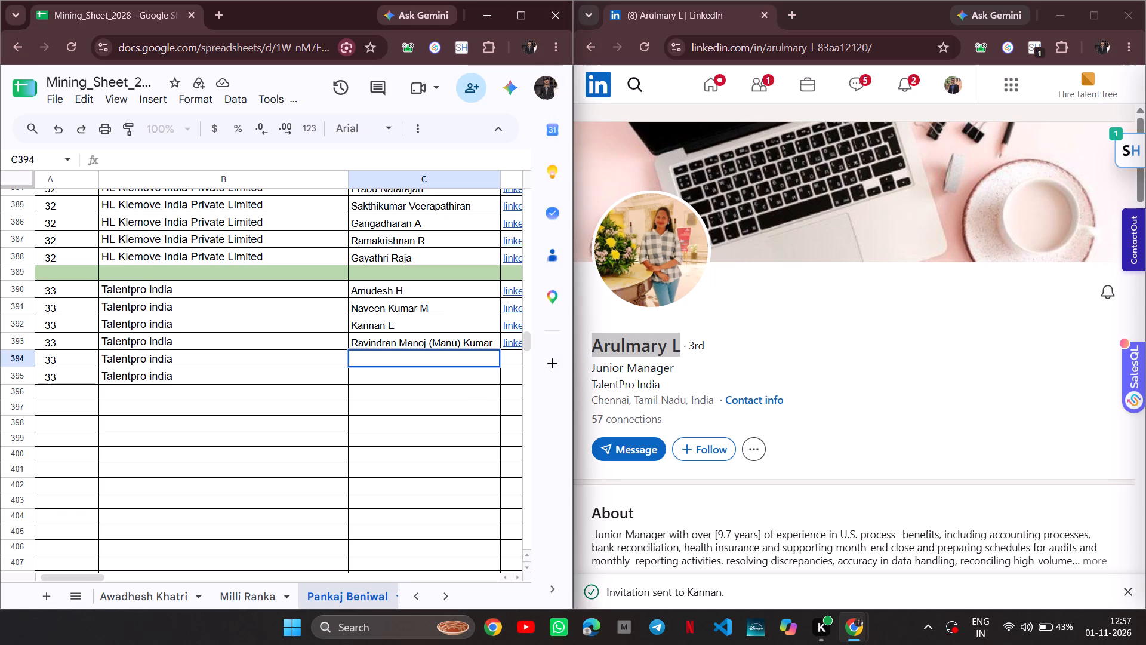
pyautogui.hotkey('ctrl', 'v')
pyautogui.hotkey('ctrl', 'space')
pyautogui.click(435, 375)
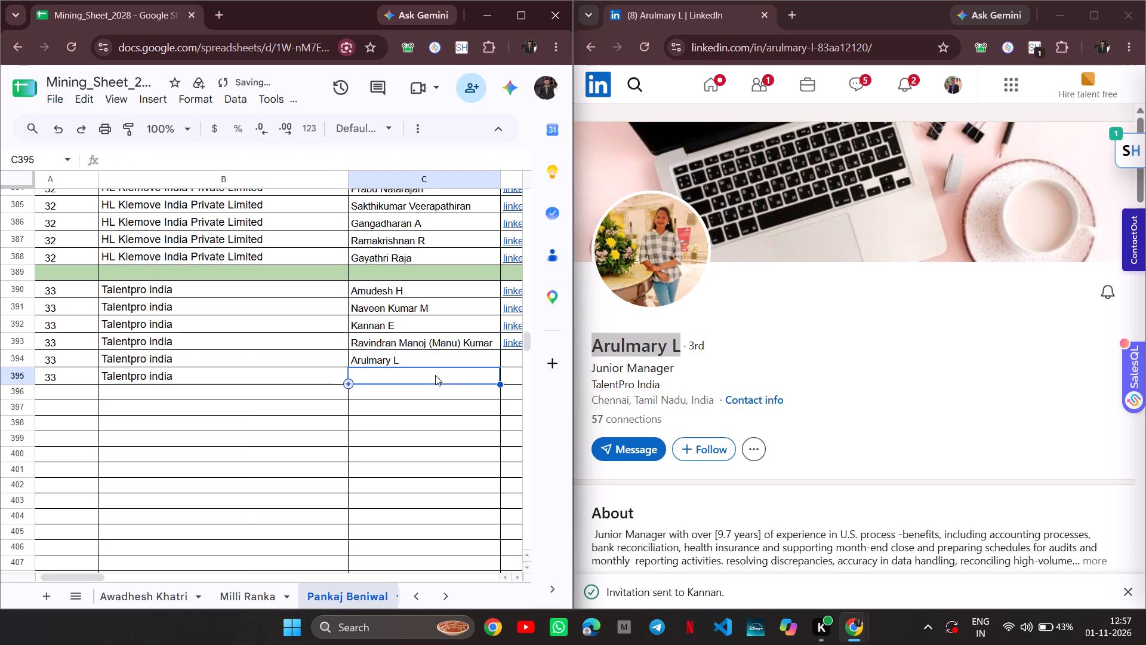
pyautogui.hscroll(-2, 435, 375)
pyautogui.click(435, 359)
pyautogui.hscroll(-2, 435, 359)
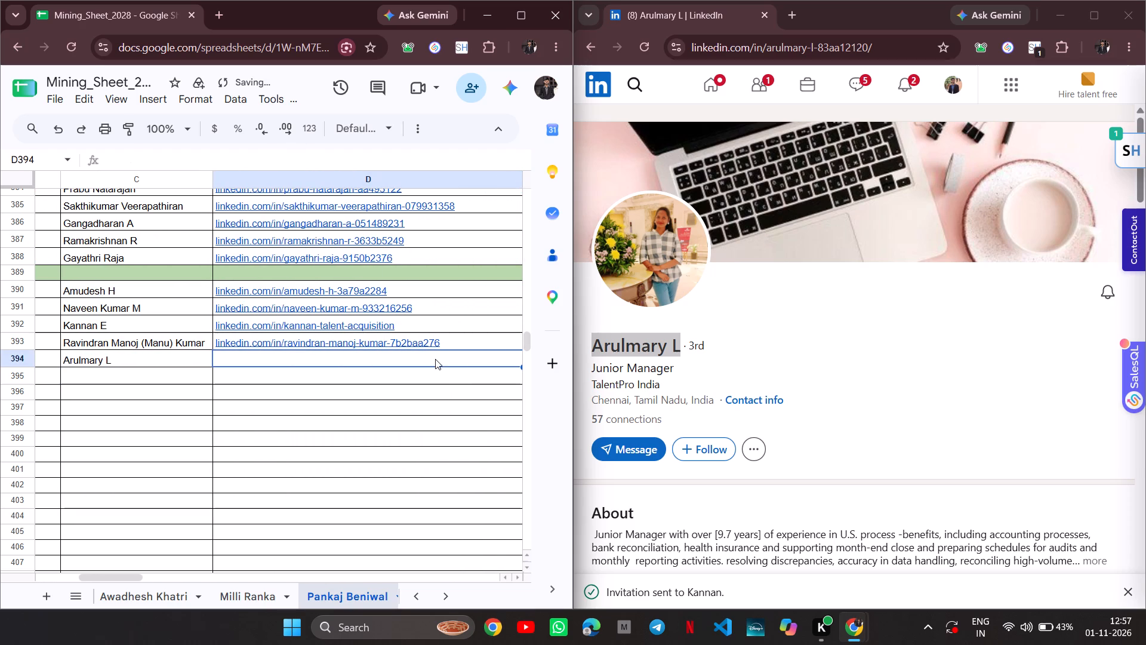
# Send the Junior Manager a connection request without a note.
pyautogui.click(755, 443)
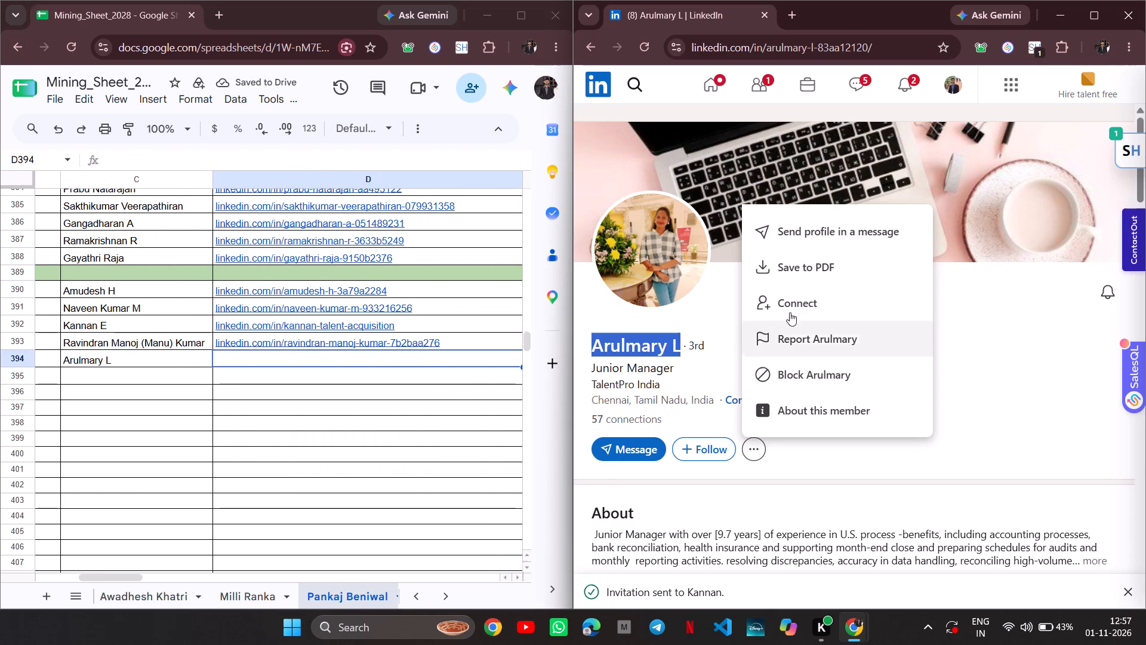
pyautogui.click(798, 306)
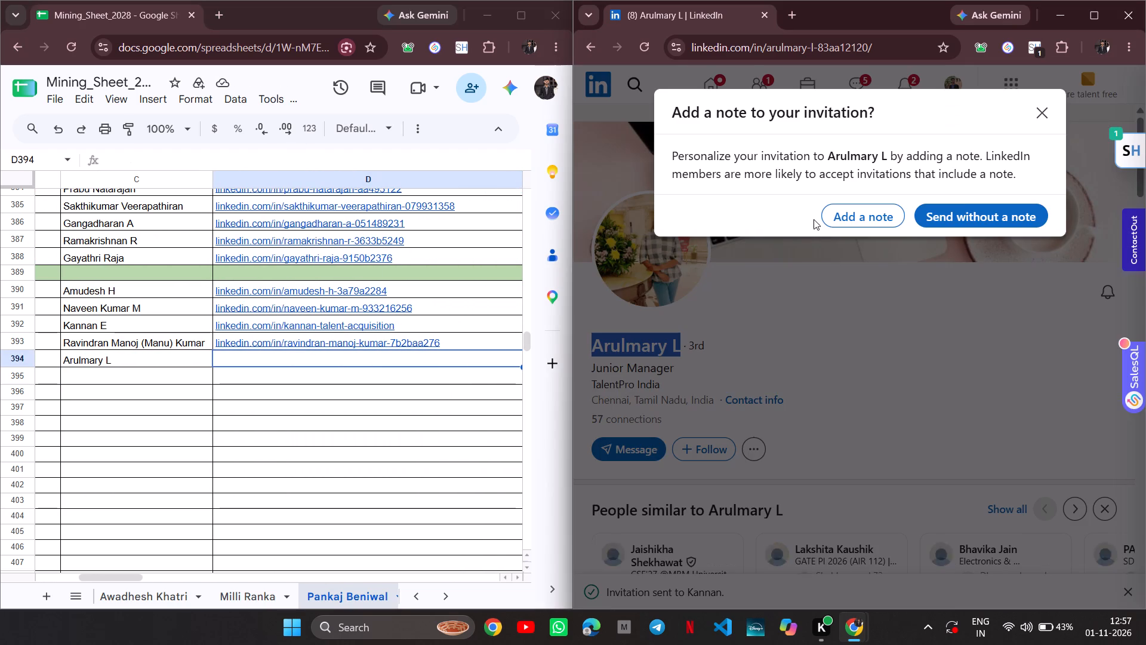
pyautogui.click(961, 208)
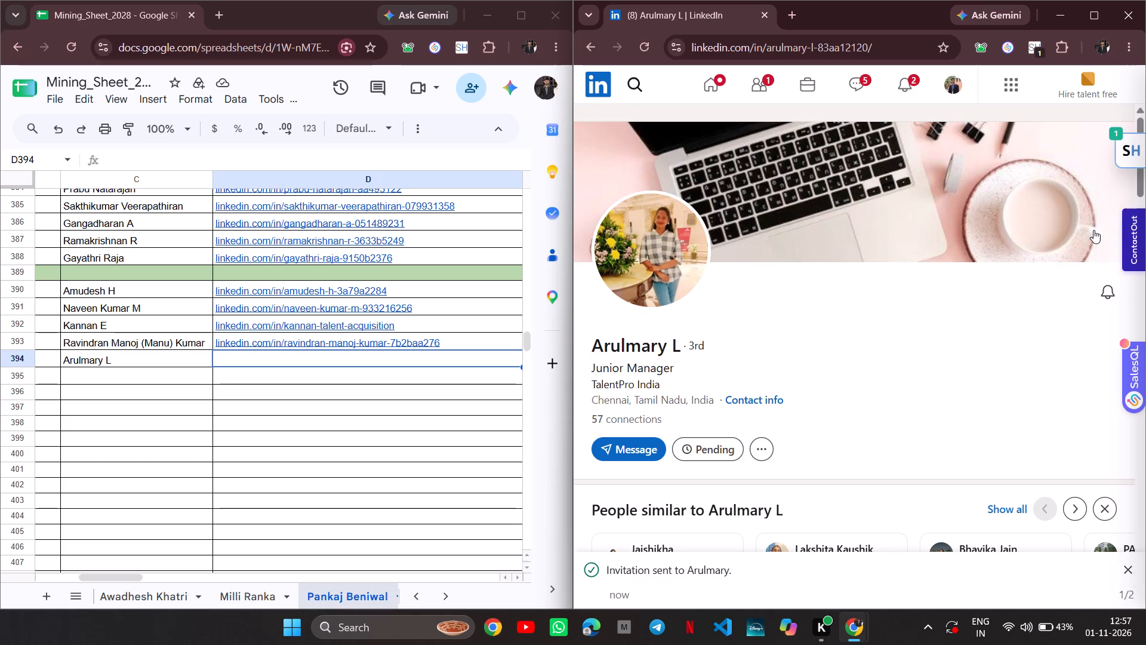
# Copy the profile link from the Junior Manager's contact info into D394, remove the leading line break, and select the email cell E394.
pyautogui.click(737, 394)
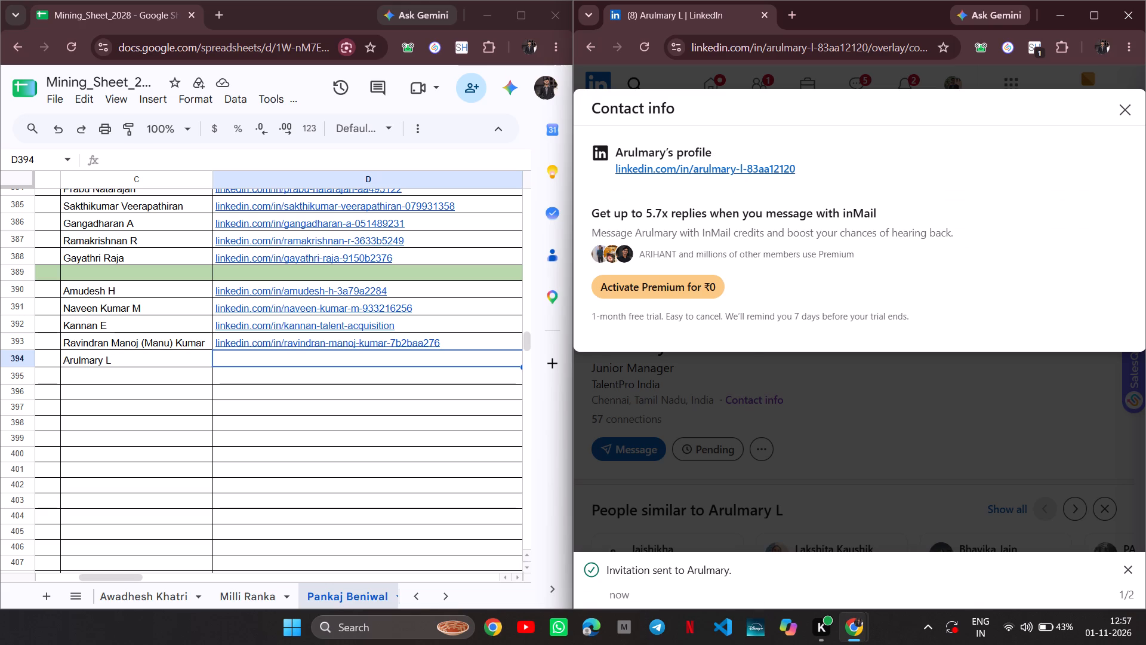
pyautogui.moveTo(711, 152); pyautogui.dragTo(803, 170)
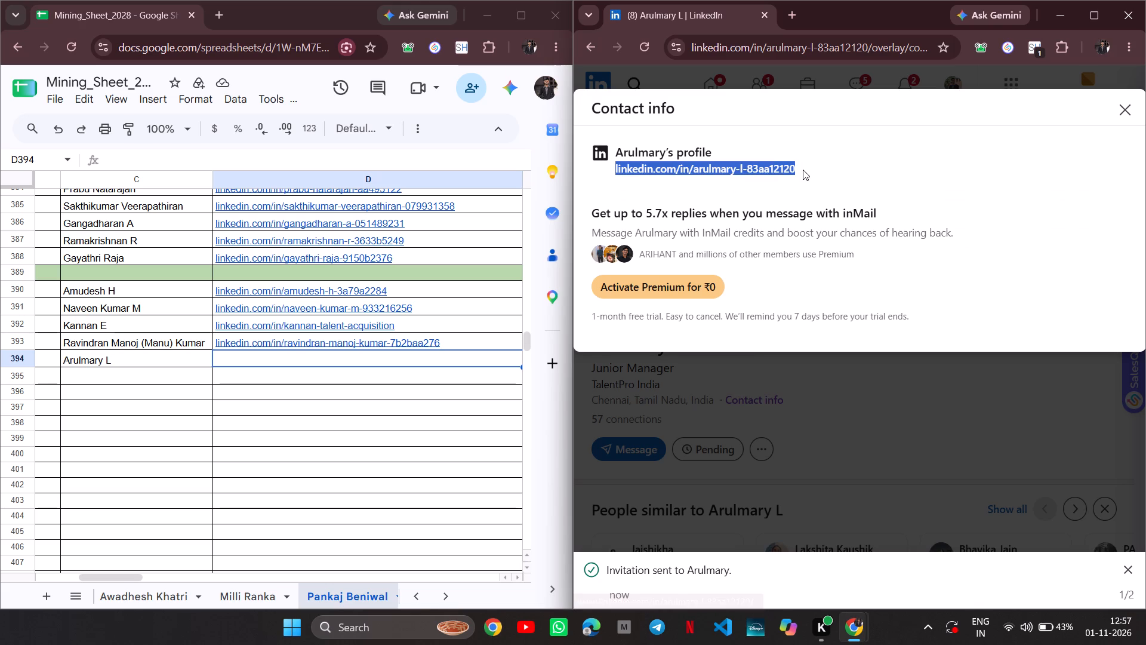
pyautogui.hotkey('ctrl', 'c')
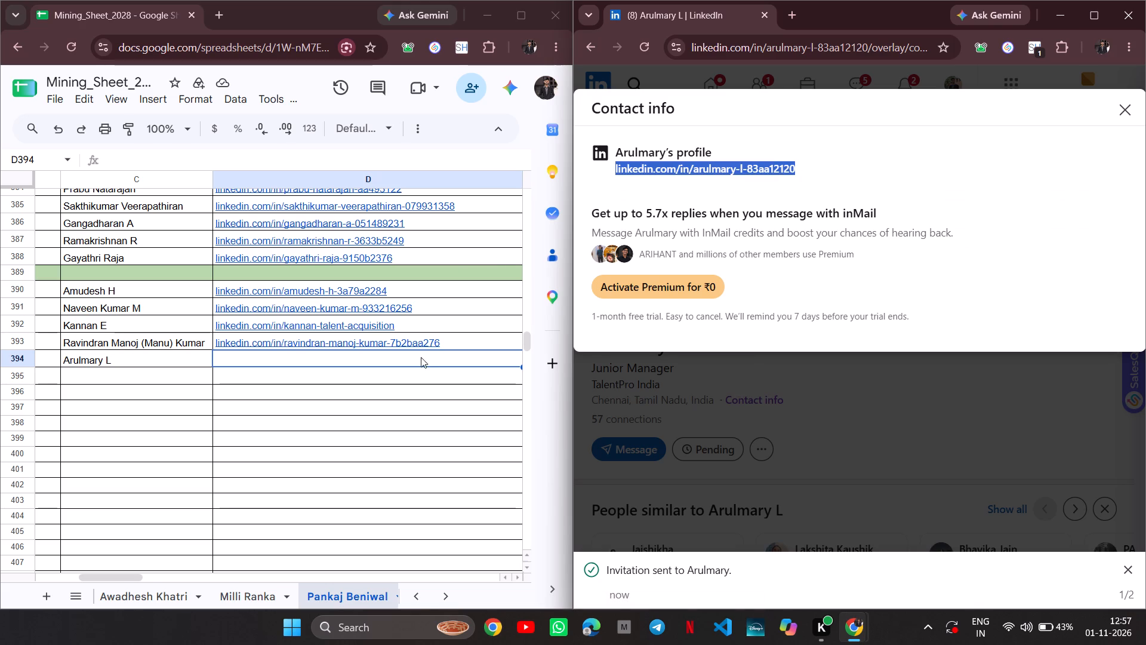
pyautogui.doubleClick(421, 359)
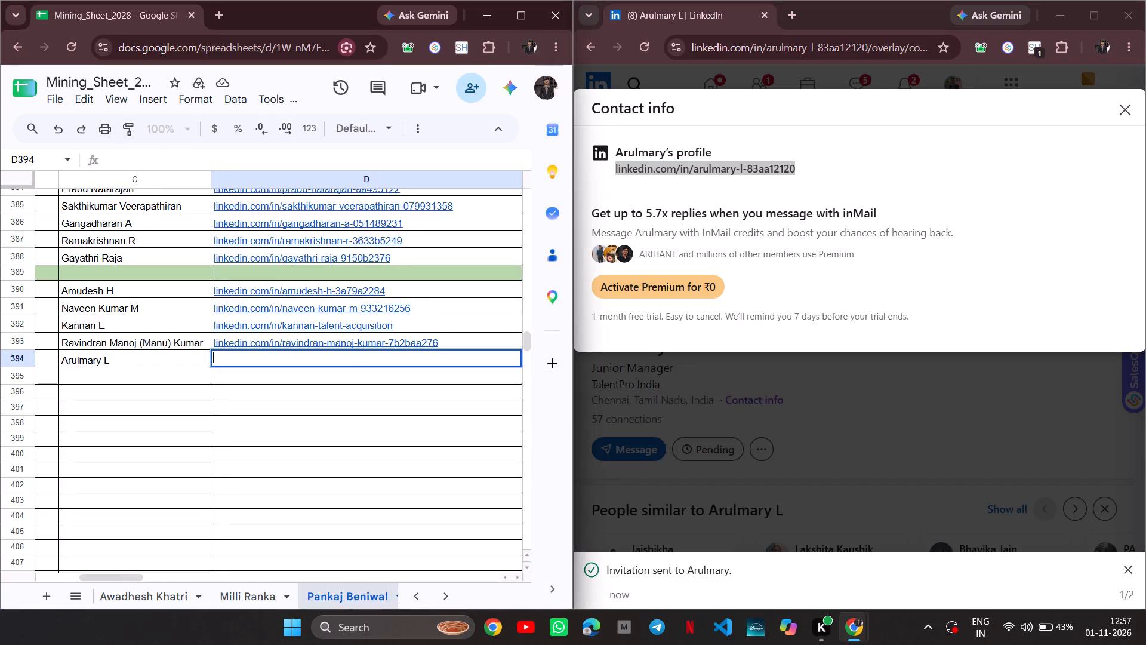
pyautogui.hotkey('ctrl', 'v')
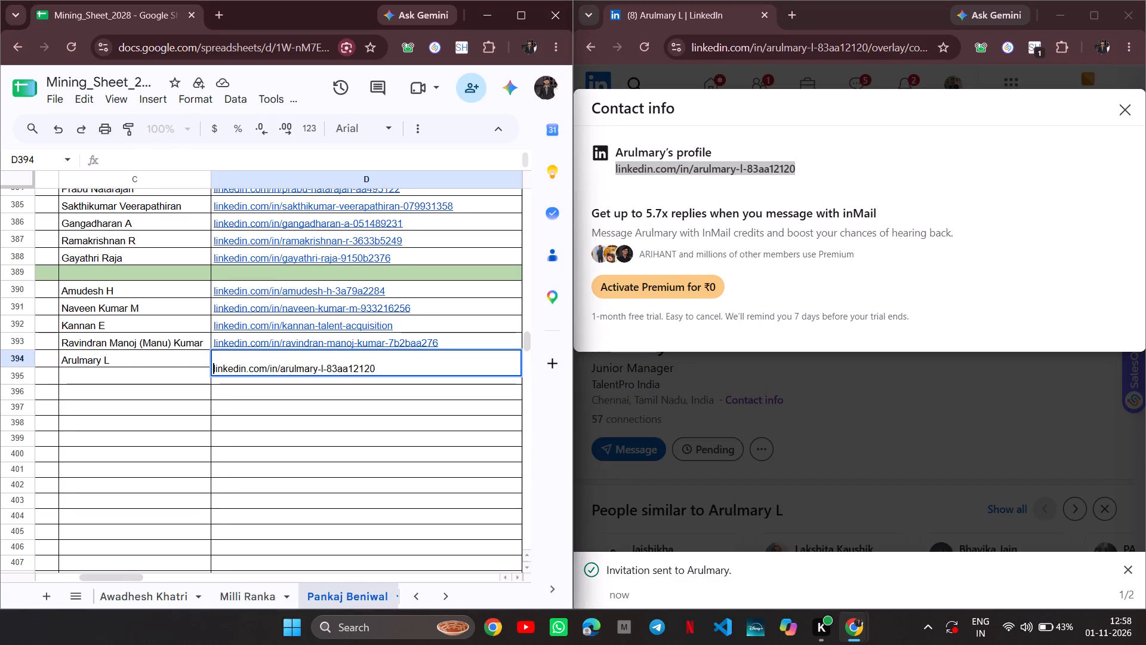
pyautogui.doubleClick(399, 360)
pyautogui.click(399, 360)
pyautogui.press('BackSpace')
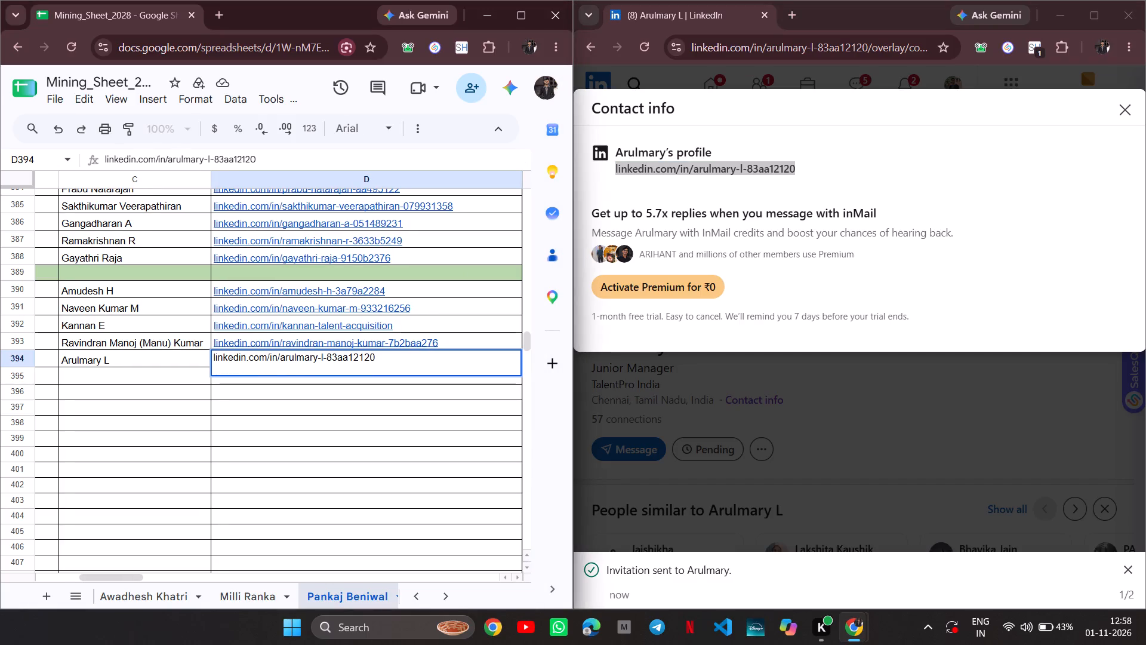
pyautogui.click(364, 439)
pyautogui.hscroll(-3, 364, 439)
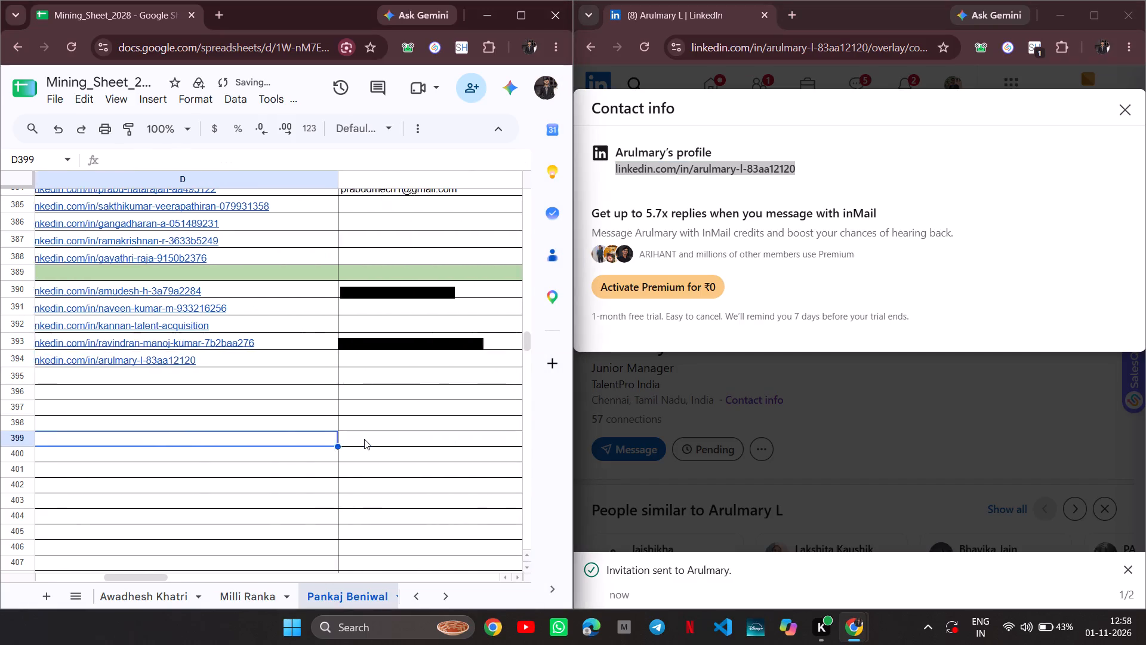
pyautogui.hscroll(-1, 364, 439)
pyautogui.click(366, 361)
pyautogui.hscroll(-1, 366, 361)
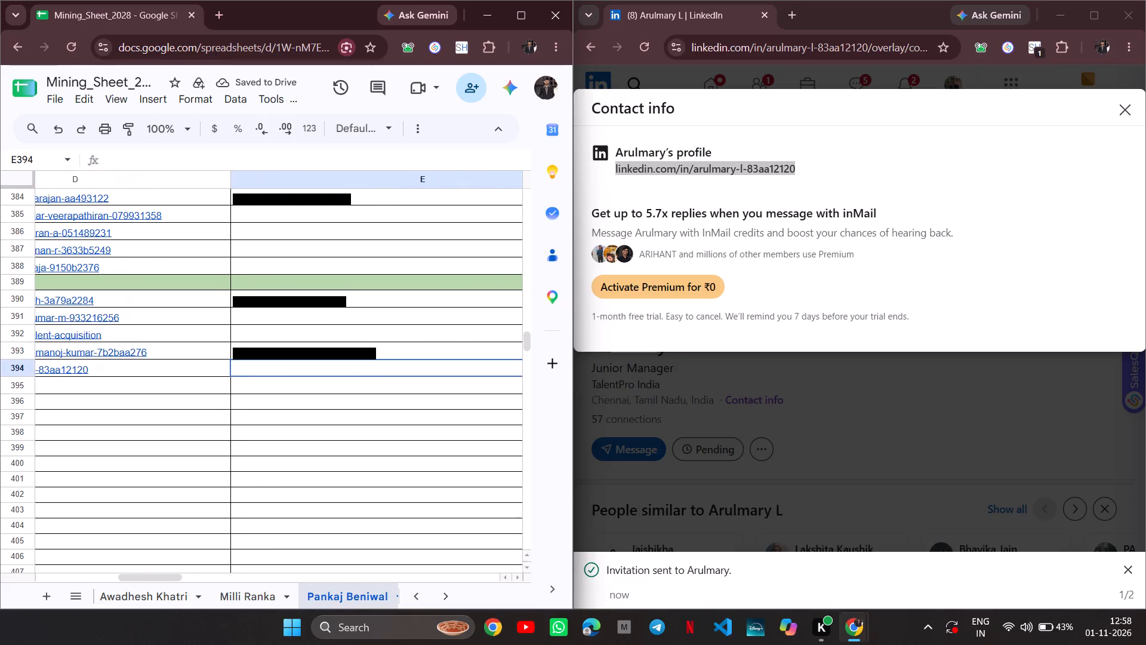
pyautogui.click(1122, 115)
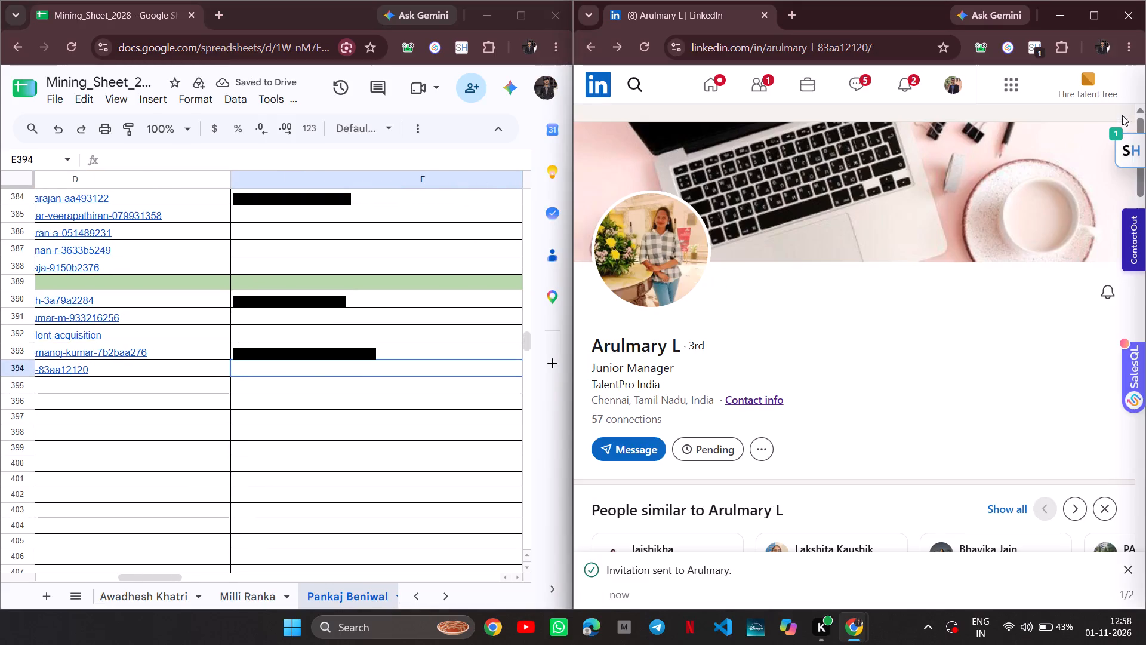
# Check ContactOut for the Junior Manager's contact details and close it.
pyautogui.click(1135, 253)
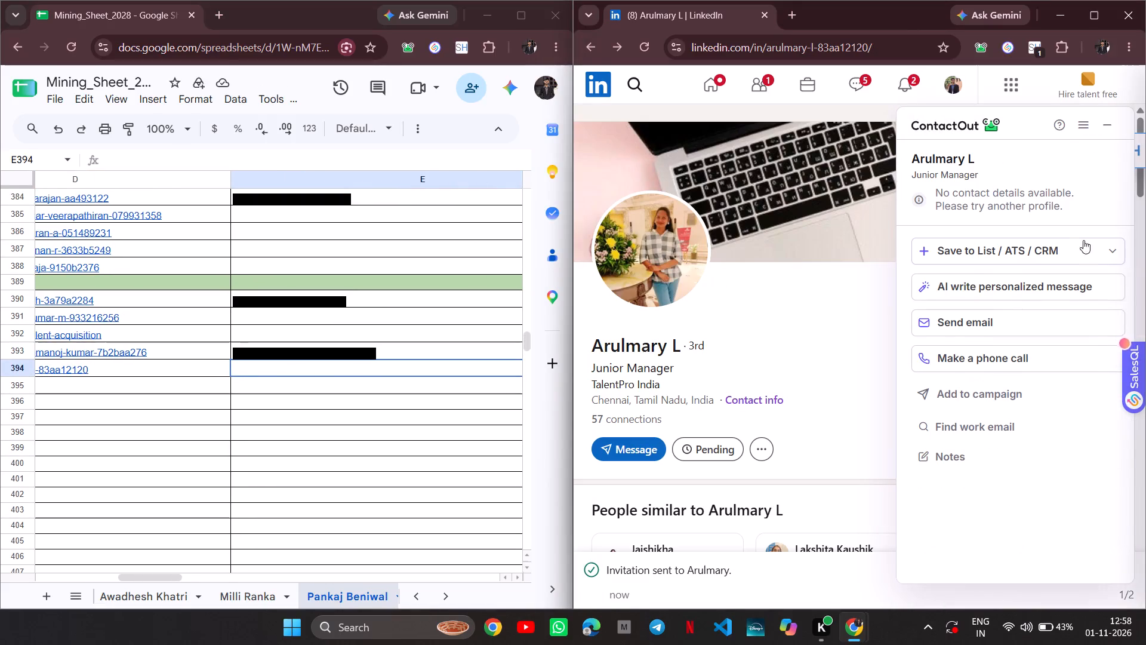
pyautogui.click(1107, 122)
# Reveal the Junior Manager's contacts in SignalHire and copy the first personal email into cell E394.
pyautogui.click(1127, 155)
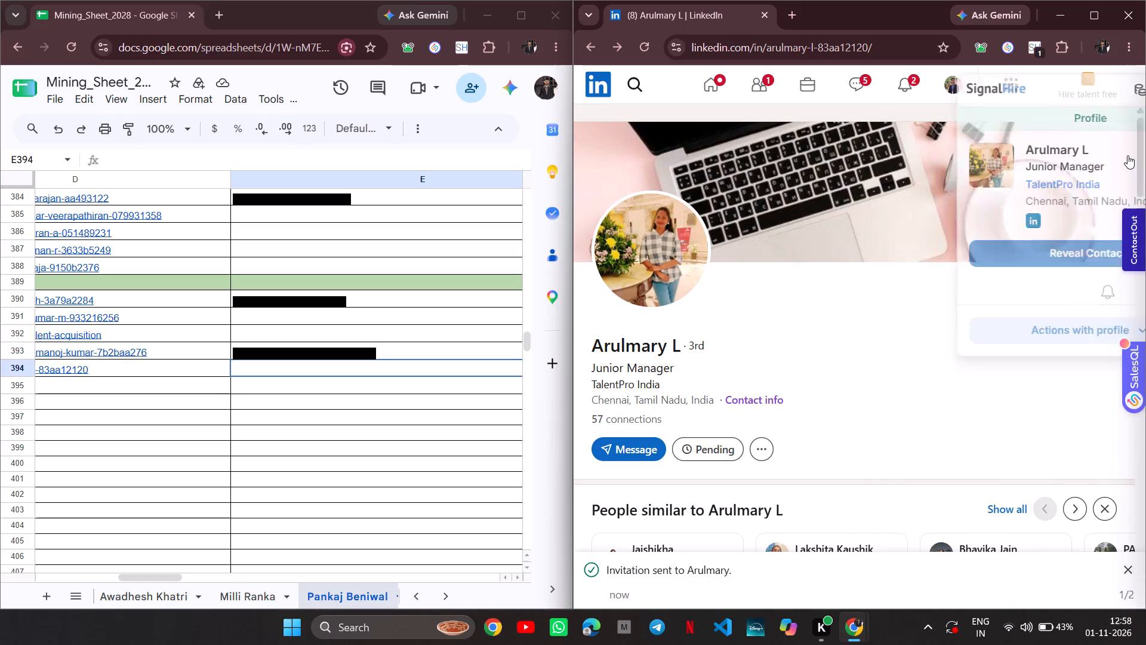
pyautogui.click(1053, 247)
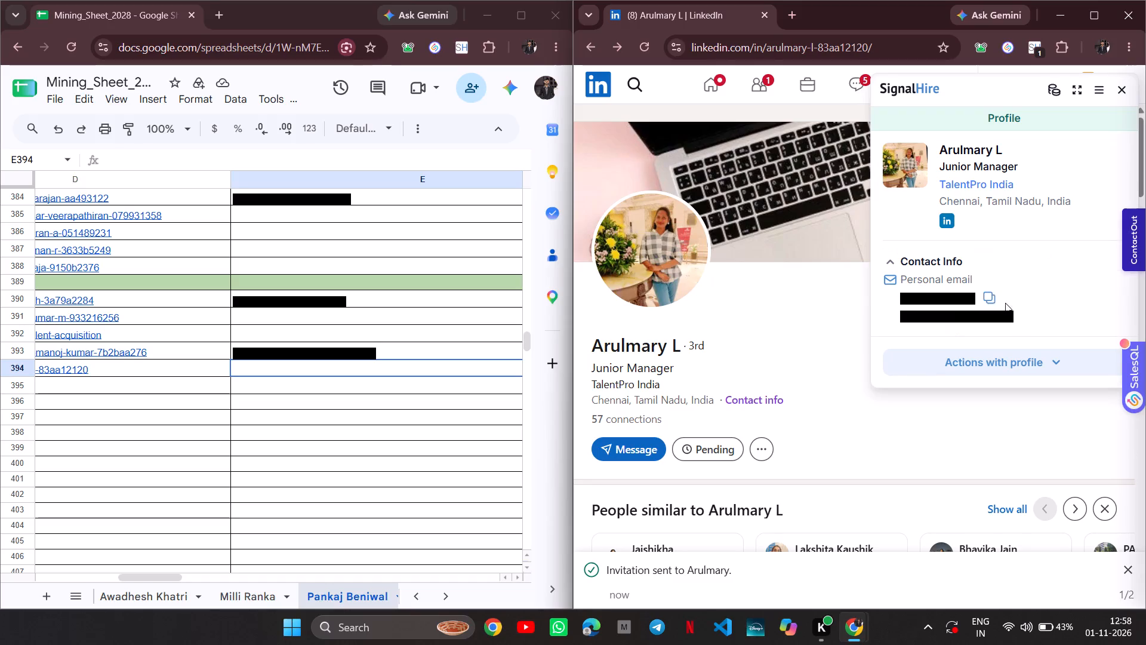
pyautogui.click(993, 300)
pyautogui.doubleClick(483, 366)
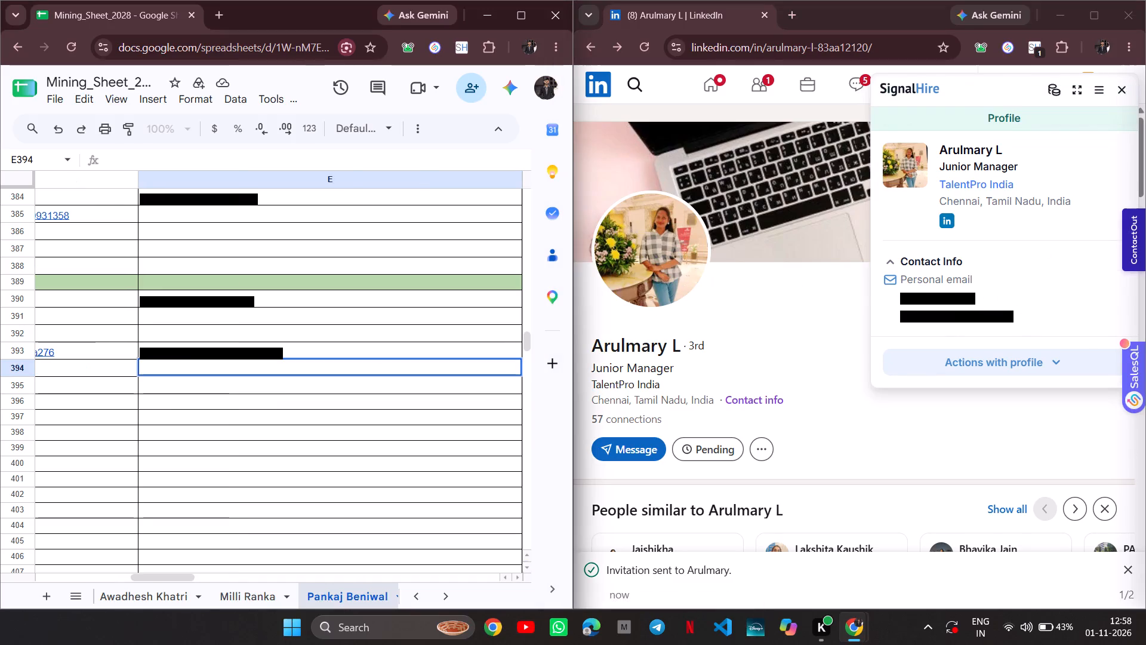
pyautogui.hotkey('ctrl', 'v')
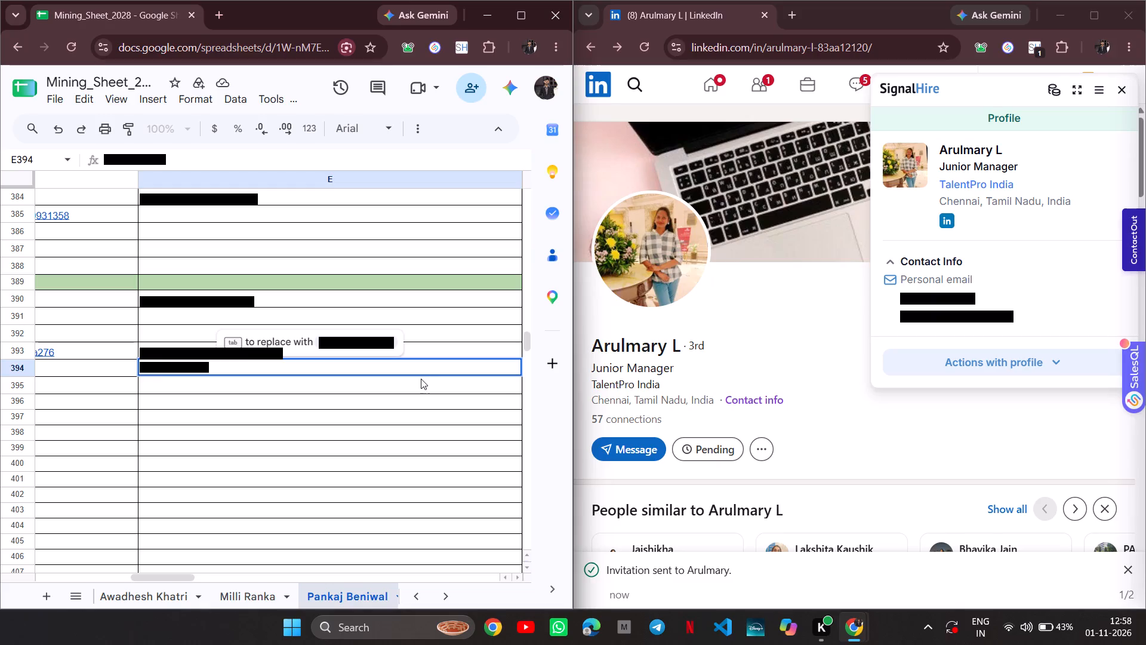
pyautogui.click(408, 386)
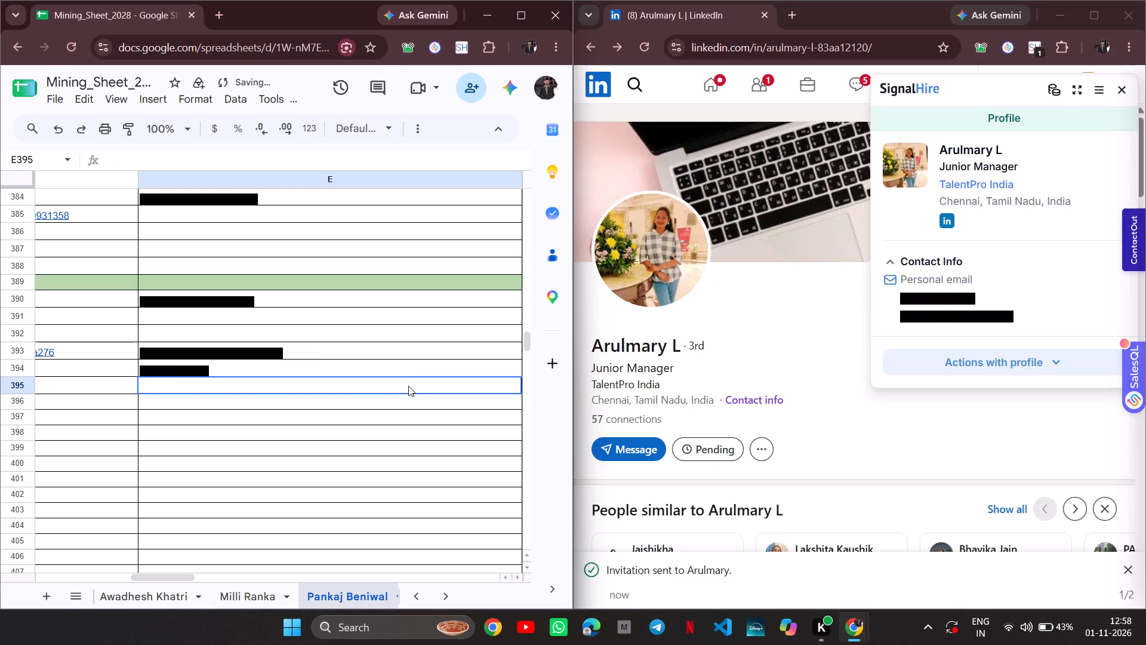
# Append the second personal email from SignalHire to cell E394, separated from the first by "&".
pyautogui.click(407, 364)
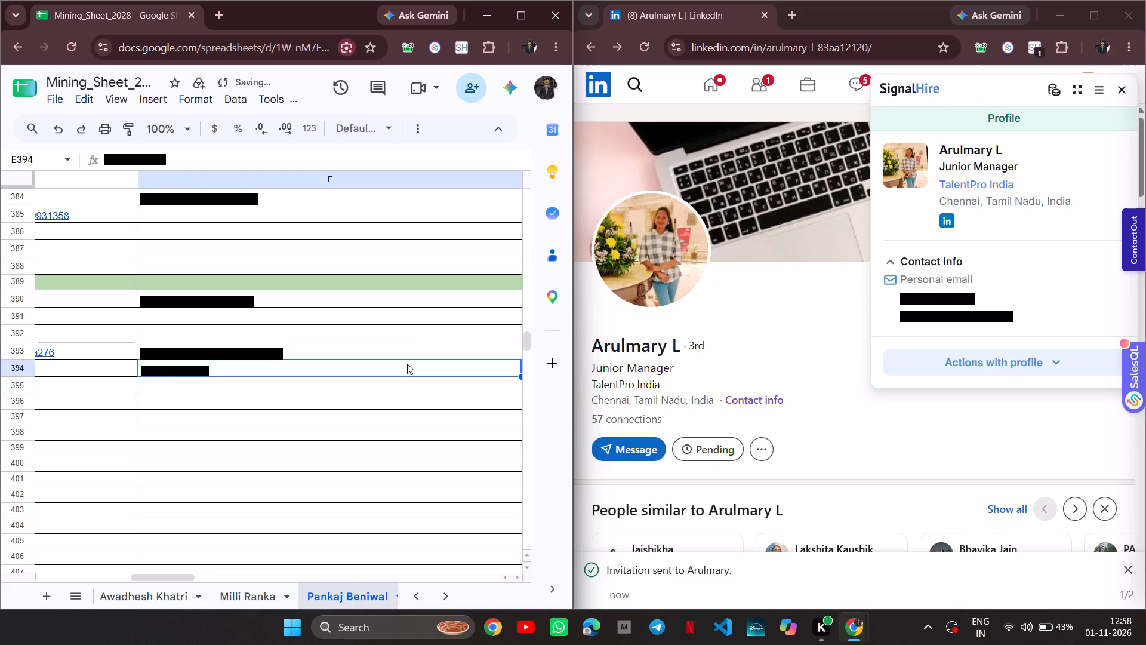
pyautogui.click(407, 364)
pyautogui.doubleClick(407, 364)
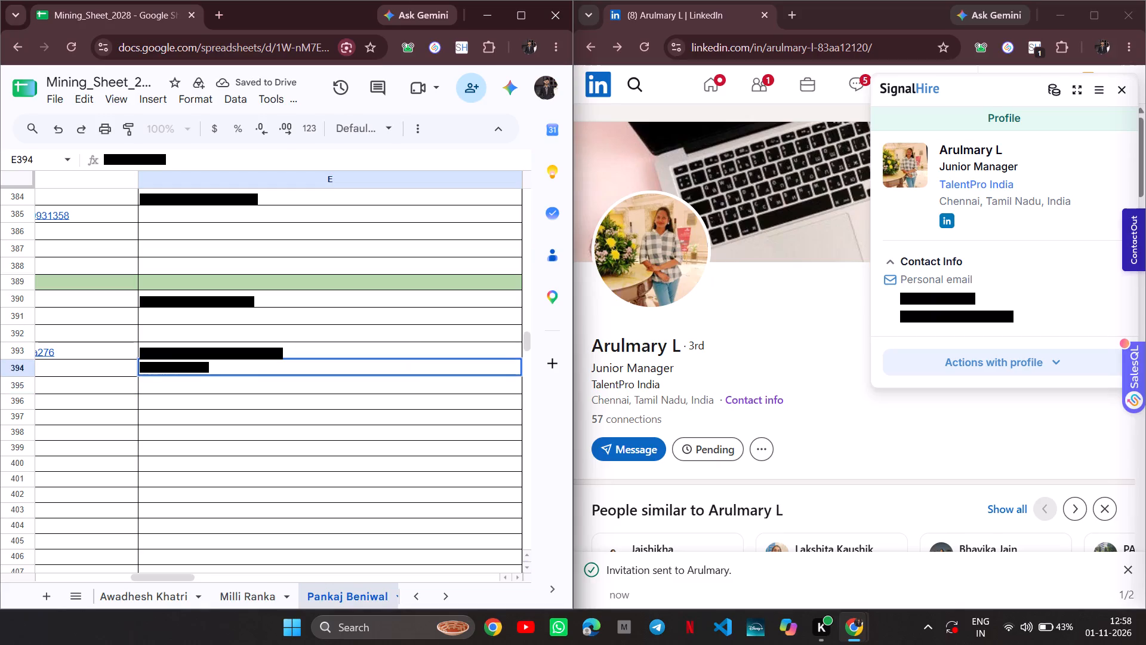
pyautogui.press('space')
pyautogui.hotkey('shift', '&')
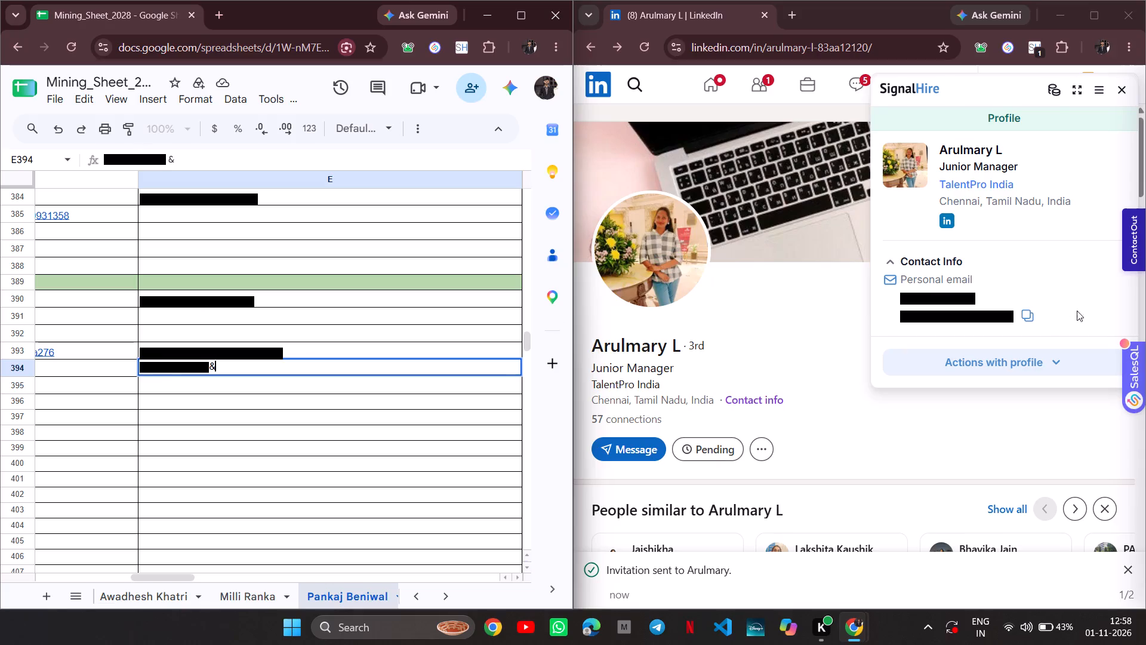
pyautogui.click(1028, 314)
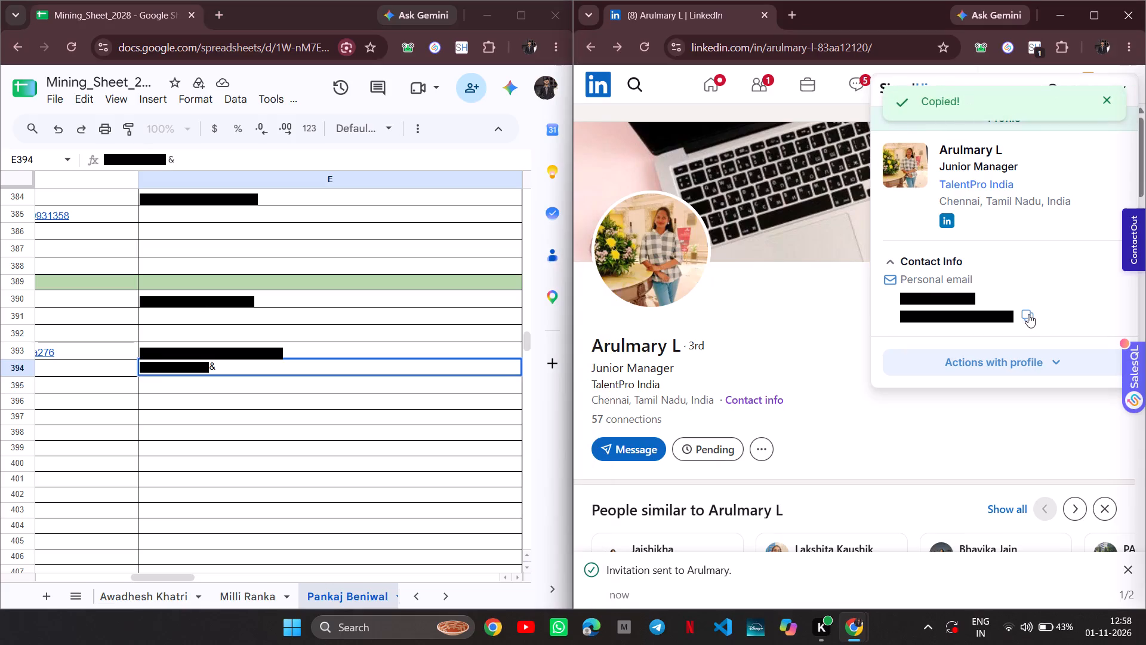
pyautogui.doubleClick(483, 367)
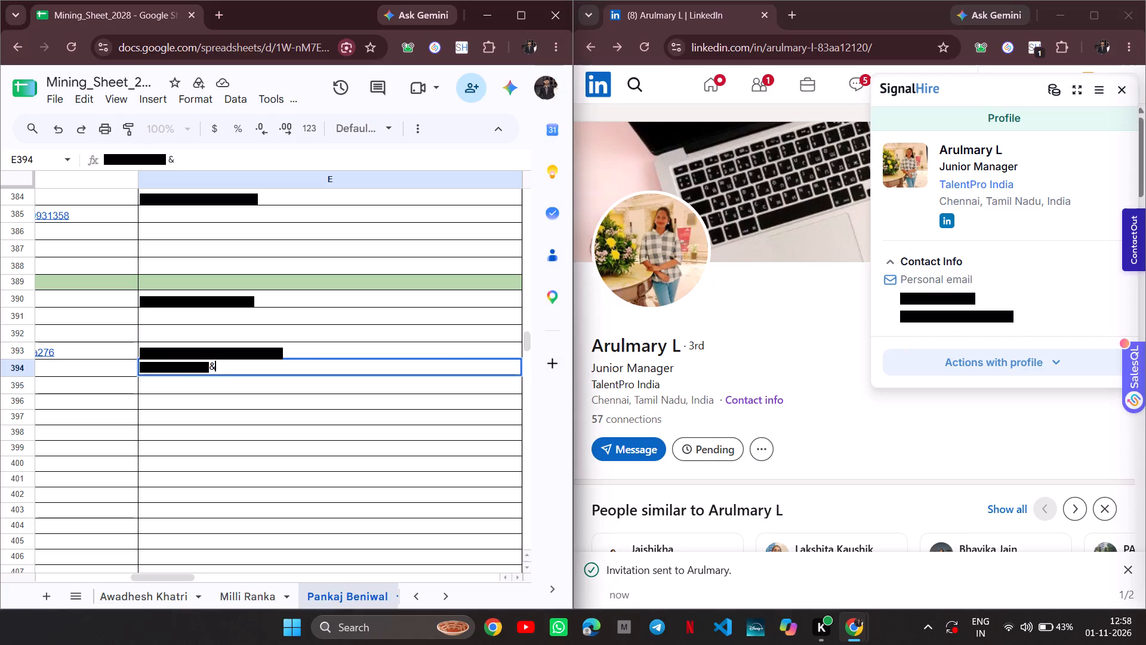
pyautogui.press('space')
pyautogui.hotkey('ctrl', 'v')
pyautogui.keyDown('ctrl'); pyautogui.click(483, 367); pyautogui.keyUp('ctrl')
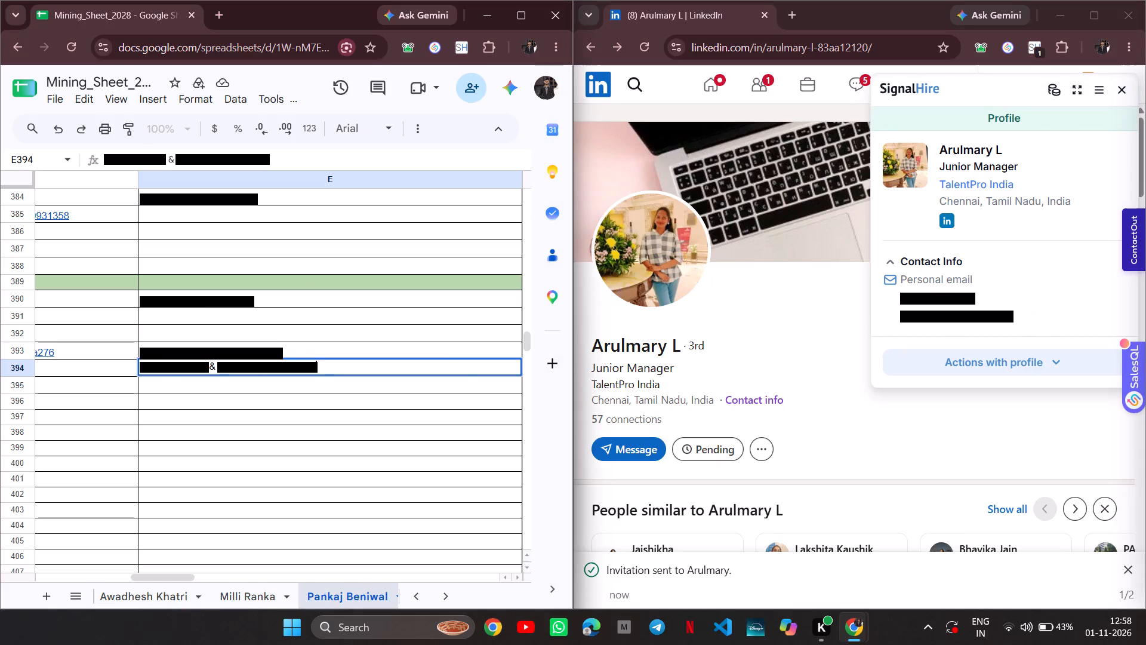
pyautogui.click(460, 396)
# Check the role options in the drop-down of cell I394 and open its data validation rule for editing.
pyautogui.hscroll(-2, 460, 396)
pyautogui.click(443, 370)
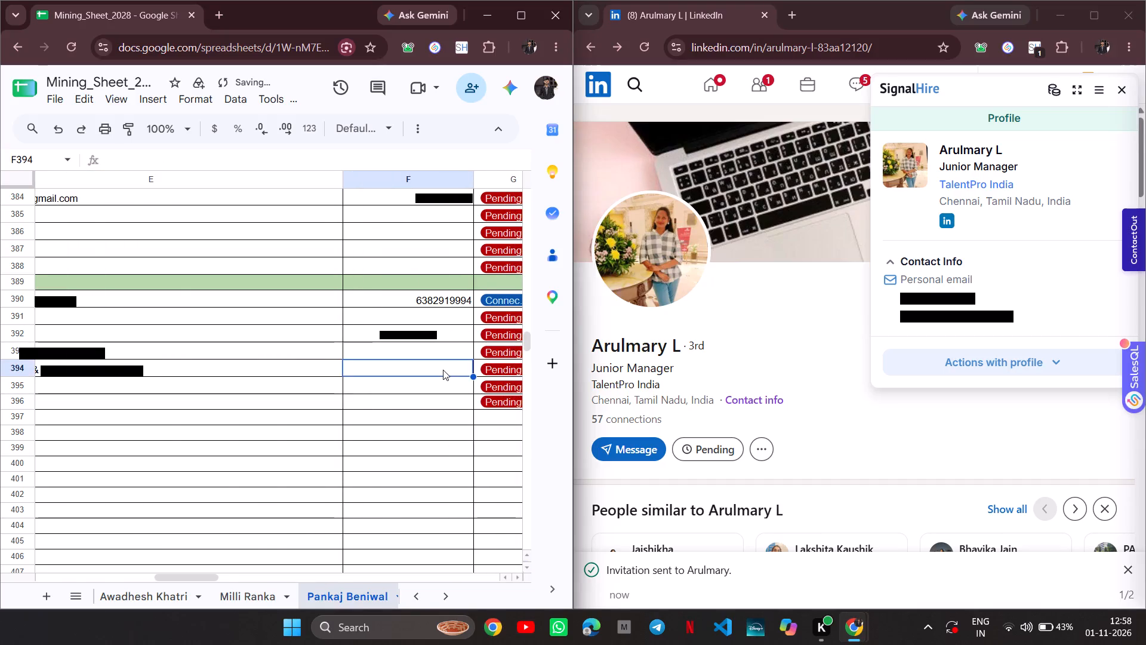
pyautogui.hscroll(-5, 443, 370)
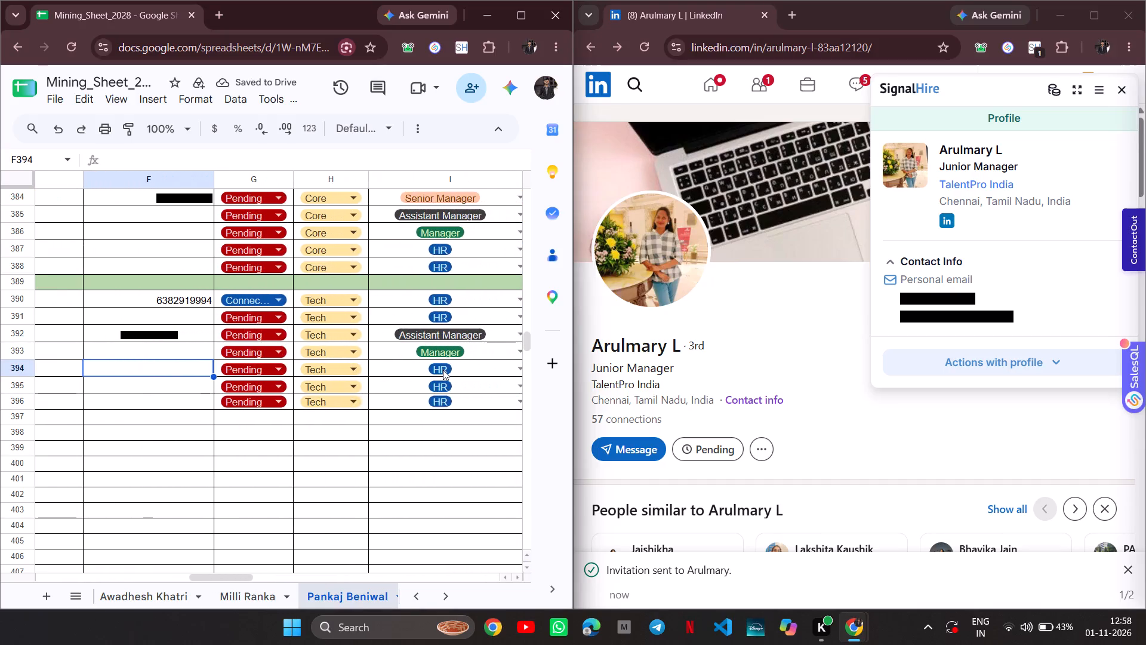
pyautogui.click(475, 370)
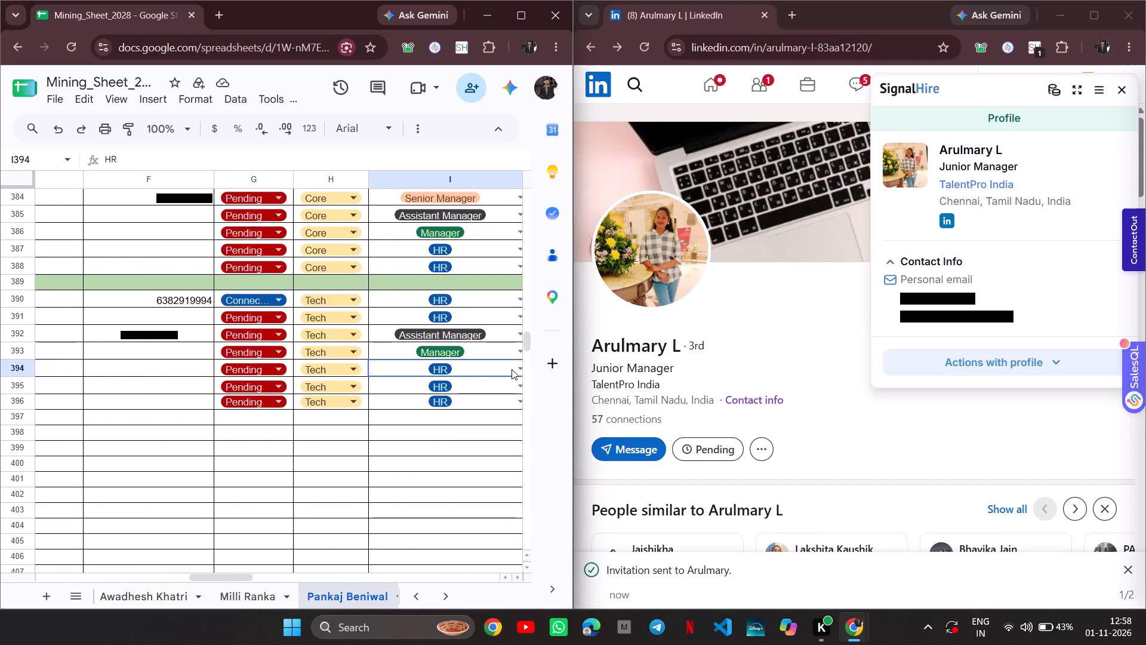
pyautogui.click(519, 369)
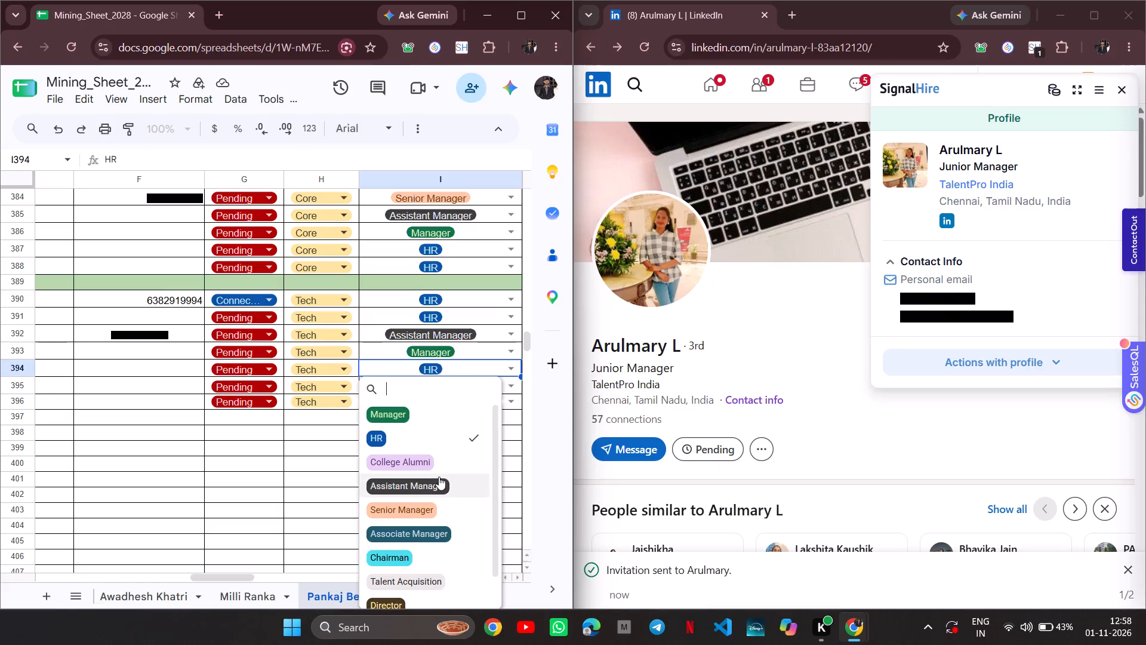
pyautogui.scroll(-1, 439, 477)
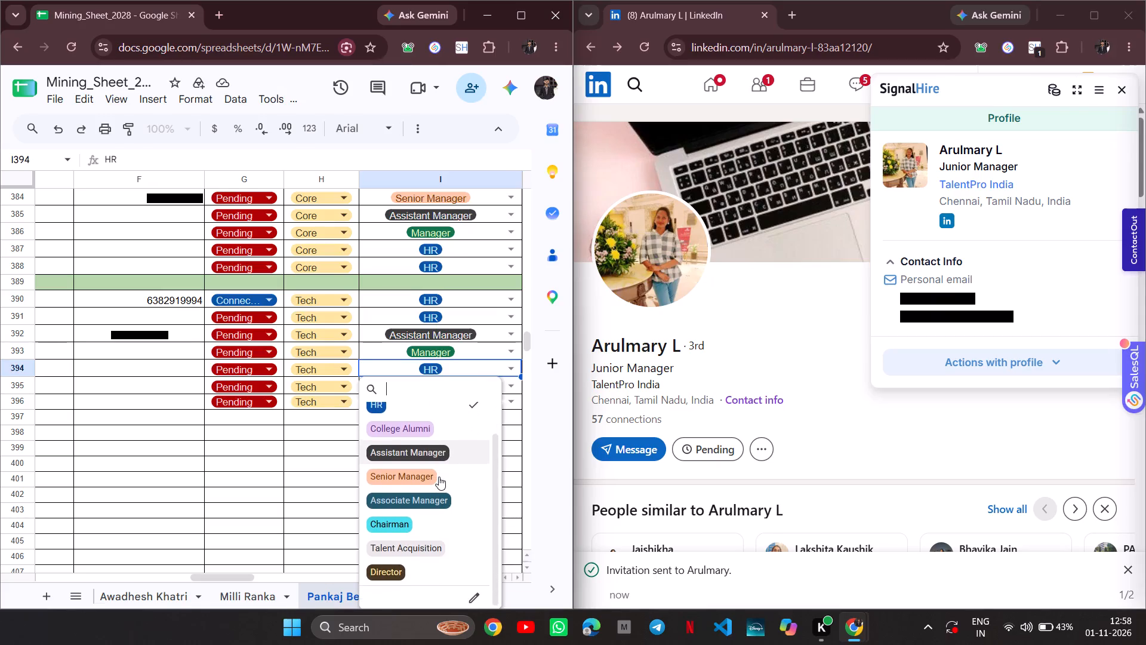
pyautogui.scroll(-4, 439, 477)
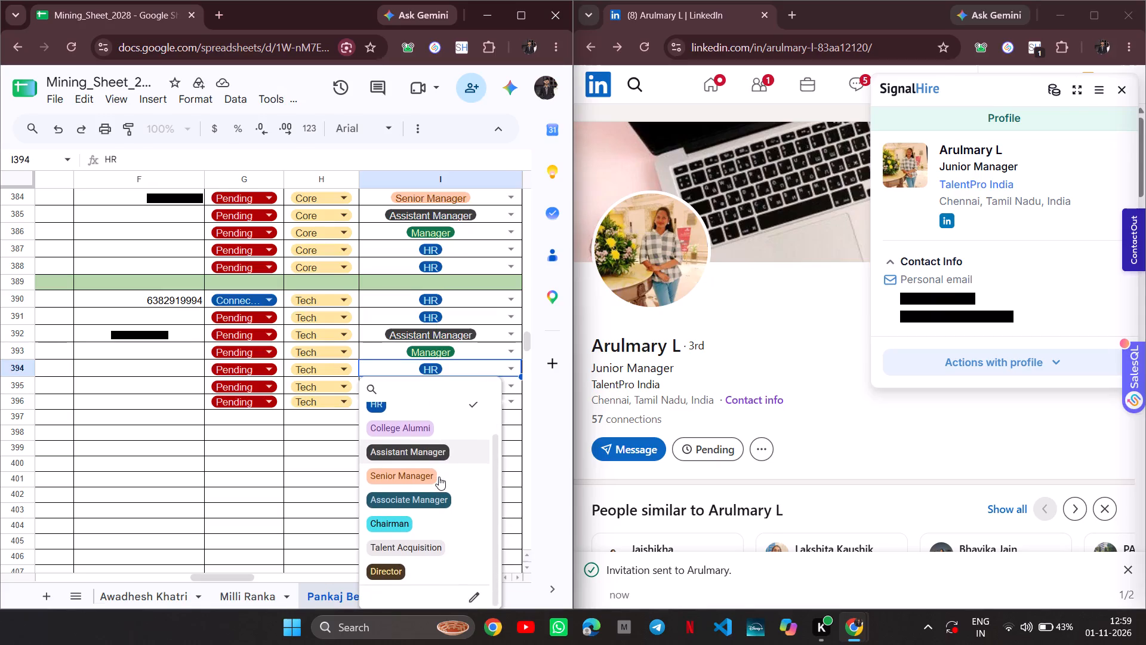
pyautogui.scroll(-1, 439, 477)
pyautogui.click(476, 590)
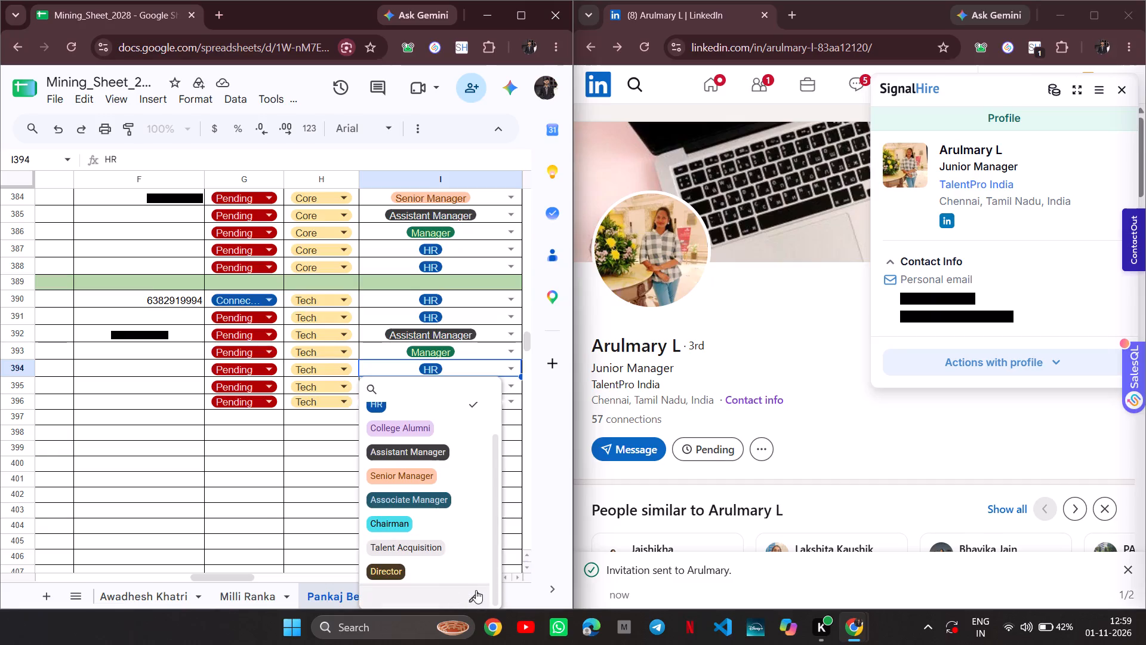
pyautogui.click(476, 590)
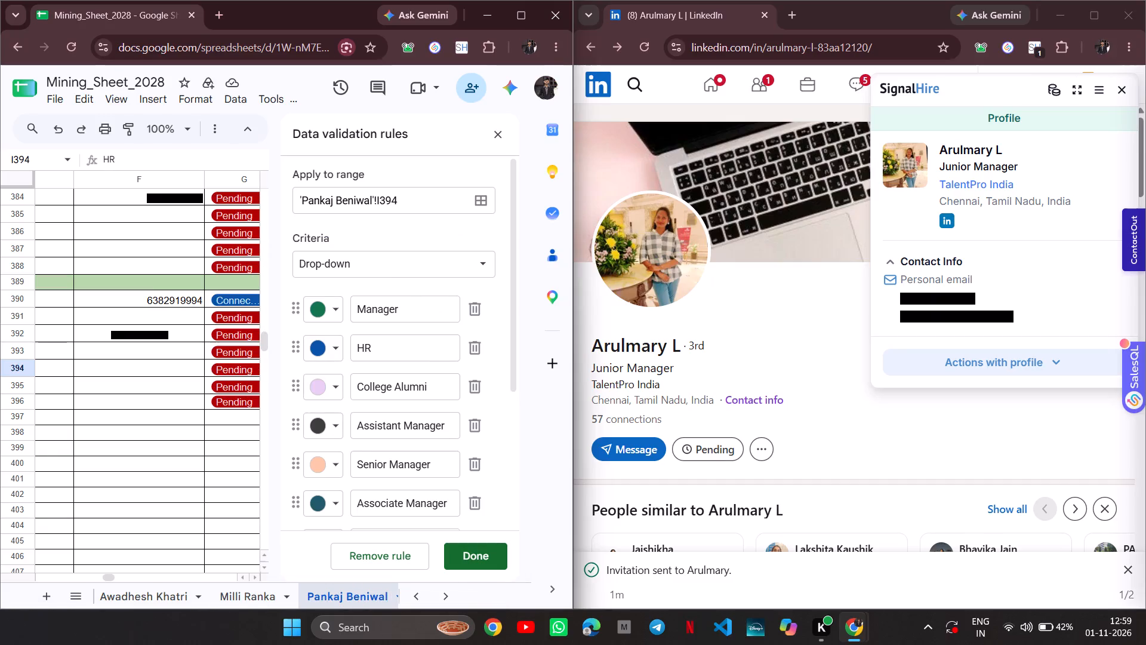
# Add another item after Director in the I394 drop-down rule and colour it dark blue.
pyautogui.scroll(-5, 438, 324)
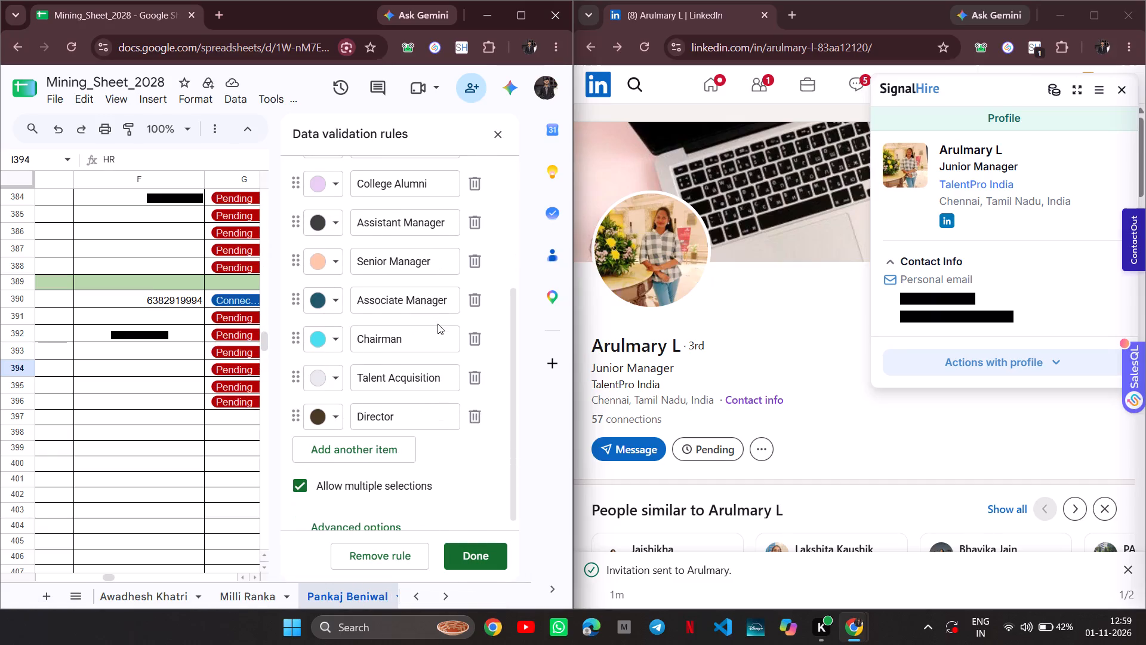
pyautogui.scroll(-1, 438, 324)
pyautogui.click(368, 429)
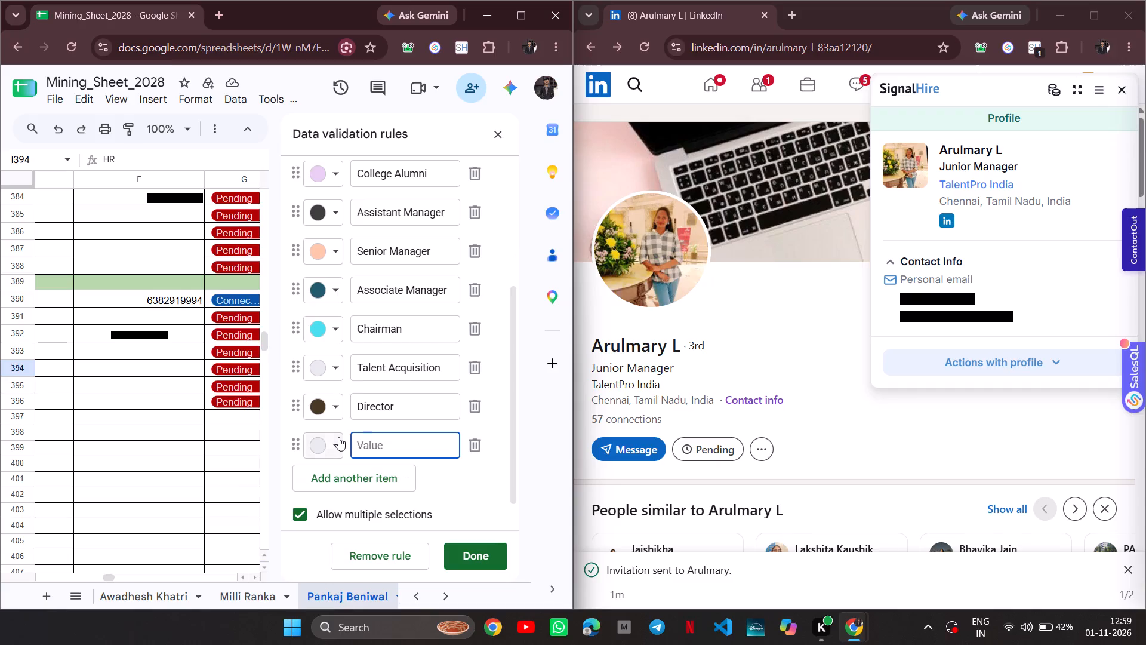
pyautogui.click(338, 438)
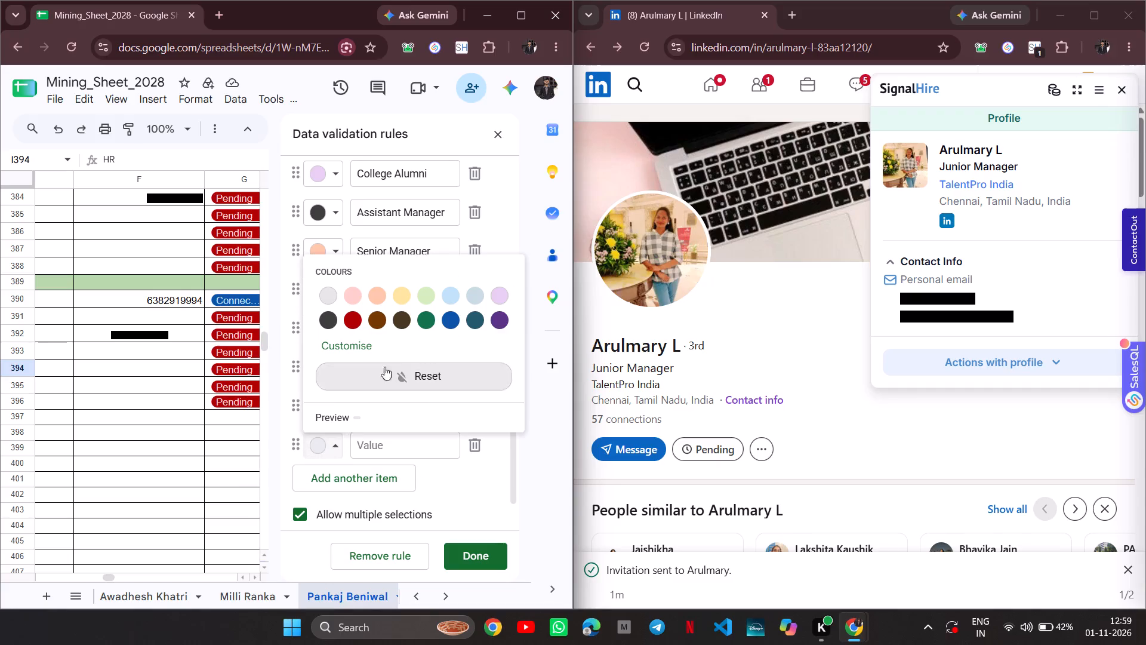
pyautogui.click(446, 324)
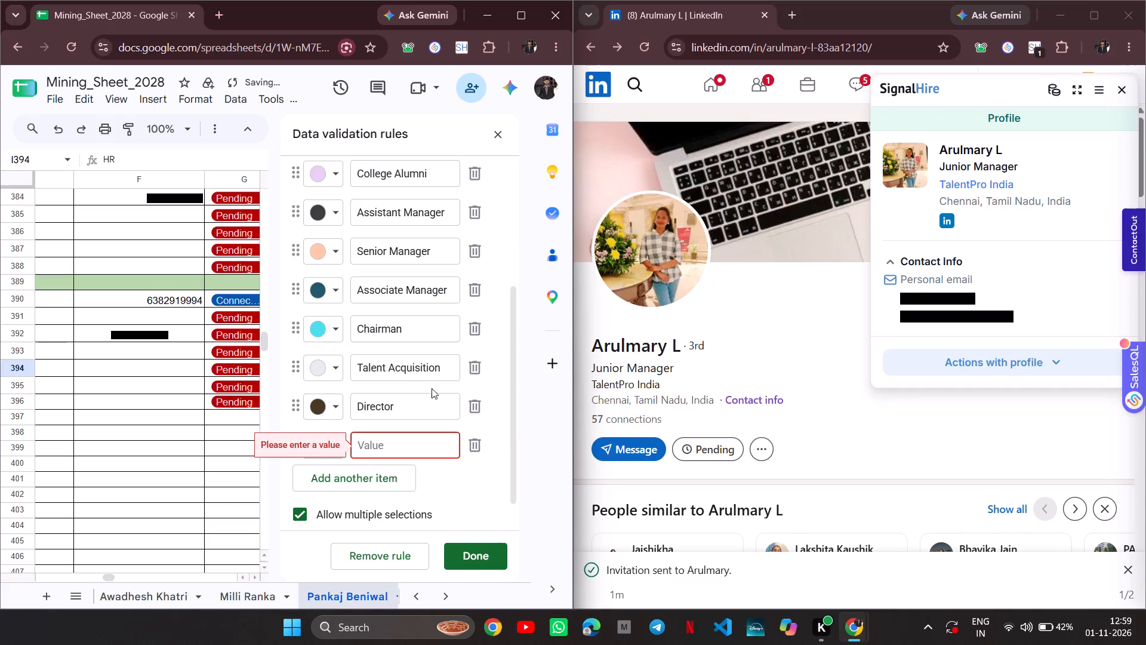
# Name the new drop-down item "Junior Manager", with a capital J.
pyautogui.click(377, 446)
pyautogui.write('junio')
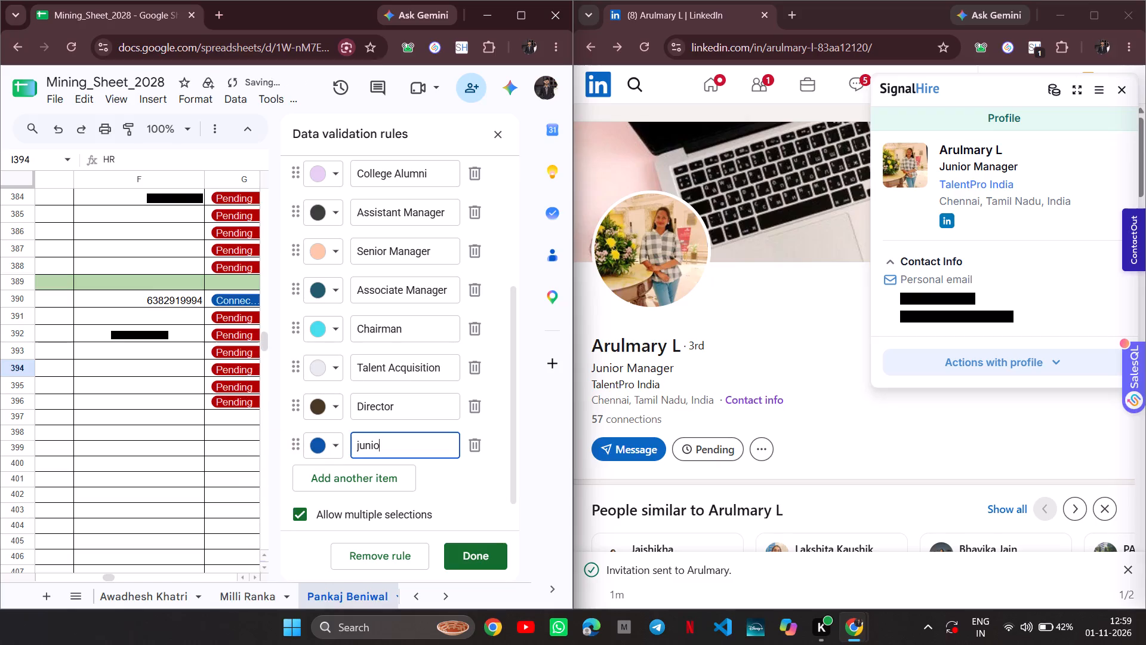
pyautogui.write('r')
pyautogui.press('space')
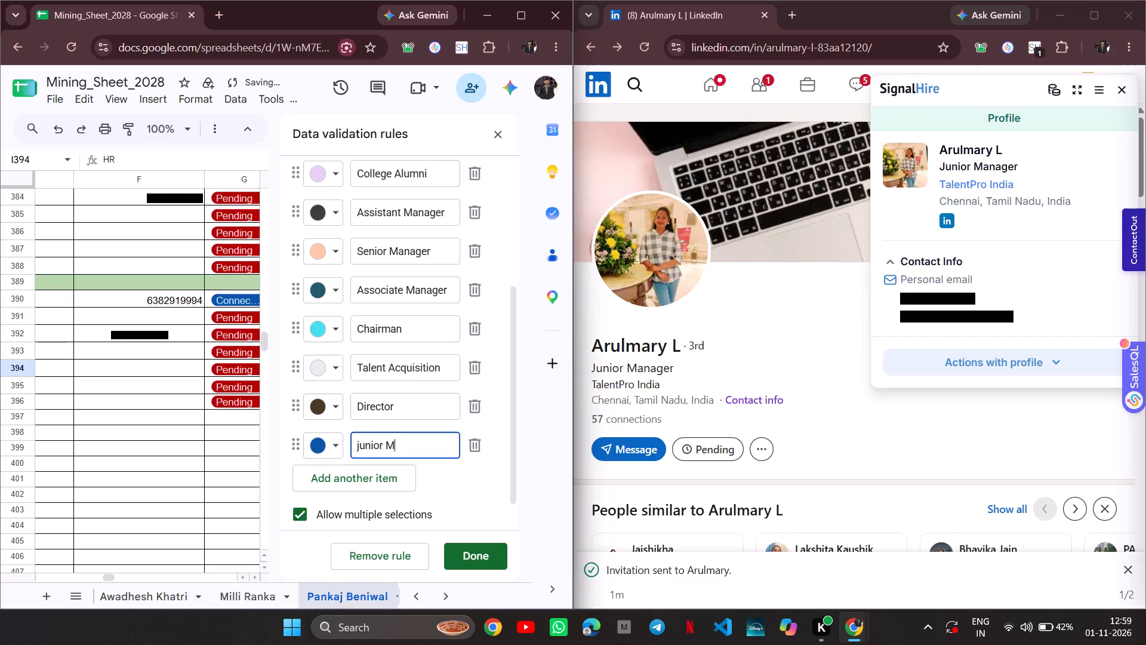
pyautogui.press('s')
pyautogui.press('BackSpace')
pyautogui.write('anager')
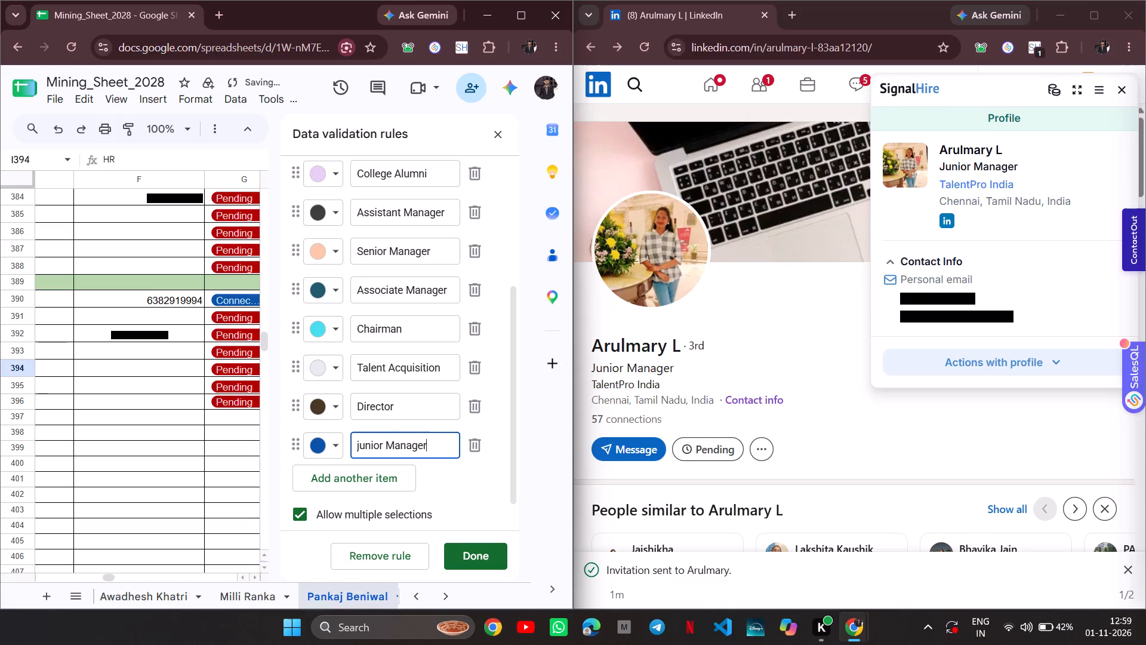
pyautogui.click(356, 449)
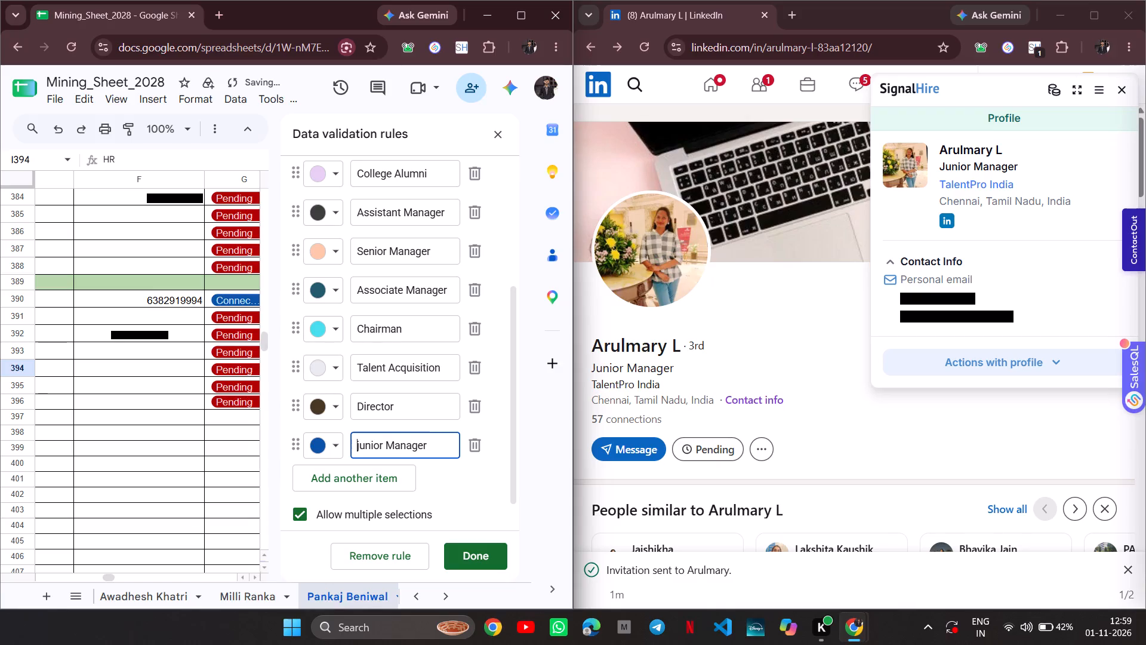
pyautogui.click(360, 449)
pyautogui.press('BackSpace')
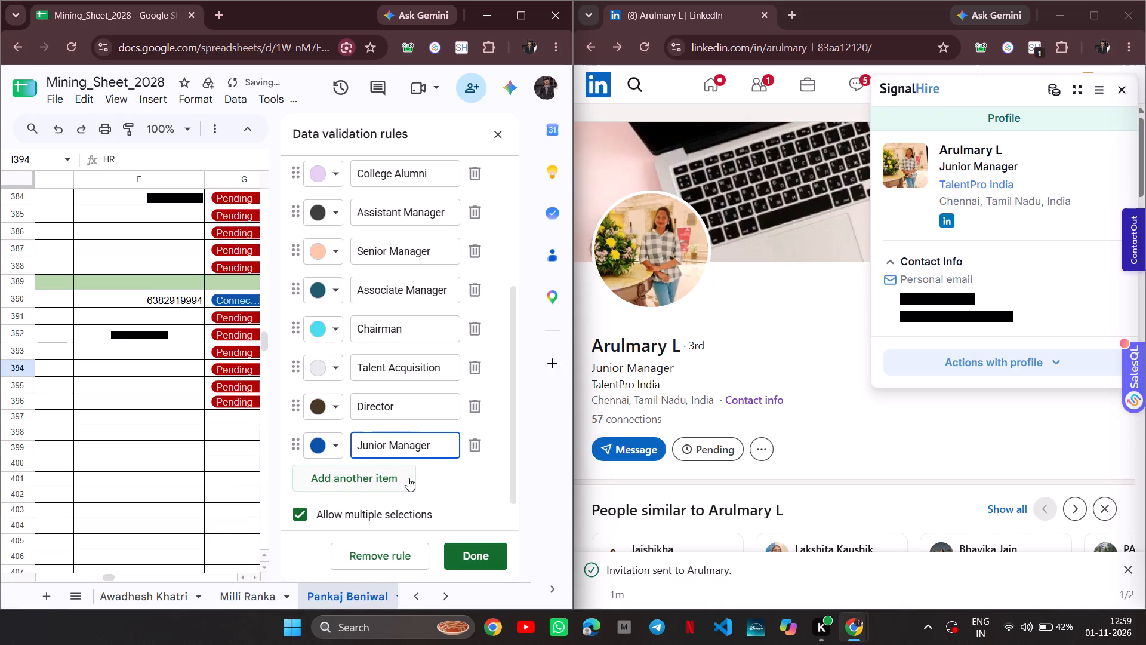
# Save the drop-down rule for just this instance and close the data validation rules.
pyautogui.click(456, 548)
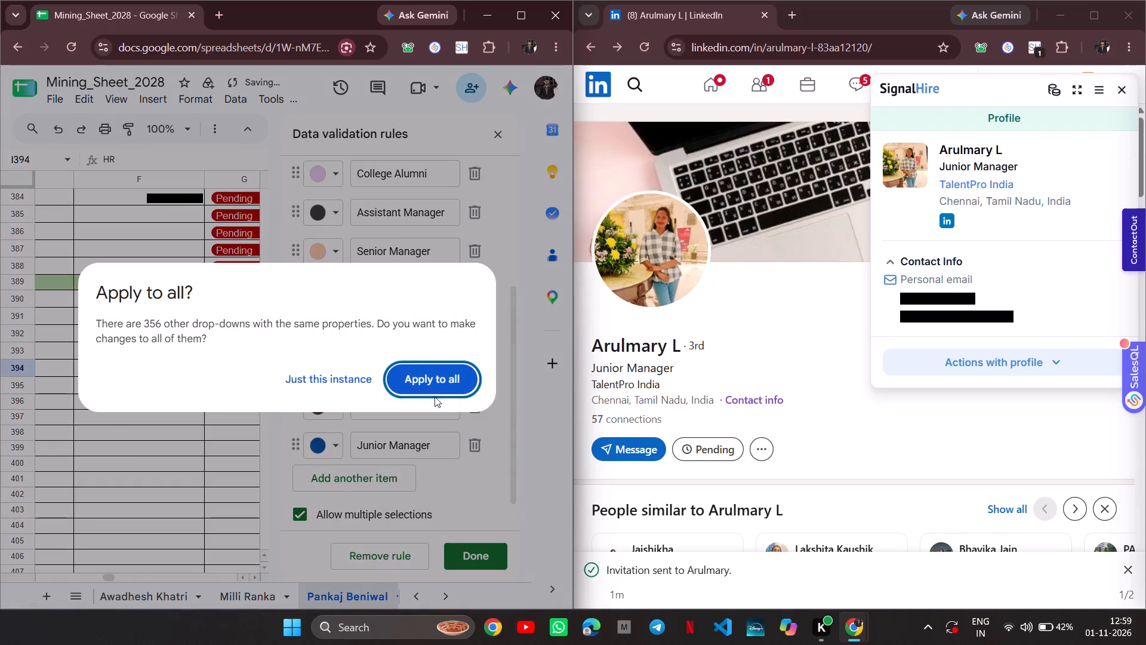
pyautogui.click(356, 389)
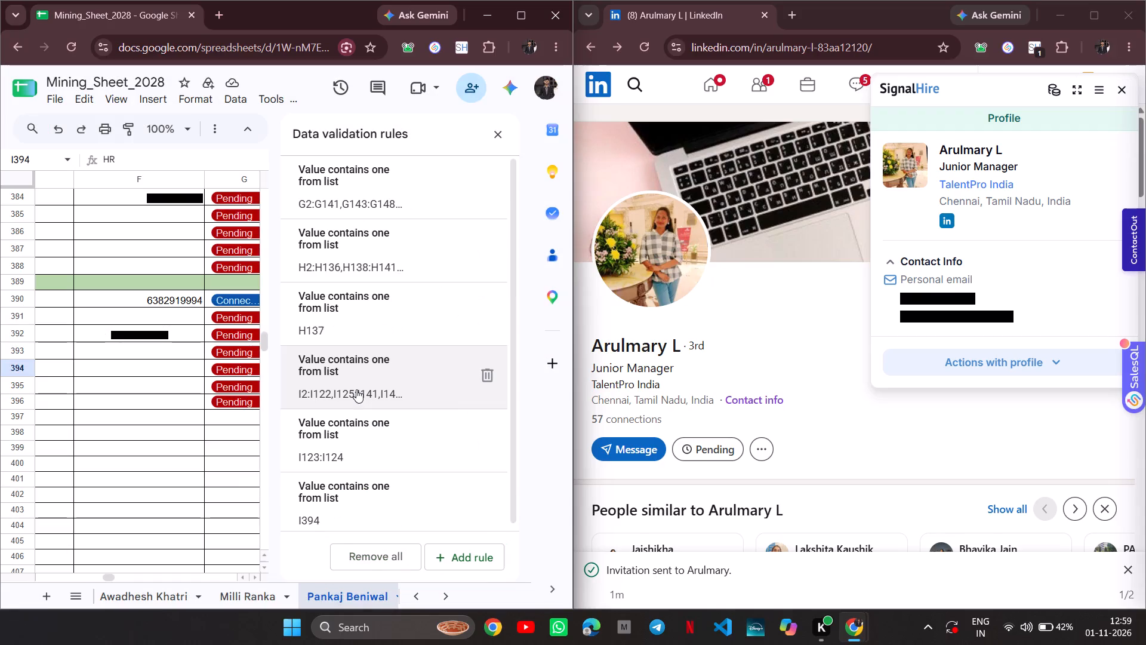
pyautogui.click(495, 132)
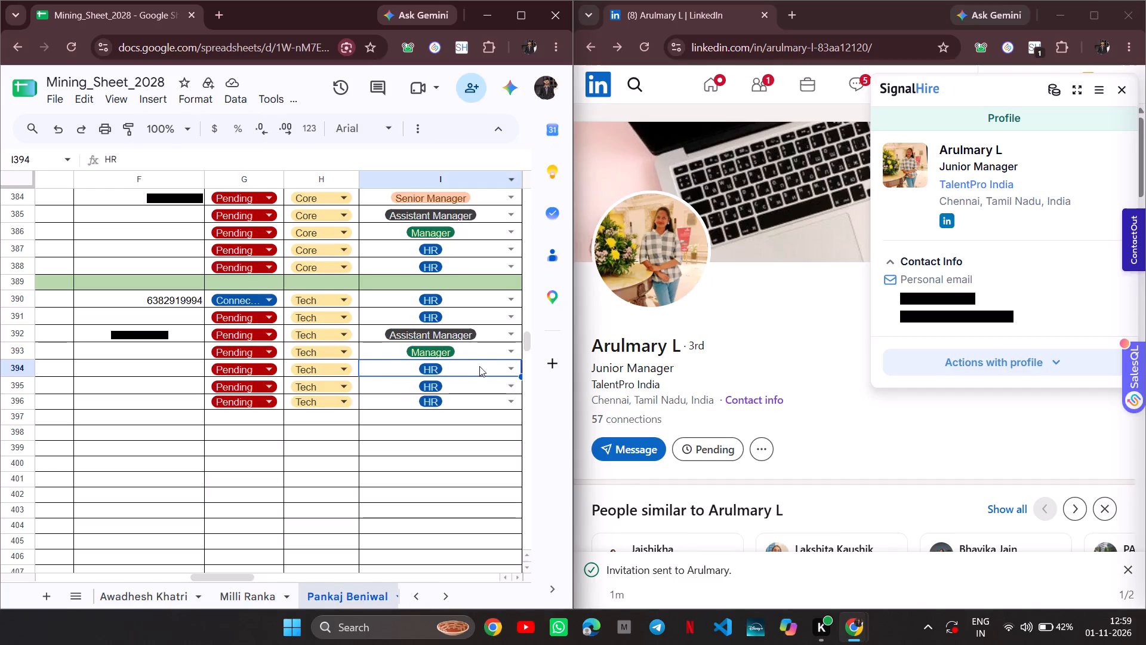
# Select Junior Manager as the role in cell I394 and deselect HR.
pyautogui.click(507, 367)
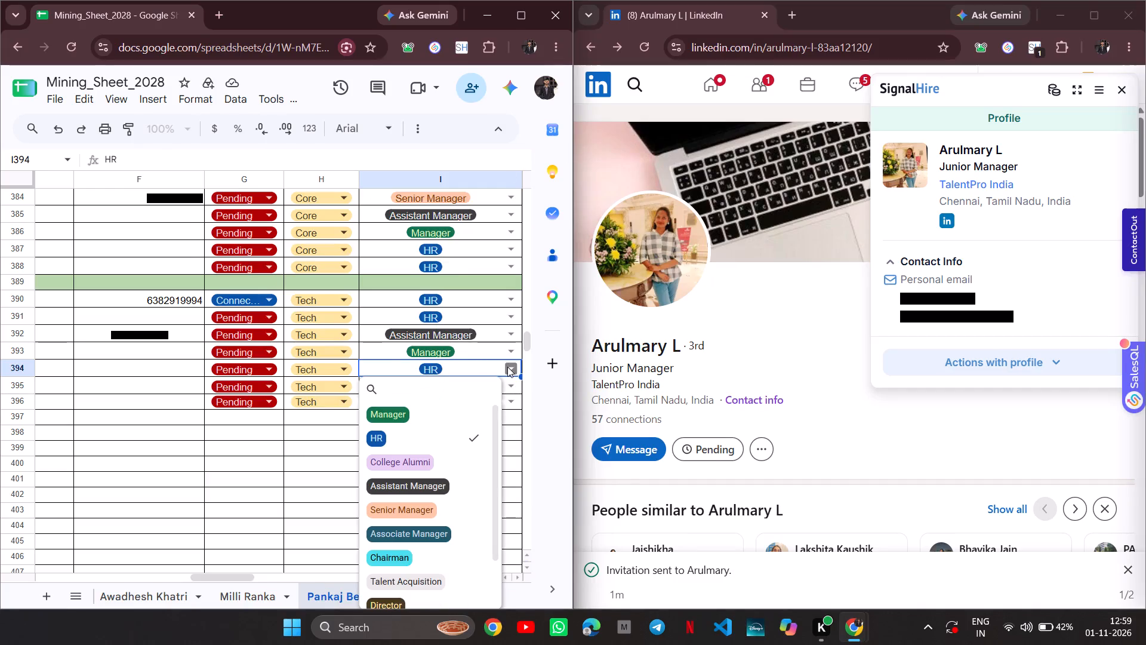
pyautogui.scroll(-2, 415, 426)
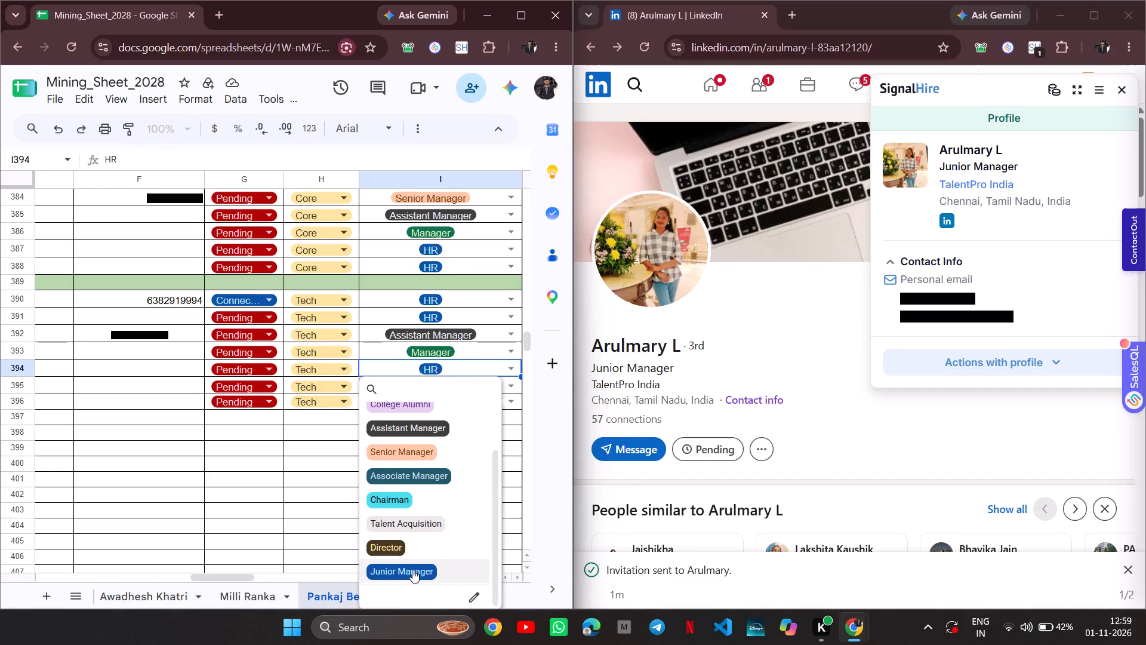
pyautogui.click(412, 570)
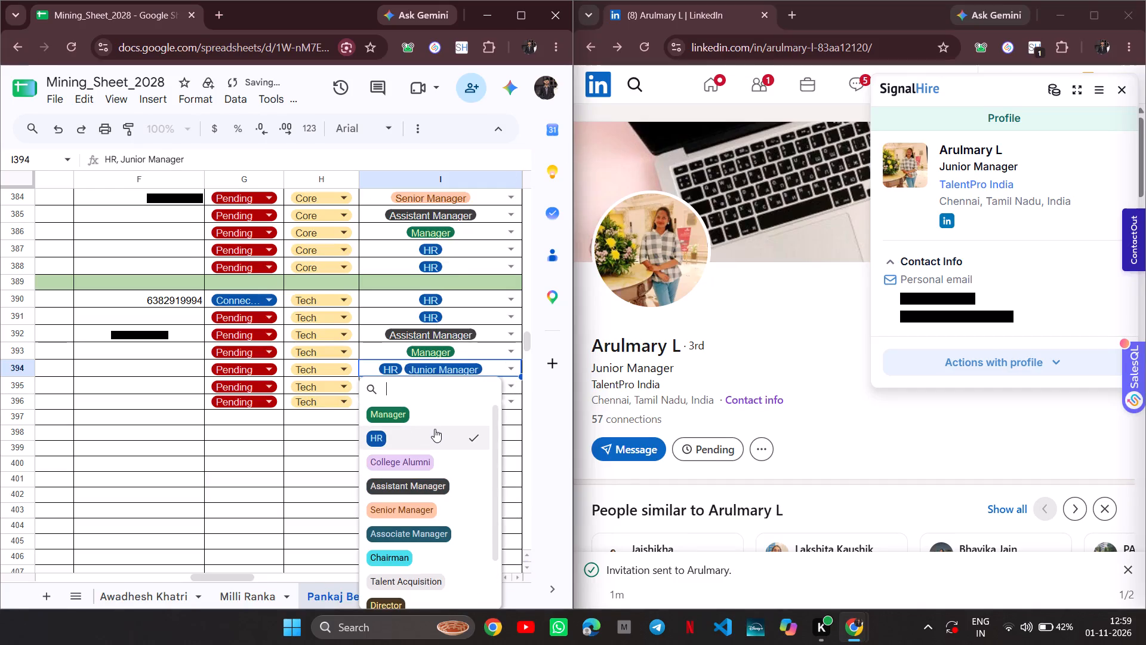
pyautogui.click(435, 429)
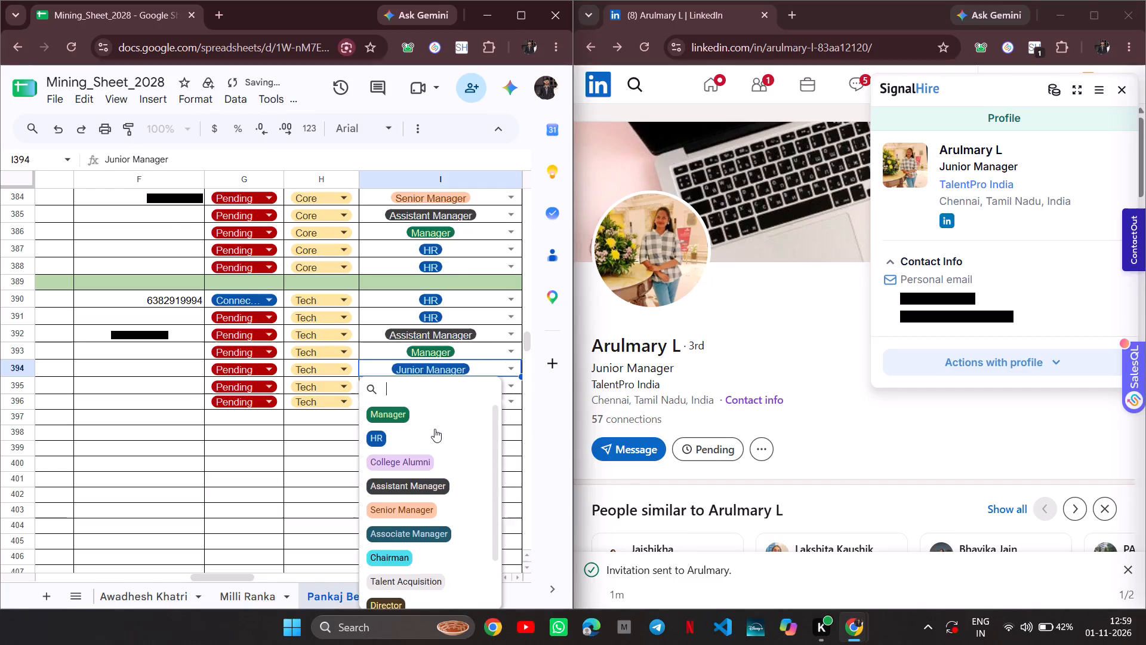
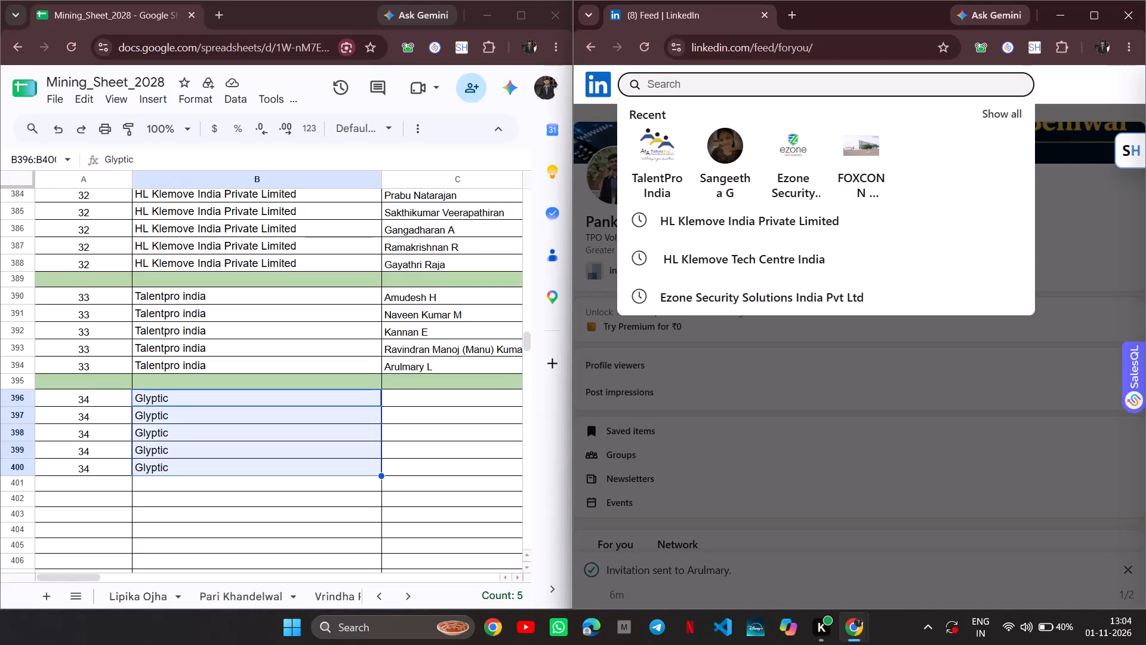
# Search LinkedIn for Glyptic and open the company page of the Kolkata fire protection firm.
pyautogui.hotkey('ctrl', 'v')
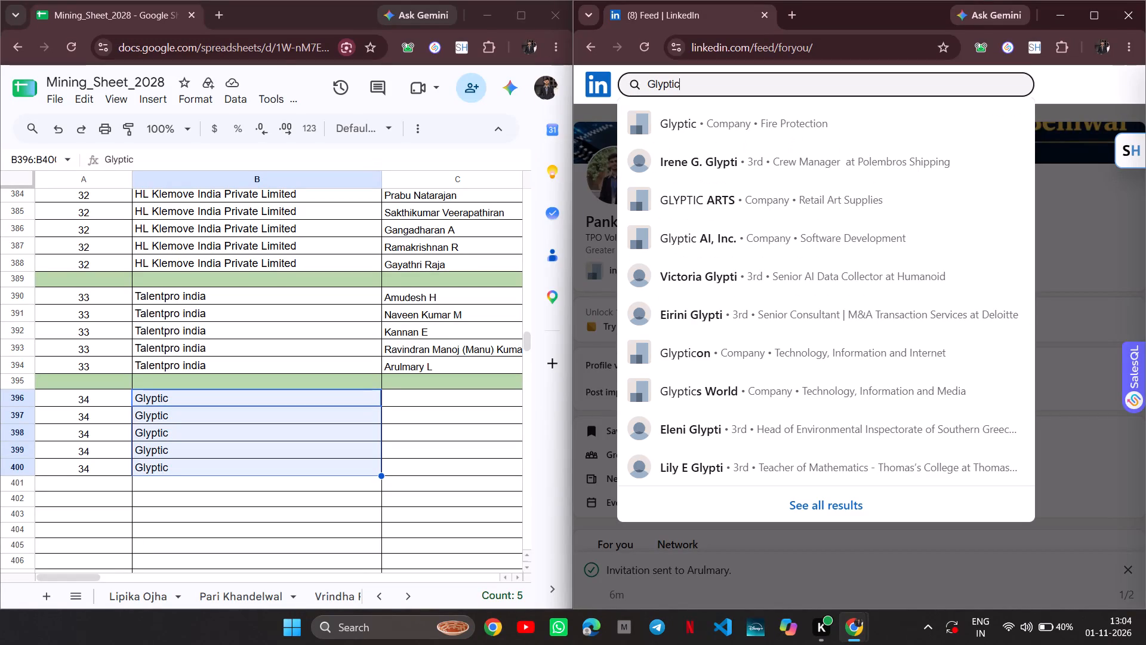
pyautogui.press('Return')
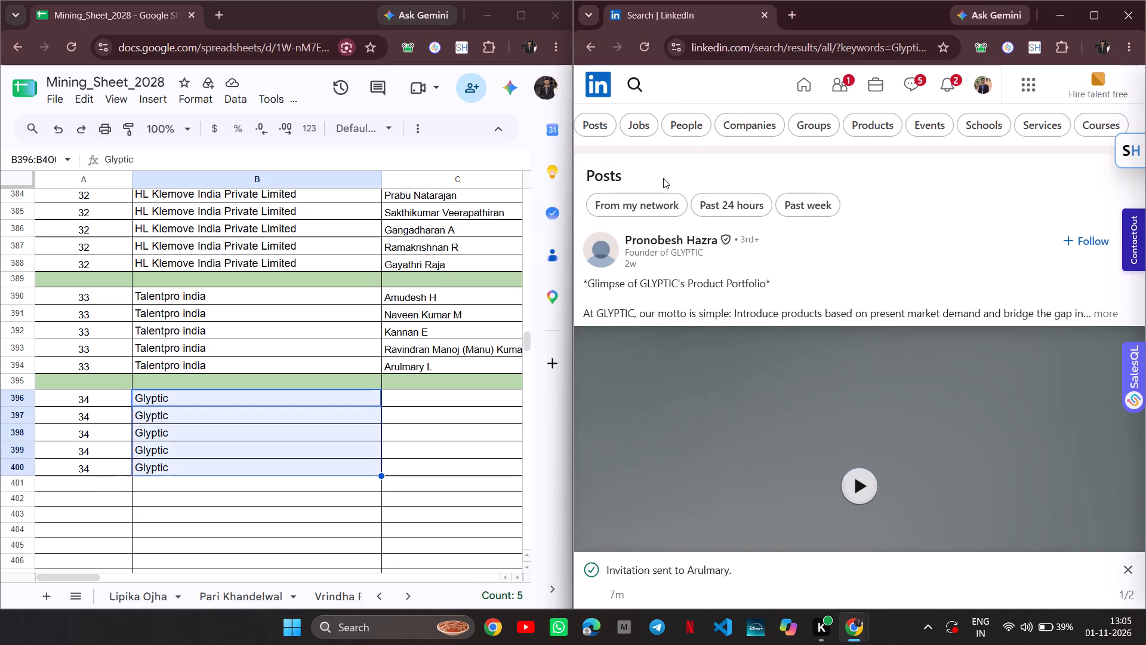
pyautogui.click(632, 79)
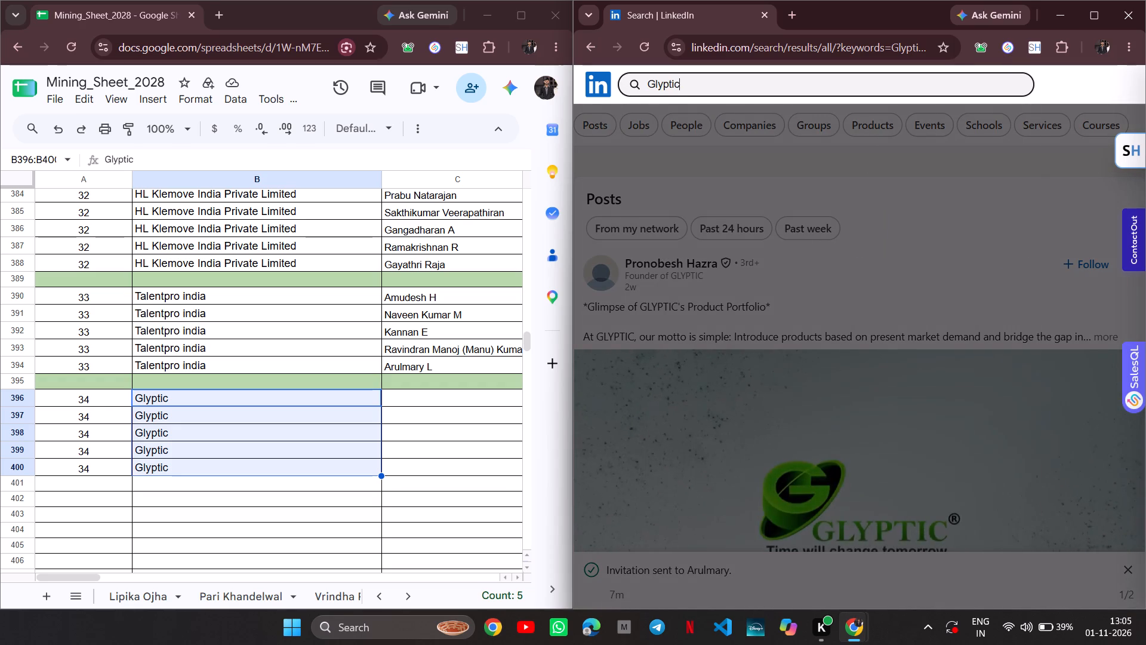
pyautogui.click(671, 116)
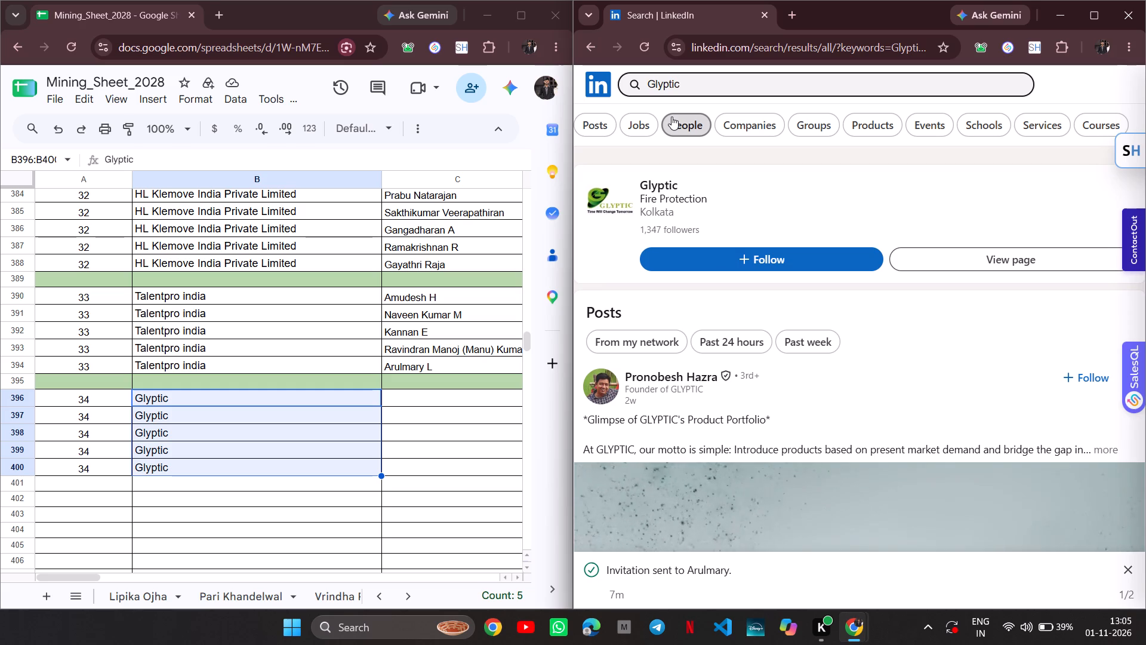
pyautogui.click(648, 184)
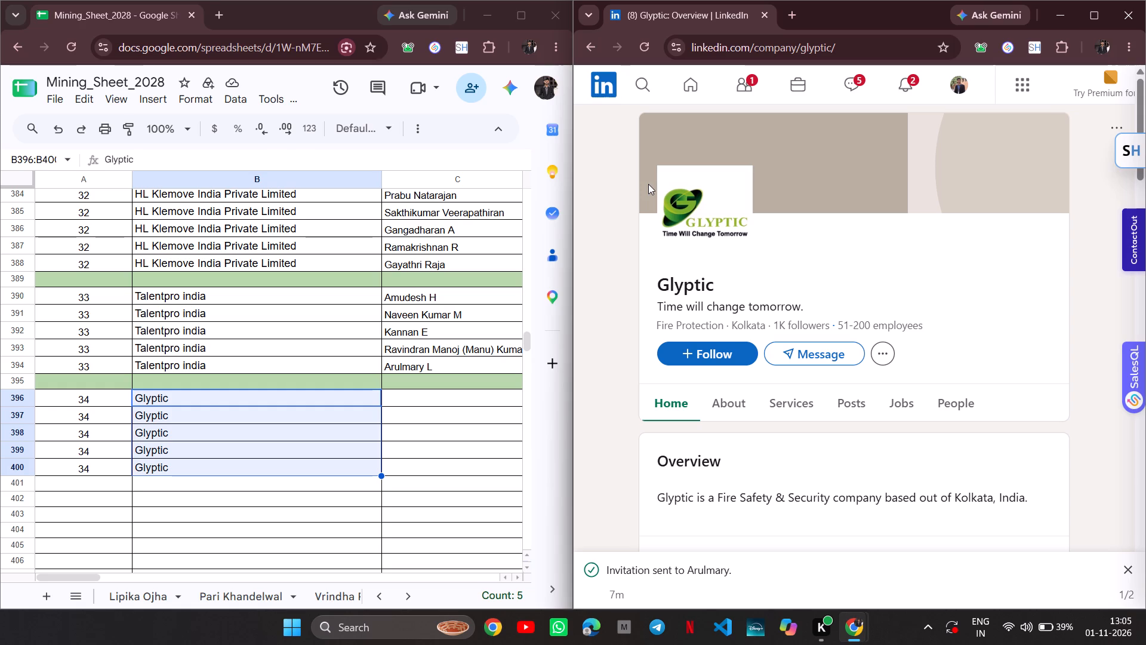
# Filter Glyptic's associated members by the keyword "hr".
pyautogui.click(934, 401)
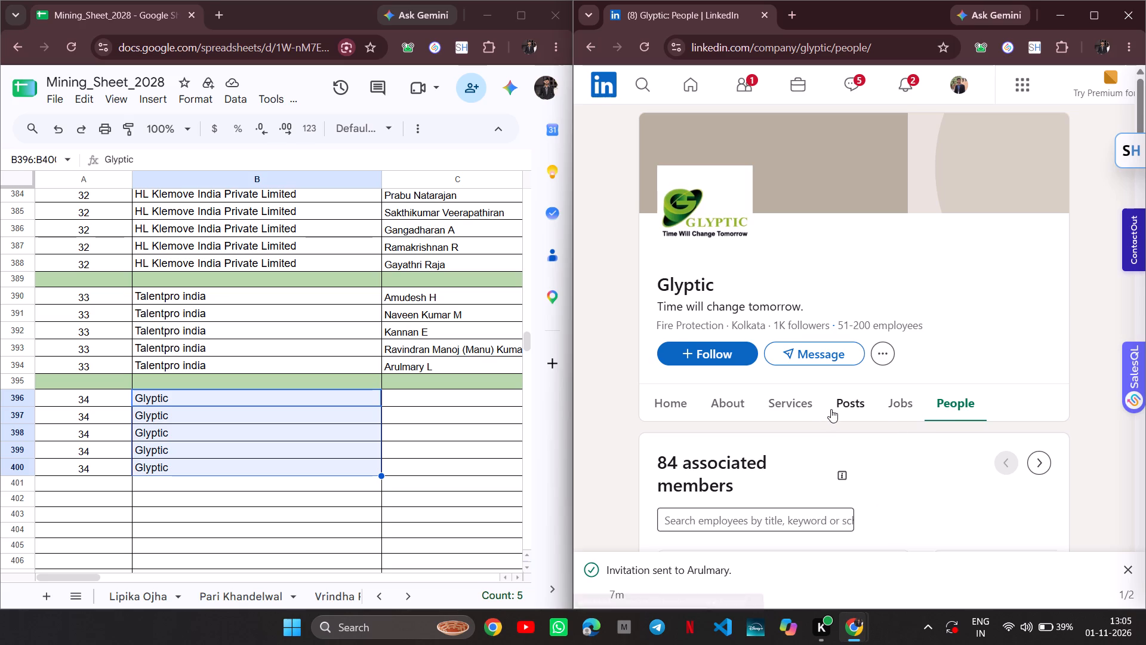
pyautogui.scroll(-7, 831, 409)
pyautogui.scroll(1, 831, 409)
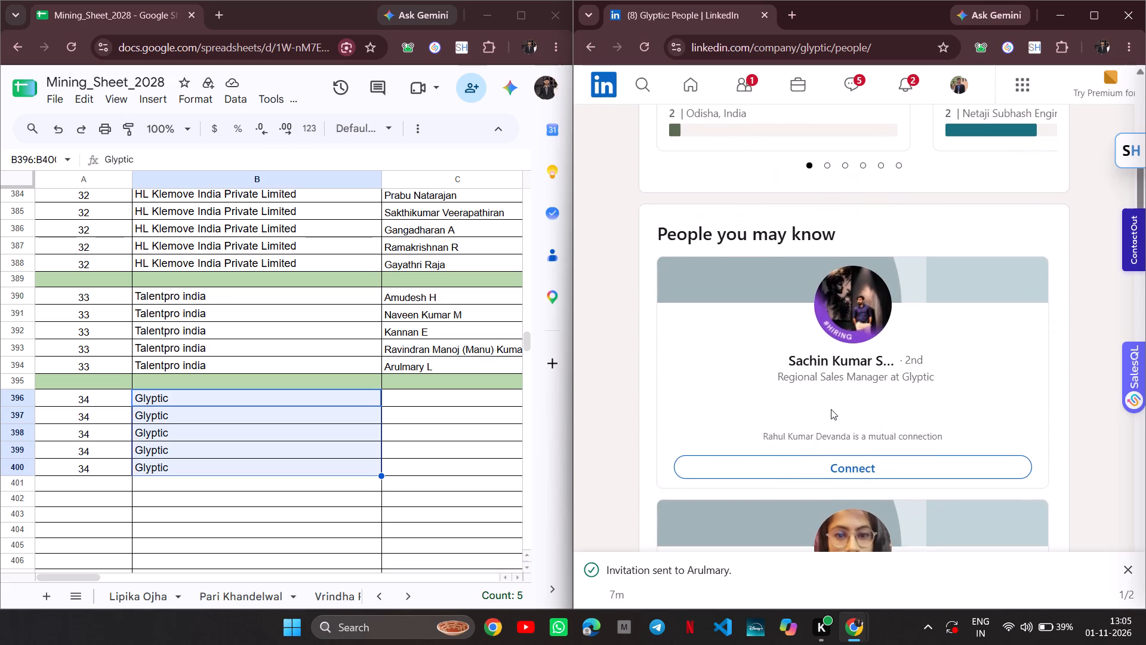
pyautogui.scroll(2, 831, 409)
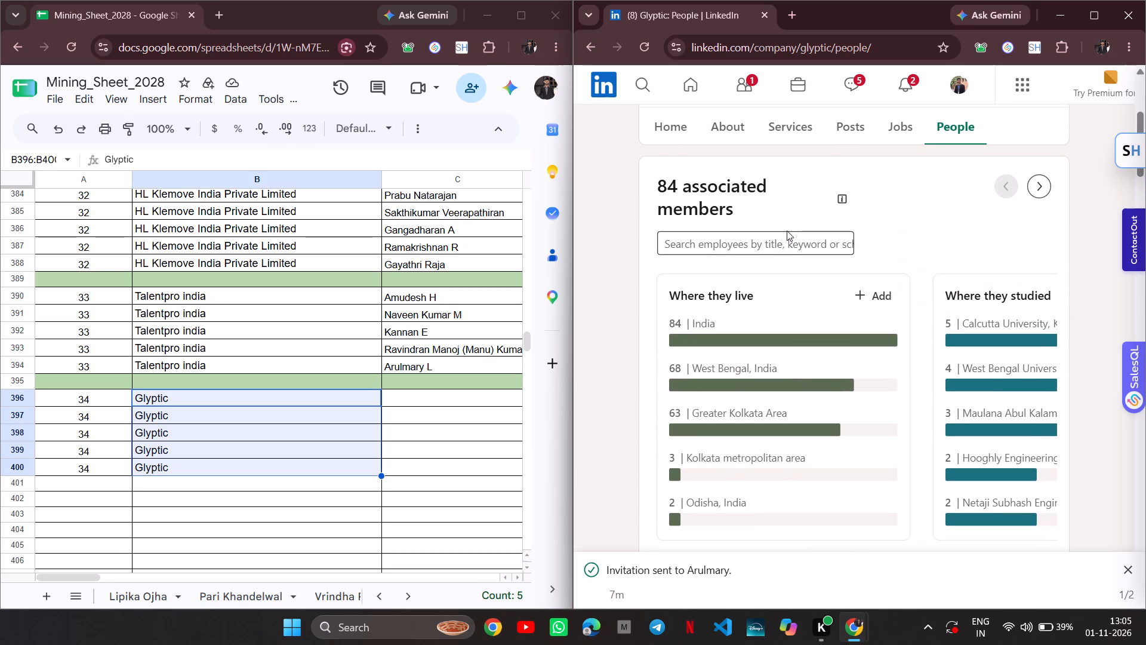
pyautogui.click(786, 236)
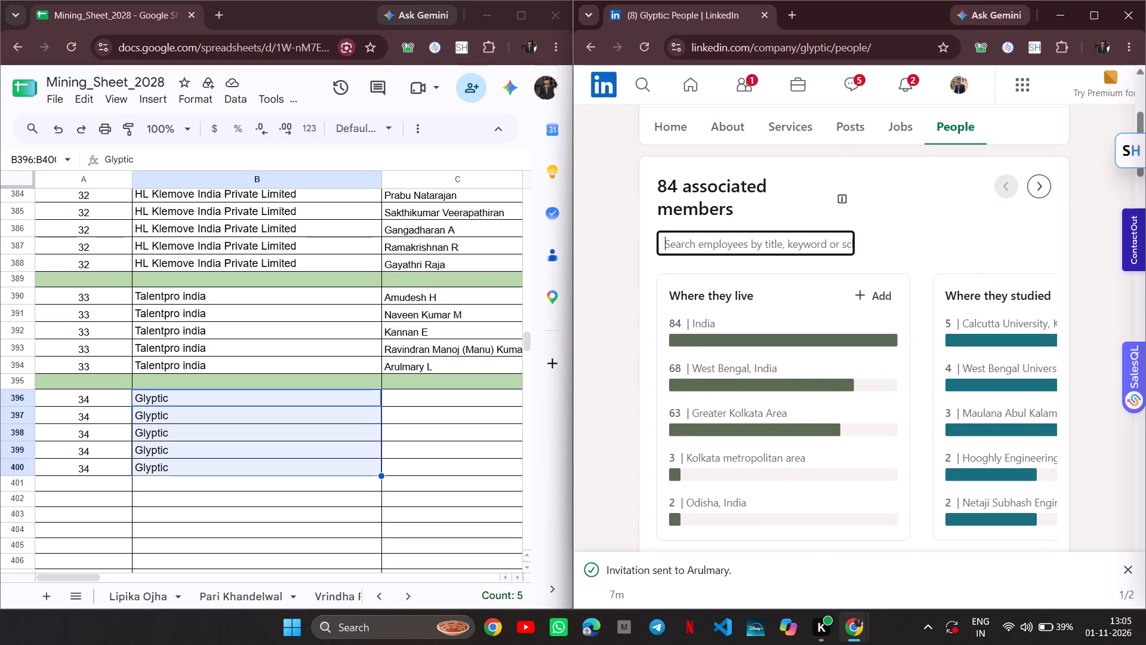
pyautogui.write('hr')
pyautogui.press('Return')
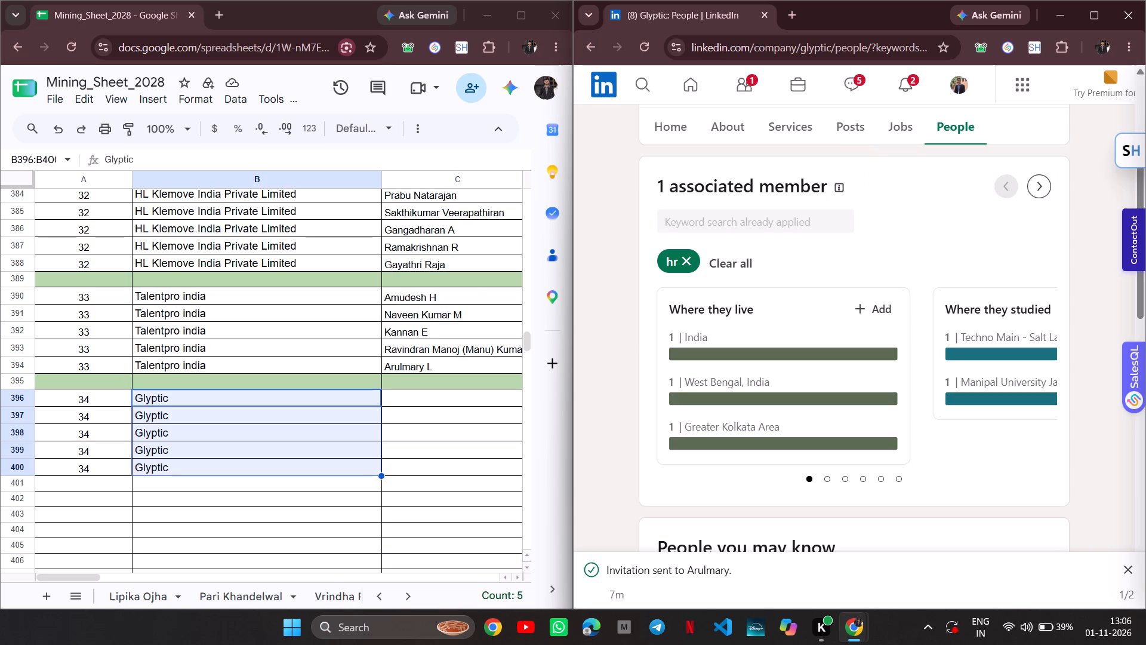
# Open the profile of the Strategic HR specialist at Glyptic from the filtered people.
pyautogui.click(426, 391)
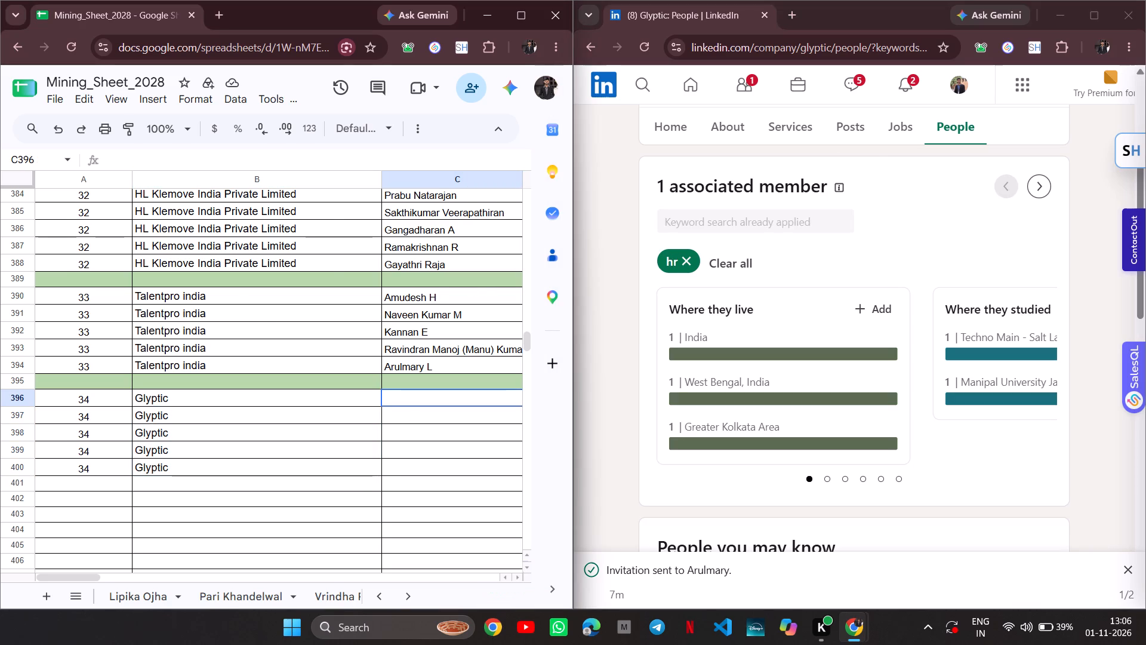
pyautogui.hscroll(-2, 426, 391)
pyautogui.scroll(-3, 784, 413)
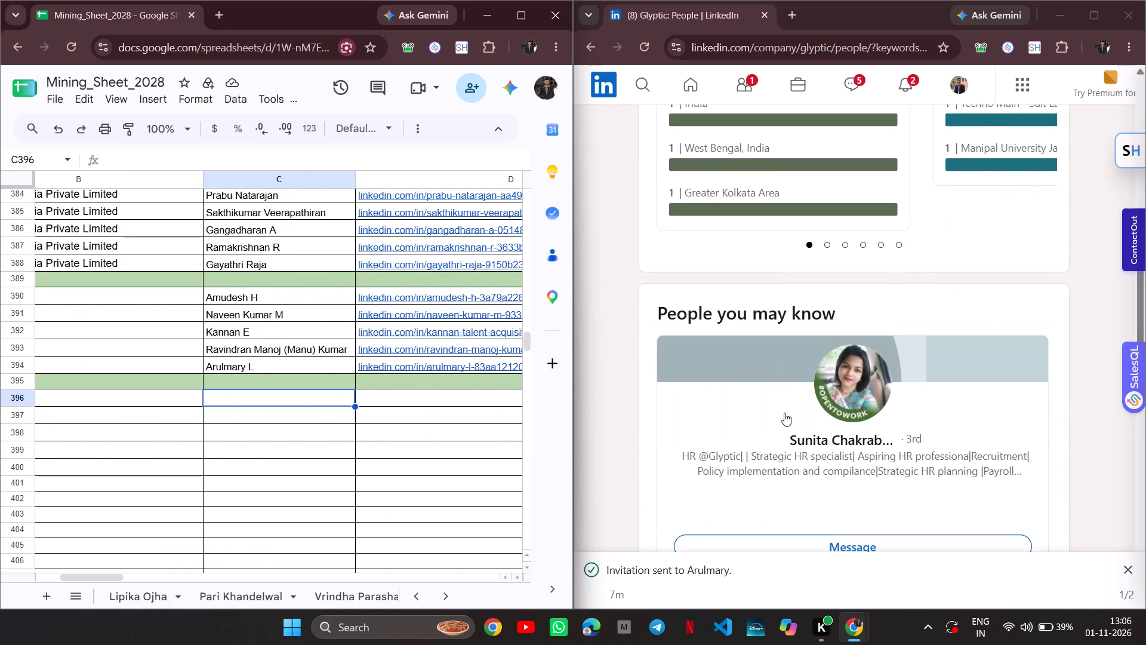
pyautogui.scroll(-3, 849, 441)
pyautogui.scroll(1, 849, 441)
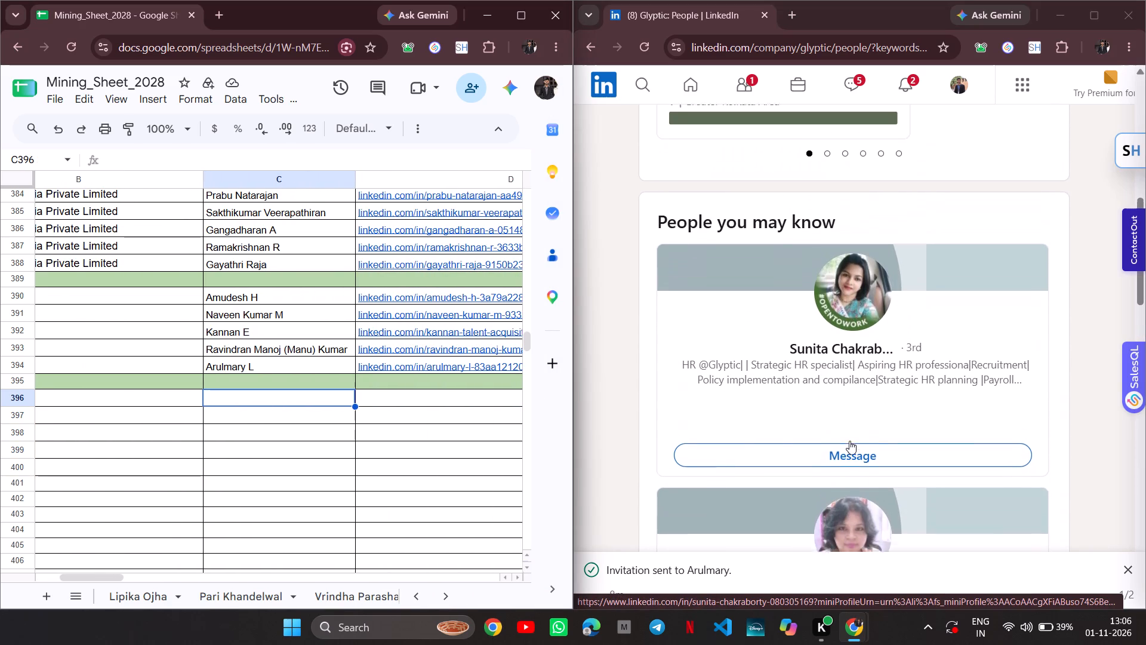
pyautogui.click(861, 351)
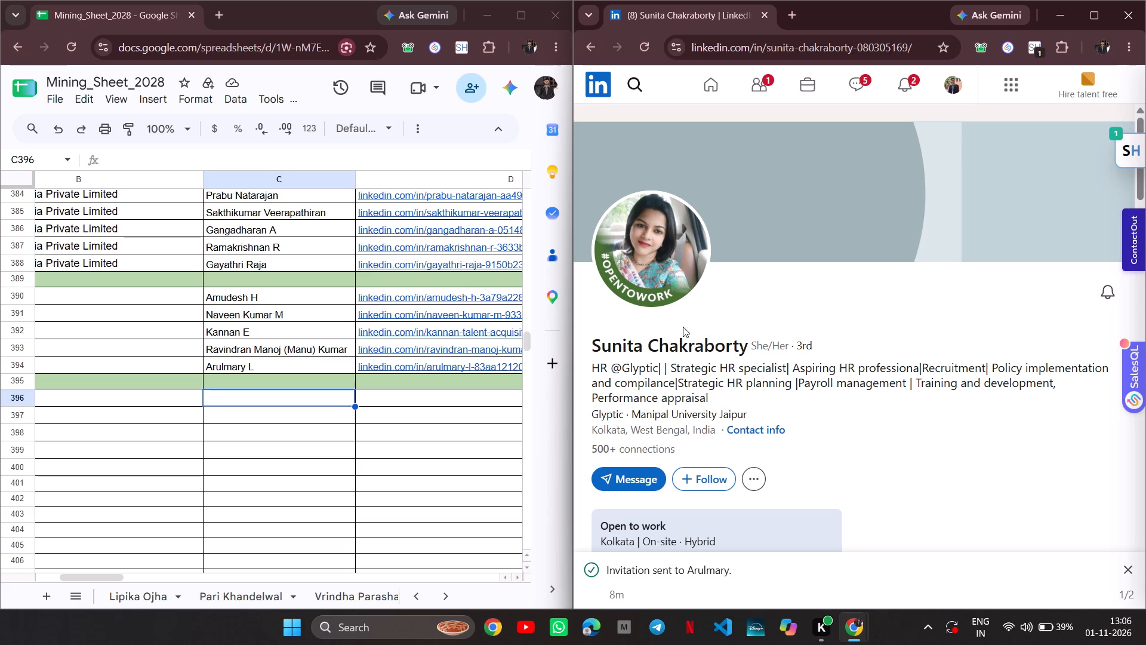
# Copy the HR specialist's full name from the profile into cell C396 of Mining_Sheet_2028.
pyautogui.moveTo(745, 348); pyautogui.dragTo(696, 345)
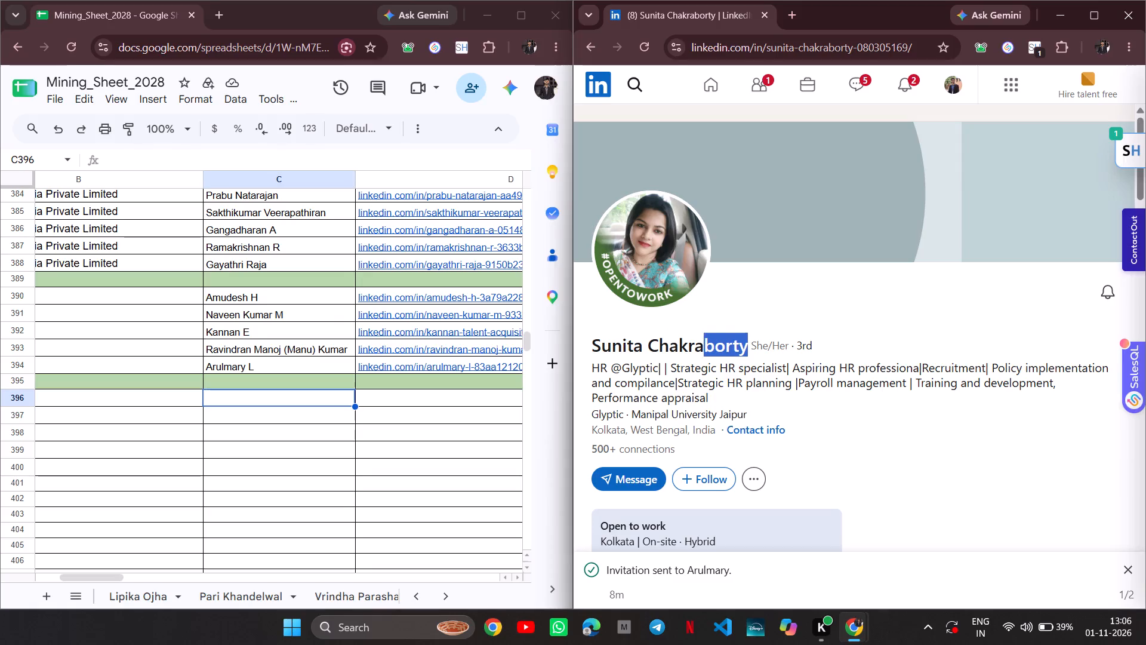
pyautogui.moveTo(696, 345); pyautogui.dragTo(593, 337)
pyautogui.hotkey('ctrl', 'c')
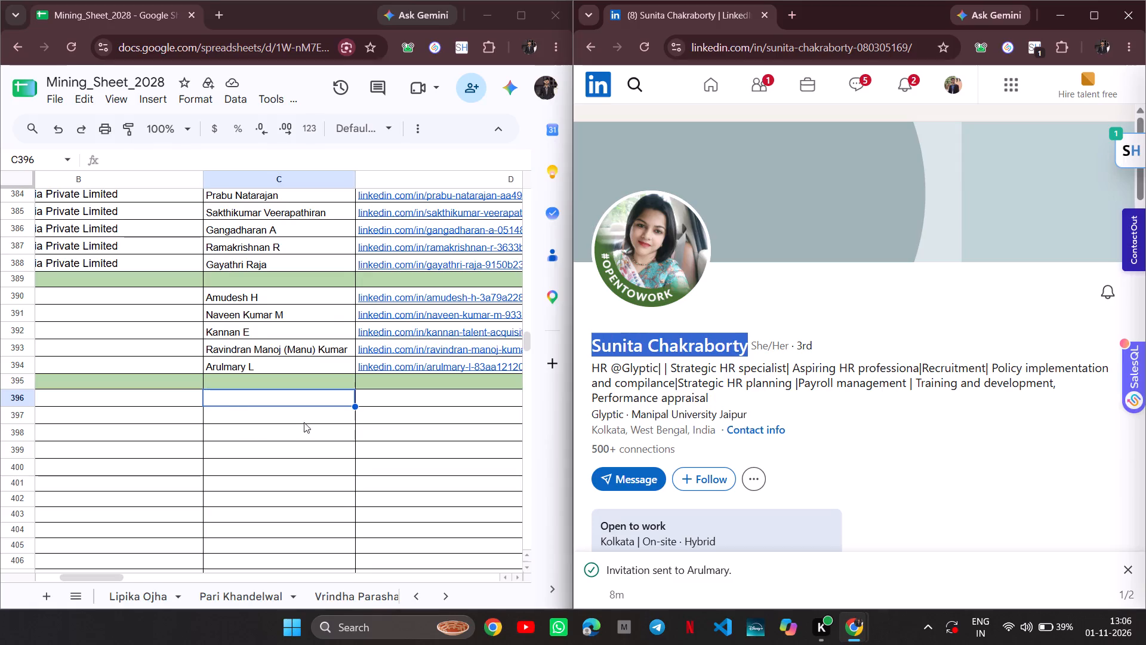
pyautogui.tripleClick(226, 398)
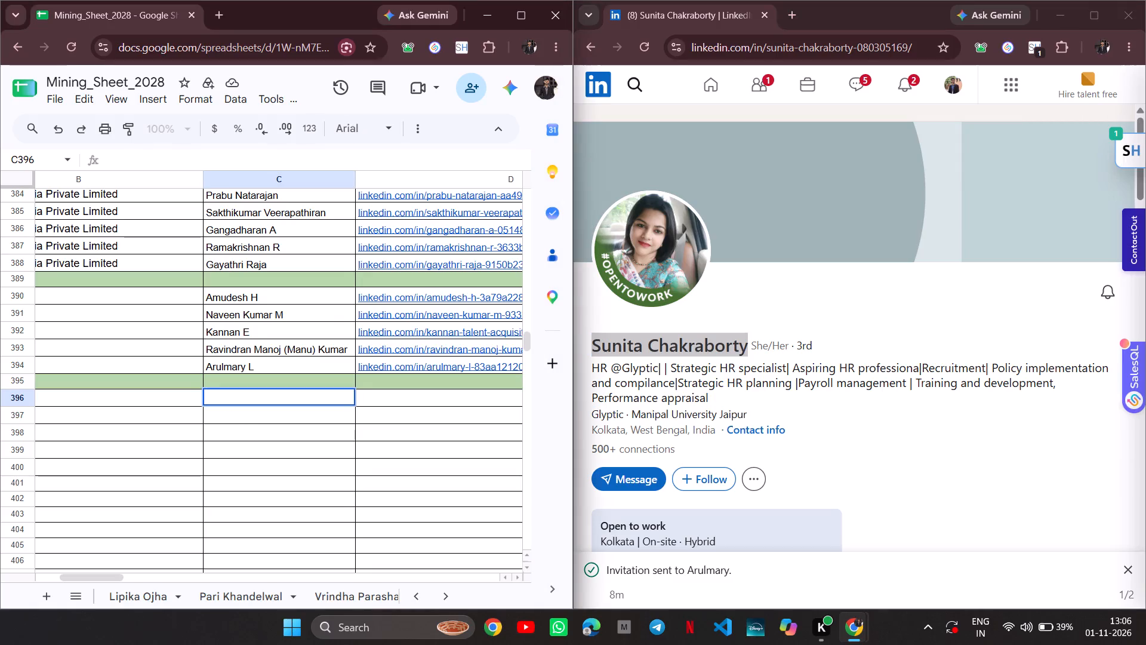
pyautogui.click(226, 398)
pyautogui.hotkey('ctrl', 'v')
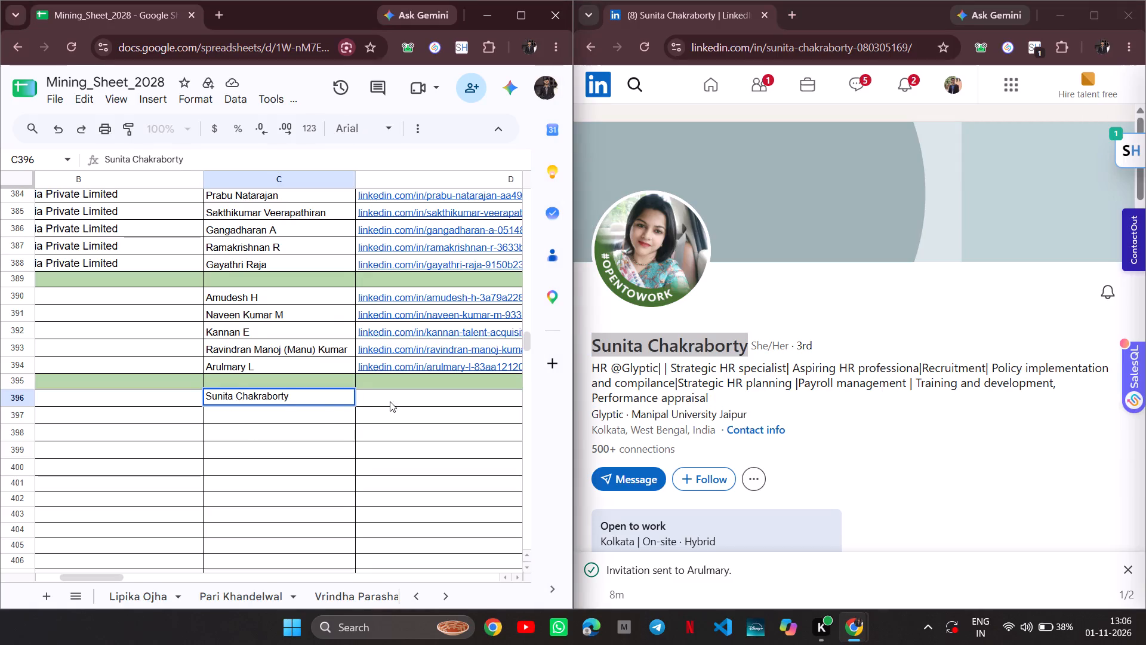
pyautogui.click(393, 394)
pyautogui.hscroll(-4, 393, 394)
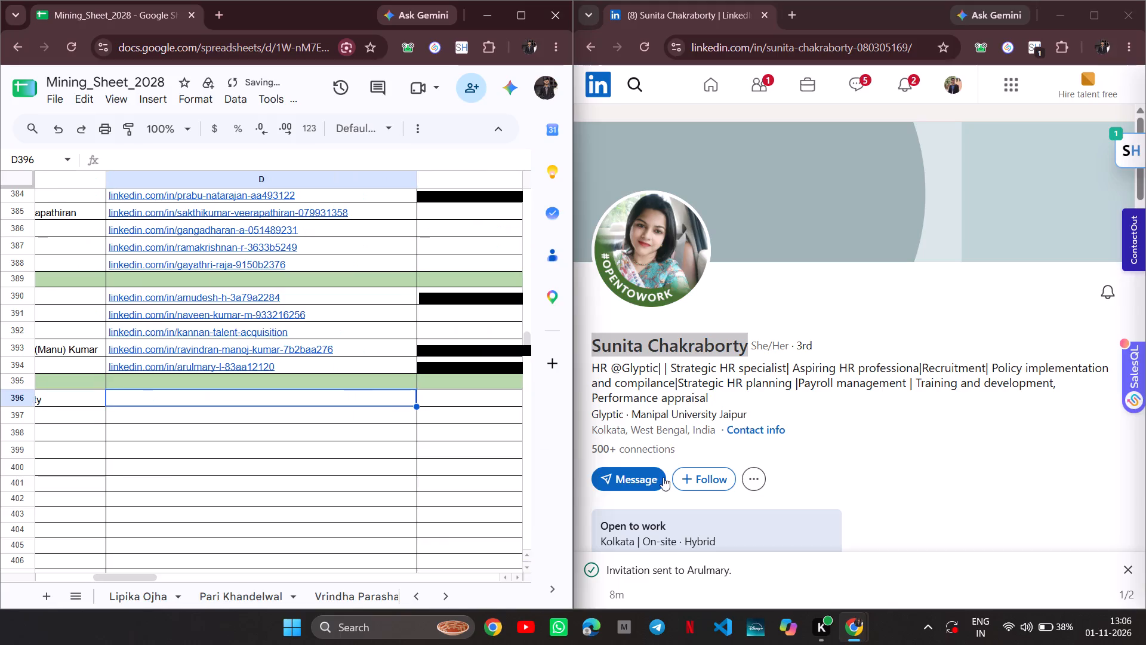
# Send the Glyptic HR specialist a connection request without a note and dismiss the newest notification.
pyautogui.click(753, 478)
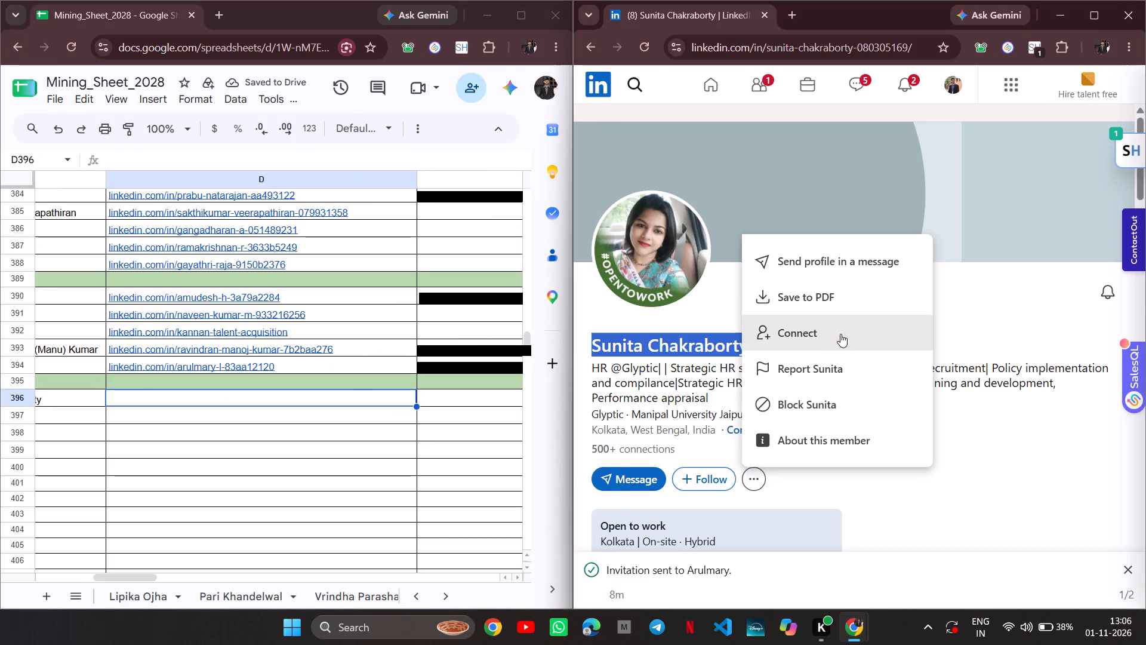
pyautogui.click(841, 334)
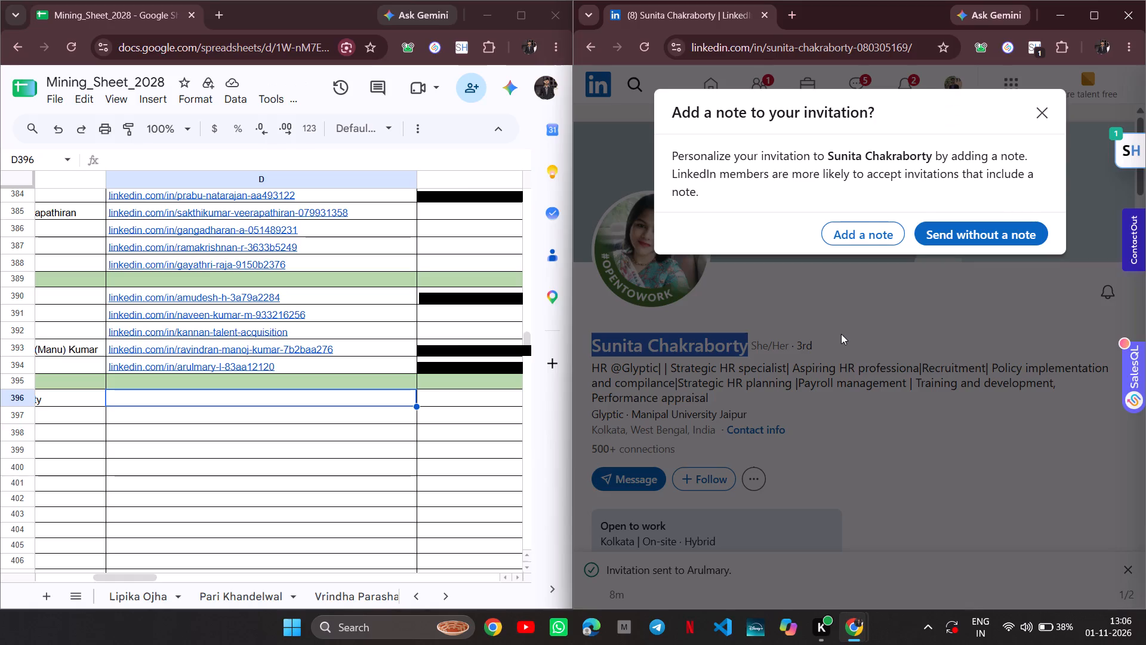
pyautogui.click(958, 234)
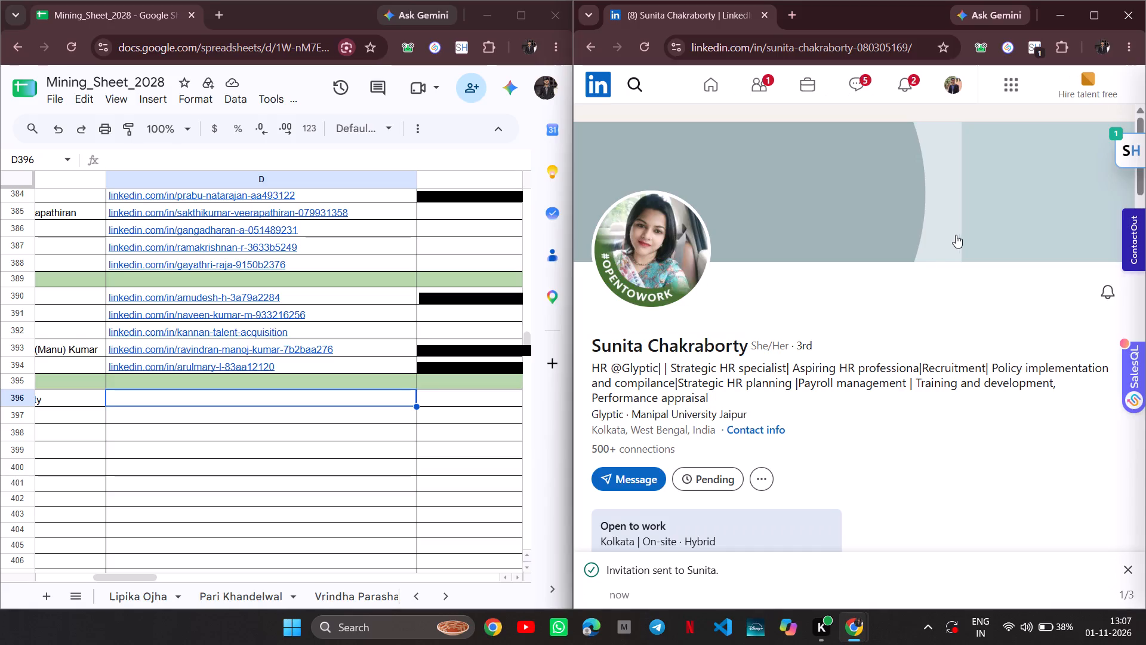
pyautogui.click(1129, 570)
# Copy the LinkedIn profile link from the HR specialist's contact info into cell D396, without a leading blank line, and close the contact info.
pyautogui.click(771, 435)
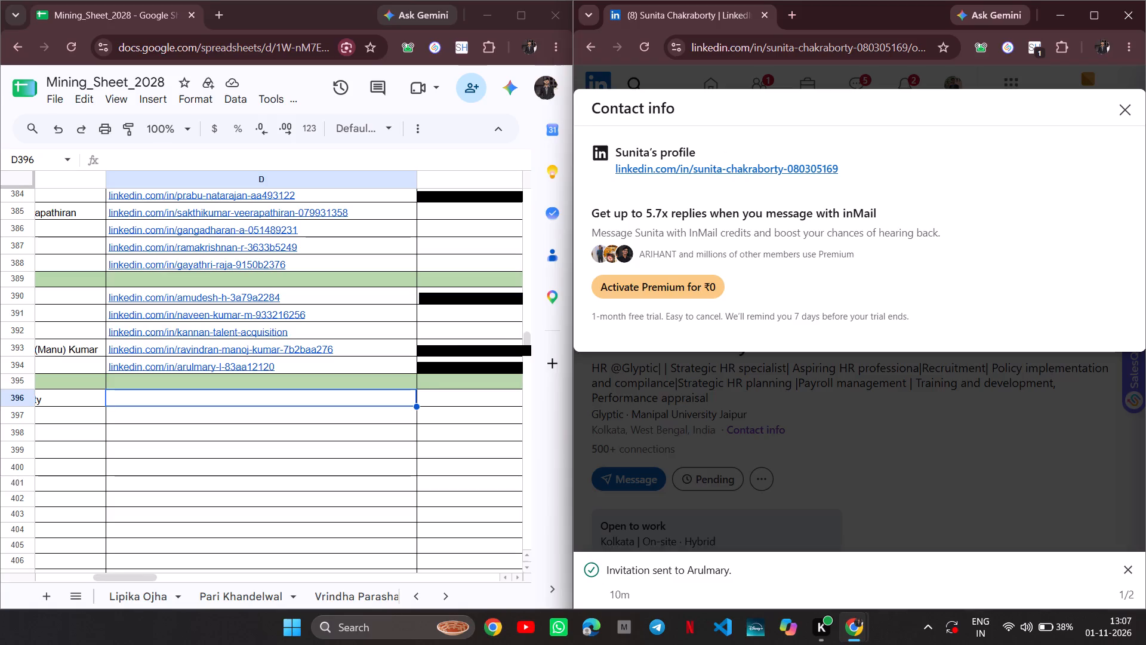
pyautogui.moveTo(695, 151); pyautogui.dragTo(839, 167)
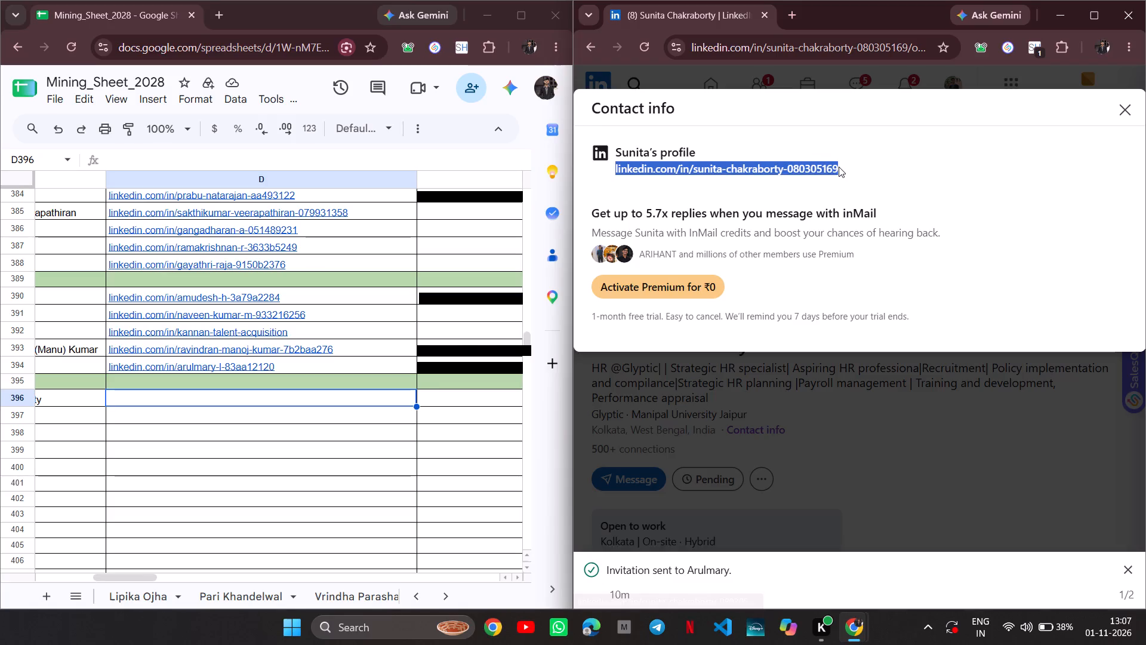
pyautogui.hotkey('ctrl', 'c')
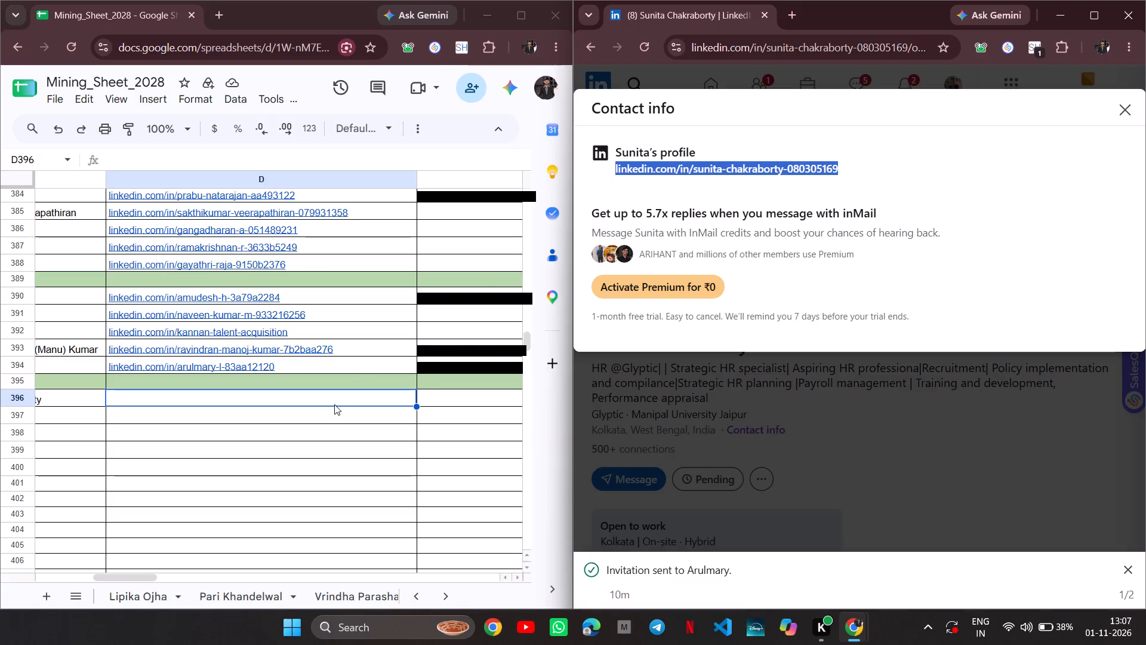
pyautogui.doubleClick(338, 402)
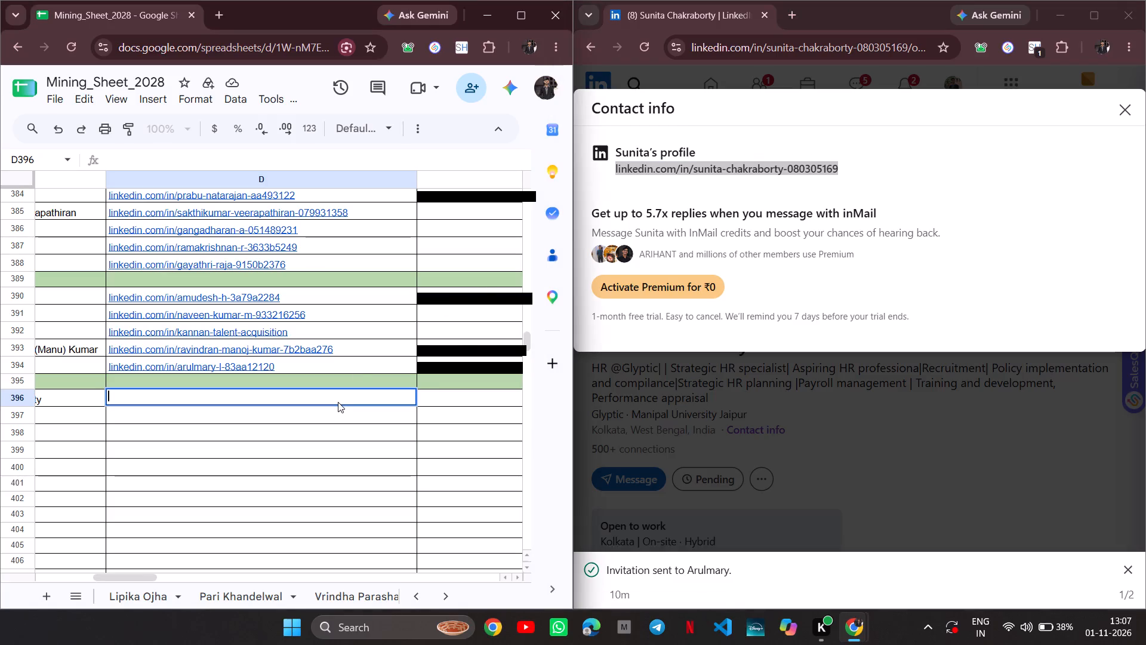
pyautogui.hotkey('ctrl', 'v')
pyautogui.doubleClick(334, 400)
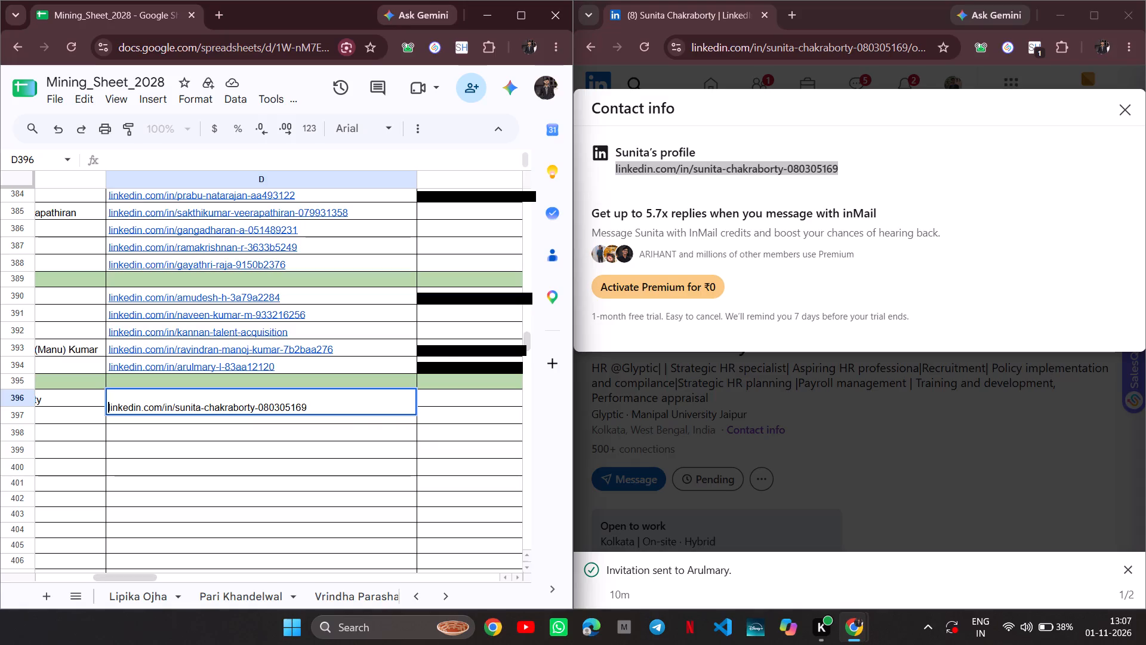
pyautogui.click(334, 400)
pyautogui.press('BackSpace')
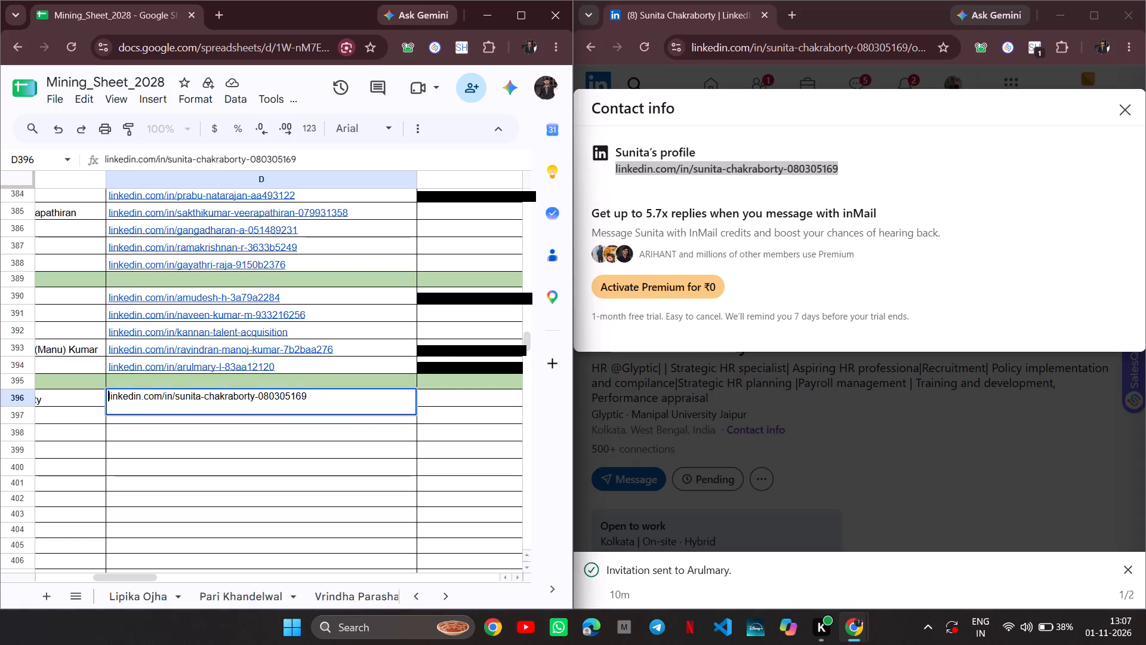
pyautogui.click(454, 395)
pyautogui.hscroll(-2, 454, 395)
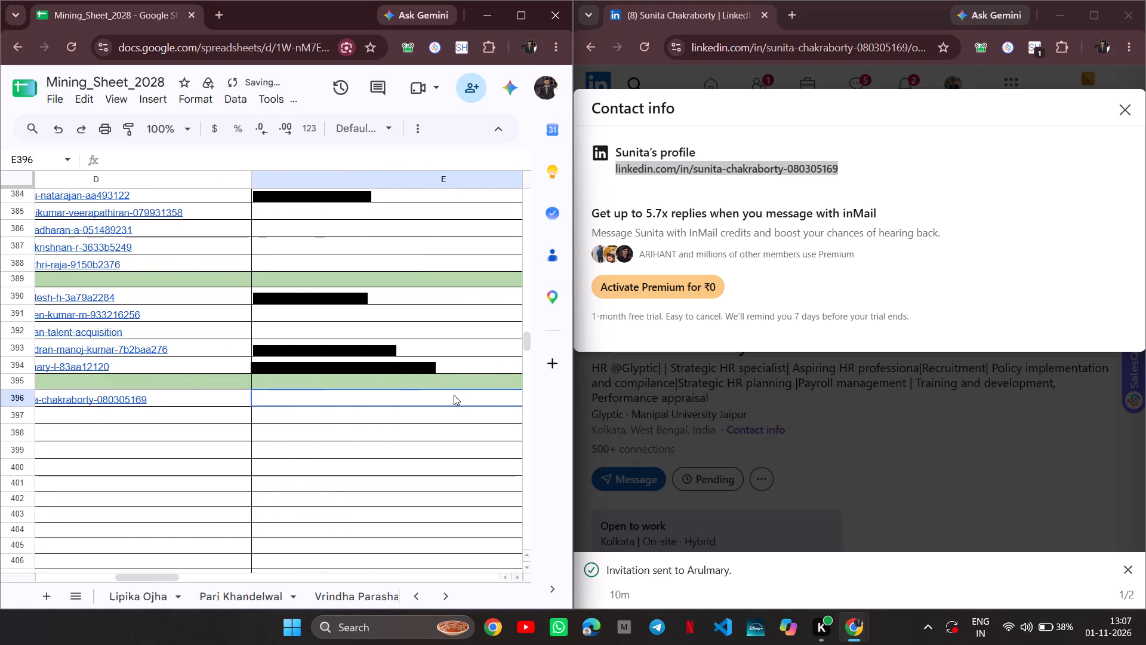
pyautogui.hscroll(-1, 454, 395)
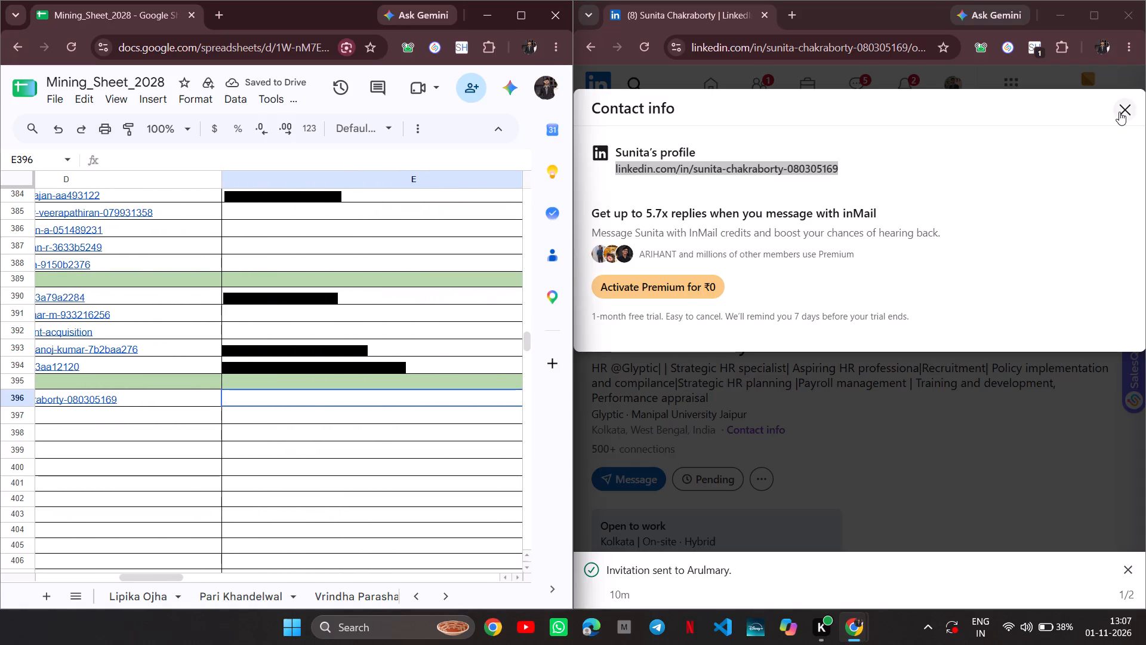
pyautogui.click(1119, 112)
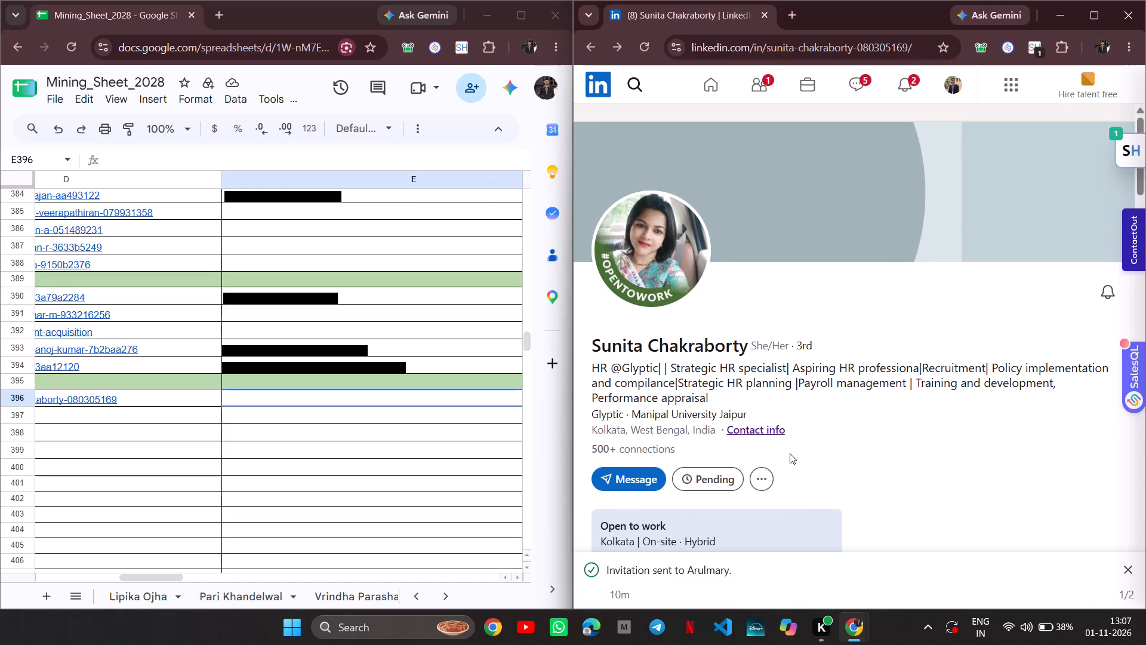
# Check the HR specialist's LinkedIn contact info and ContactOut for contact details, closing each one.
pyautogui.click(772, 431)
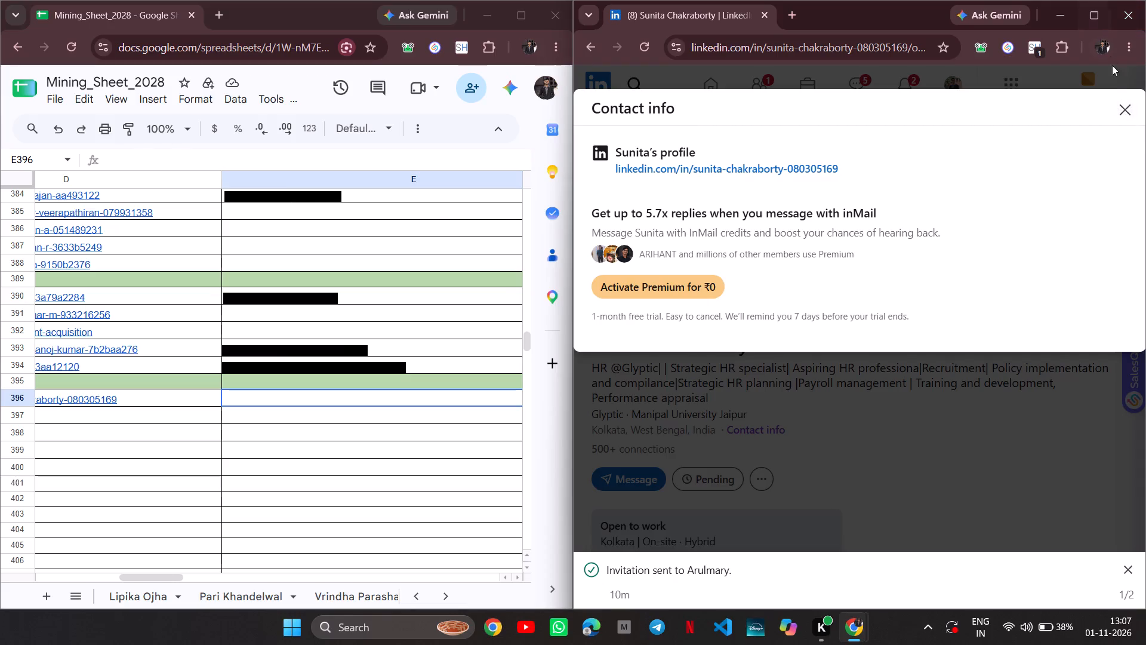
pyautogui.click(1122, 103)
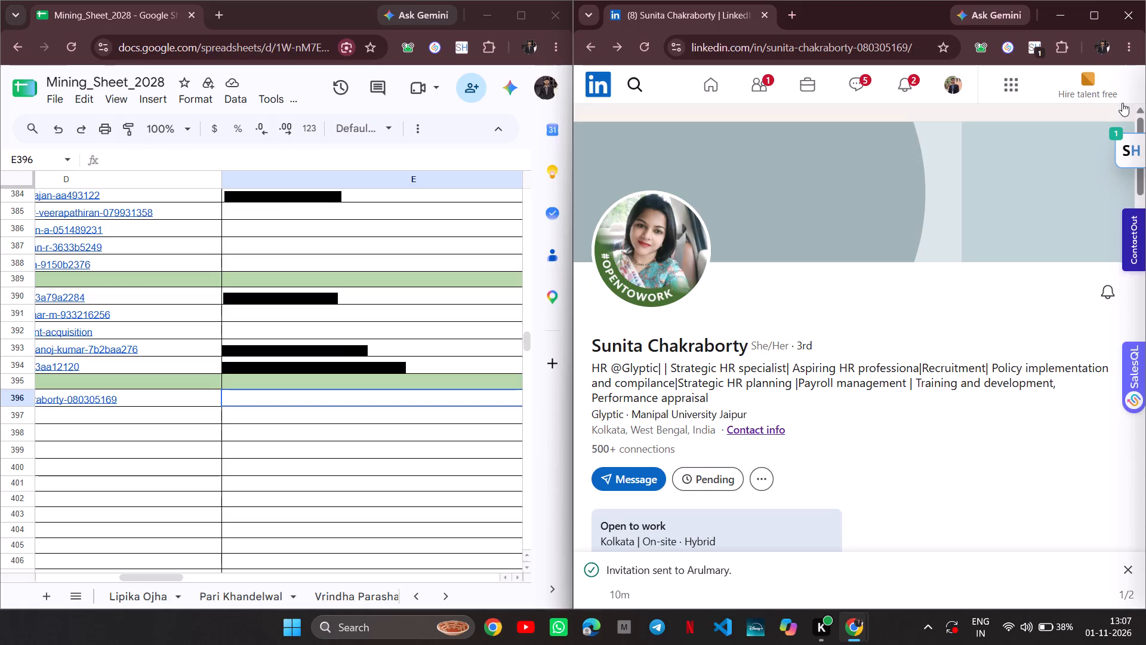
pyautogui.click(1135, 236)
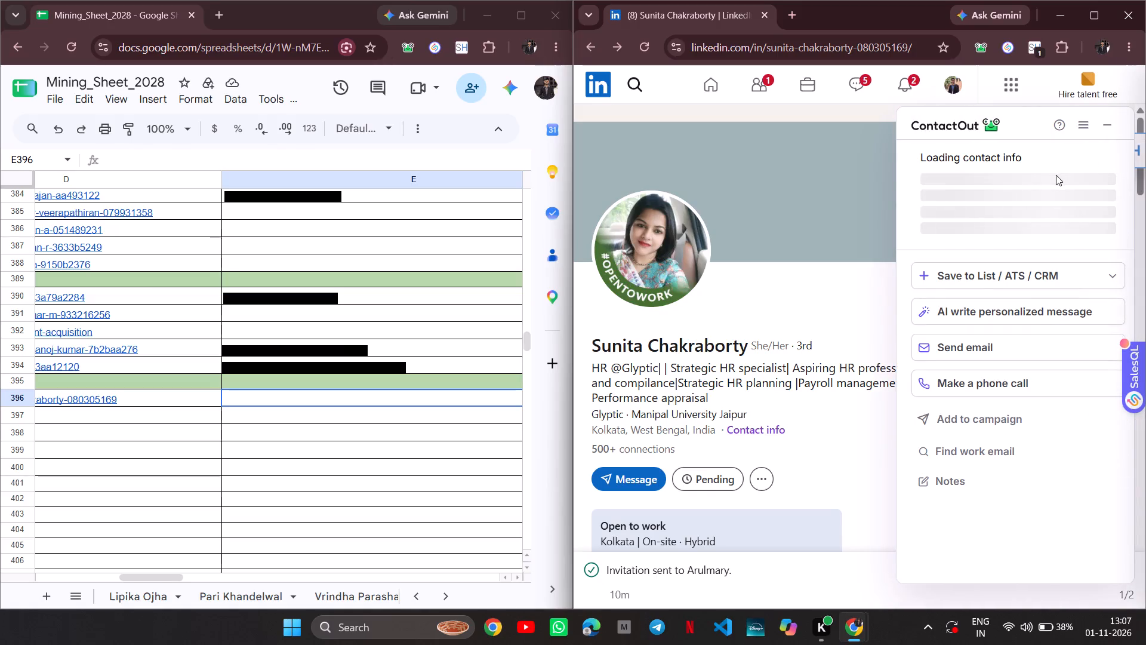
pyautogui.click(1100, 131)
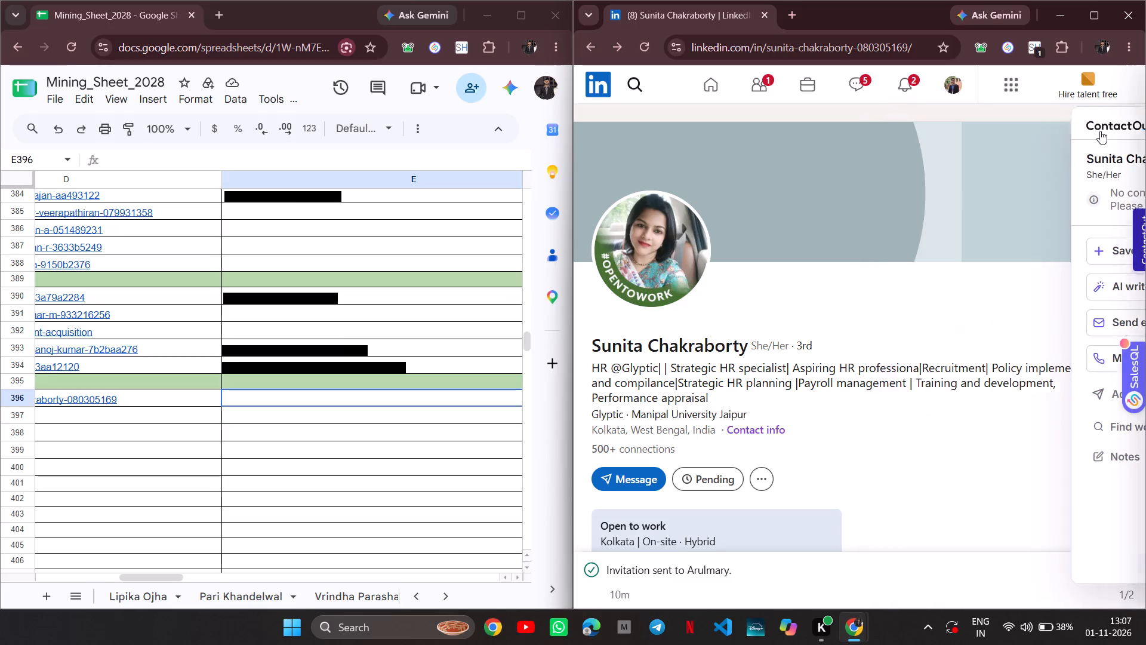
# Reveal the HR specialist's contacts in SignalHire and copy the corporate email into cell E396 of Mining_Sheet_2028.
pyautogui.click(1110, 156)
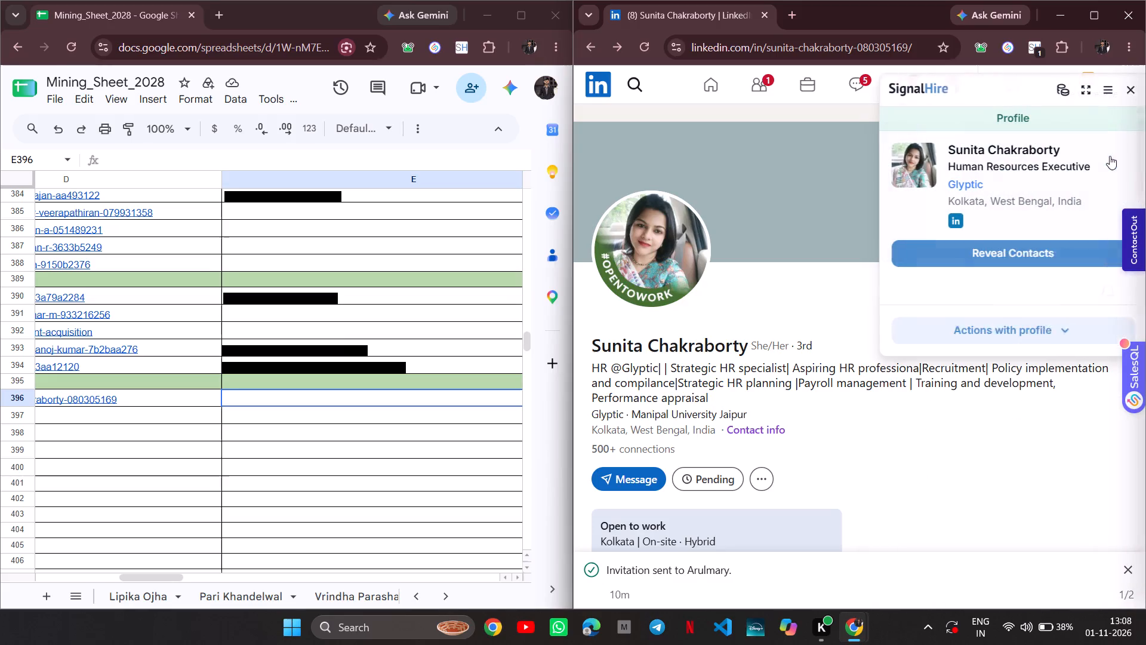
pyautogui.click(1043, 244)
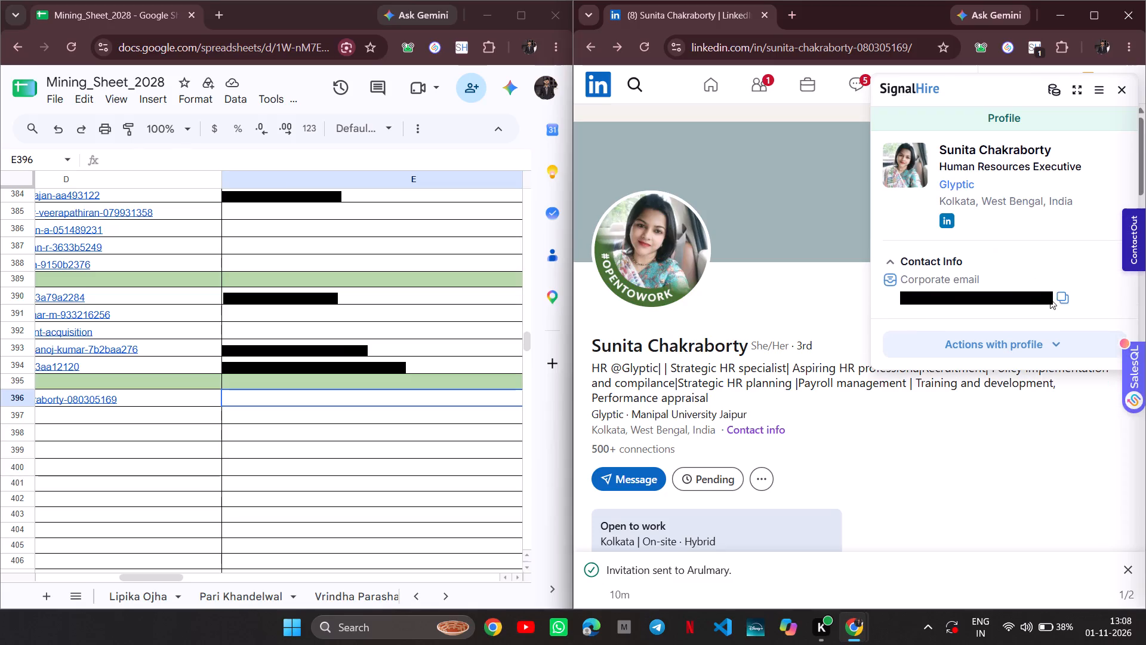
pyautogui.click(1061, 295)
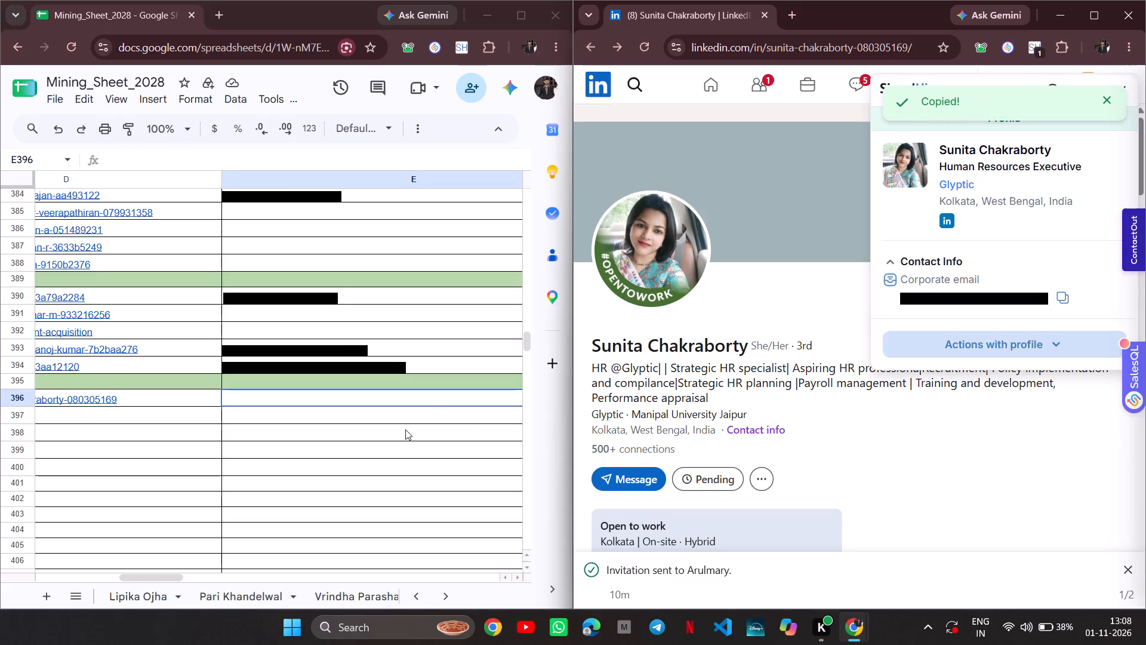
pyautogui.hscroll(-1, 405, 429)
pyautogui.doubleClick(414, 395)
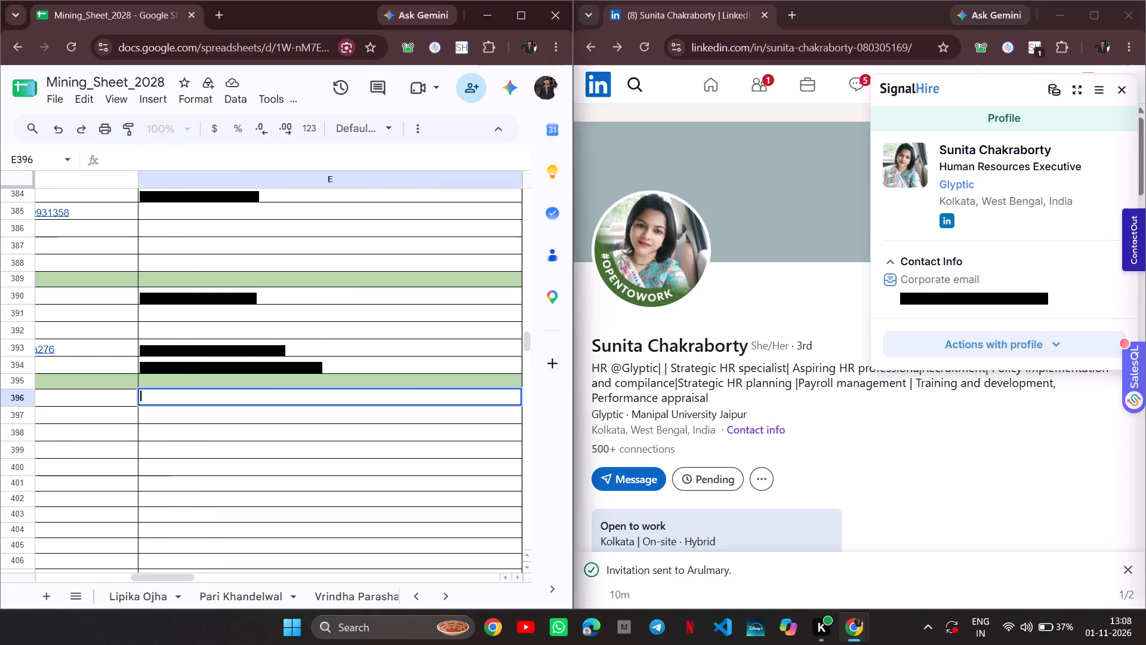
pyautogui.hotkey('ctrl', 'v')
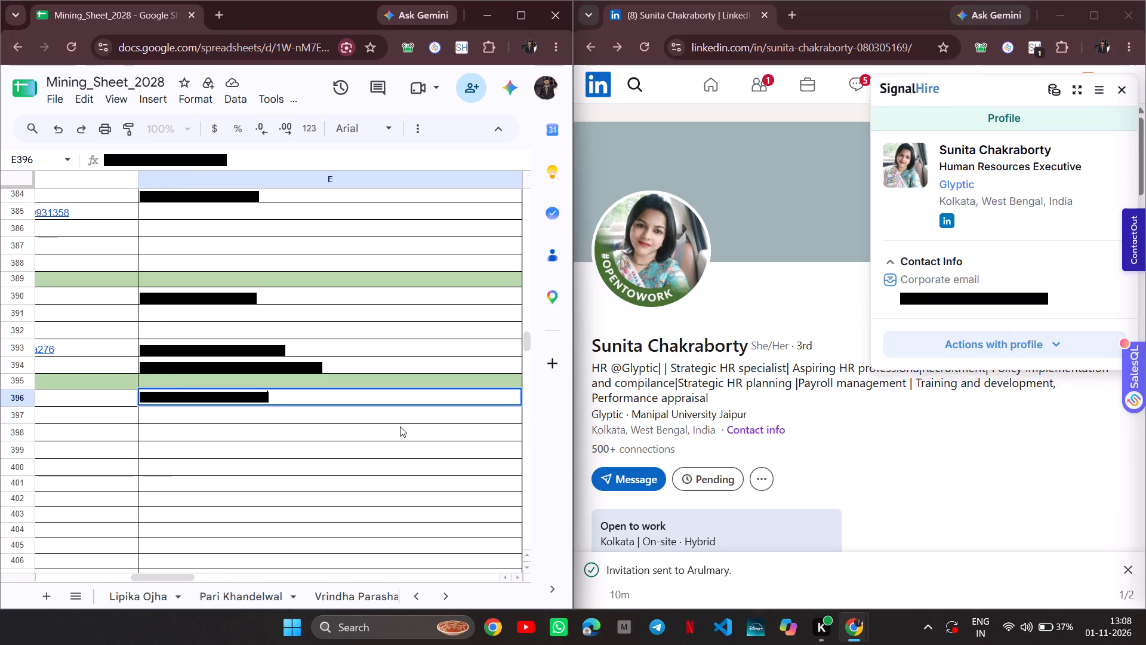
pyautogui.click(400, 426)
# Fill F394:I394 down through row 400, copying the Pending, Tech and Junior Manager entries.
pyautogui.hscroll(-3, 400, 426)
pyautogui.click(401, 398)
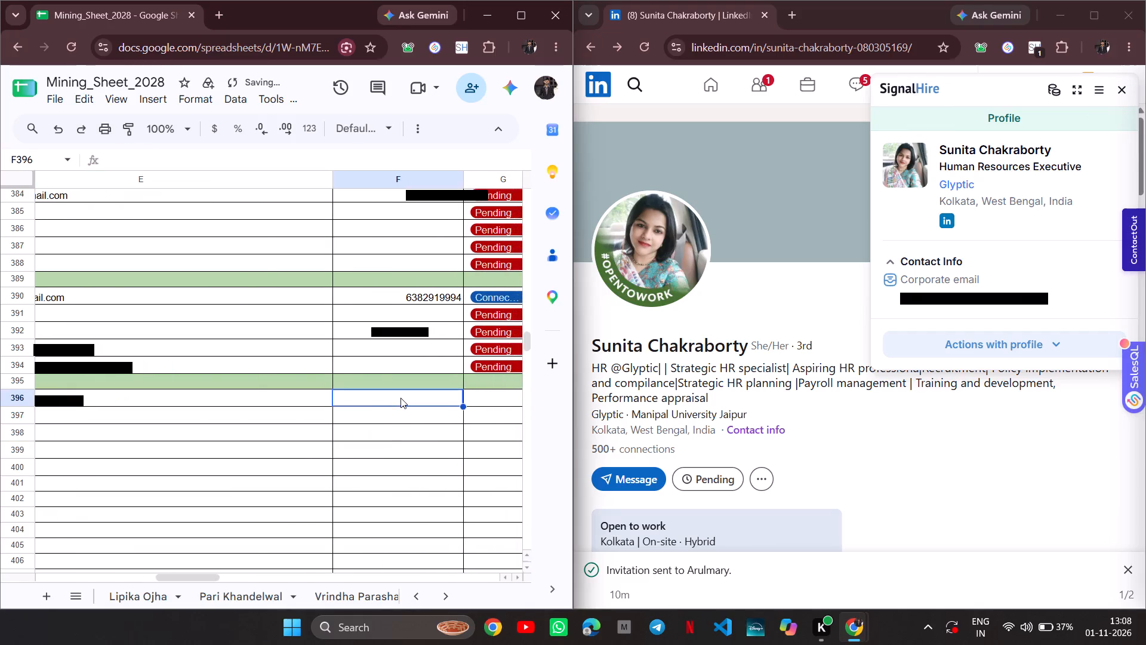
pyautogui.hscroll(-2, 401, 398)
pyautogui.click(401, 398)
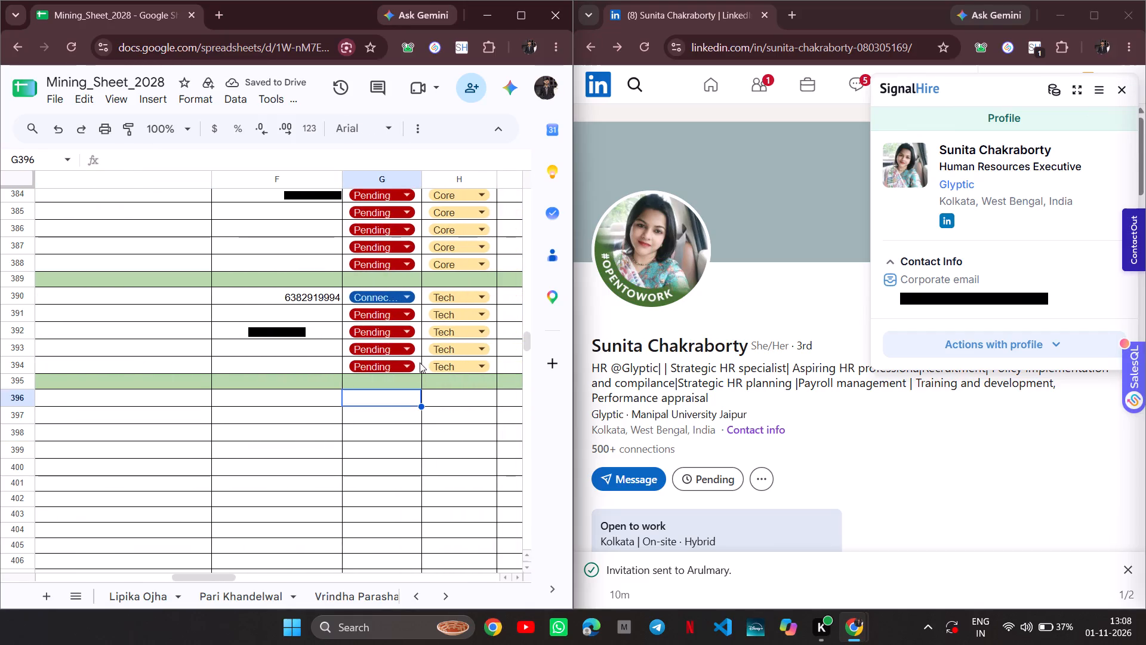
pyautogui.click(420, 363)
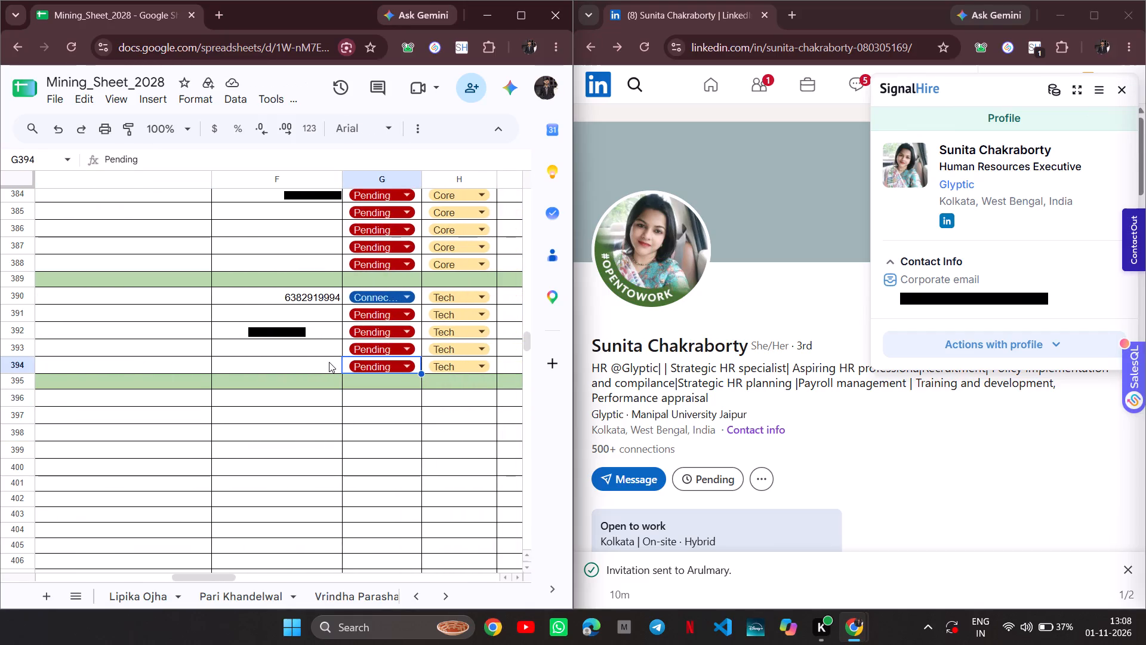
pyautogui.moveTo(329, 362); pyautogui.dragTo(514, 364)
pyautogui.hscroll(-3, 514, 364)
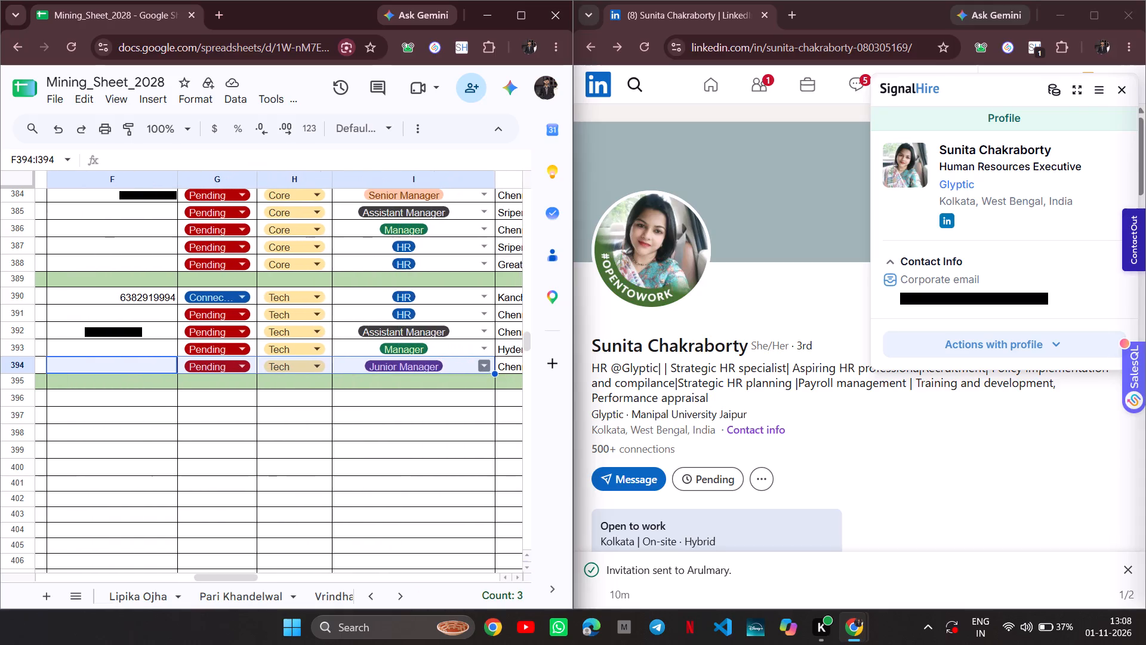
pyautogui.moveTo(493, 375); pyautogui.dragTo(494, 413)
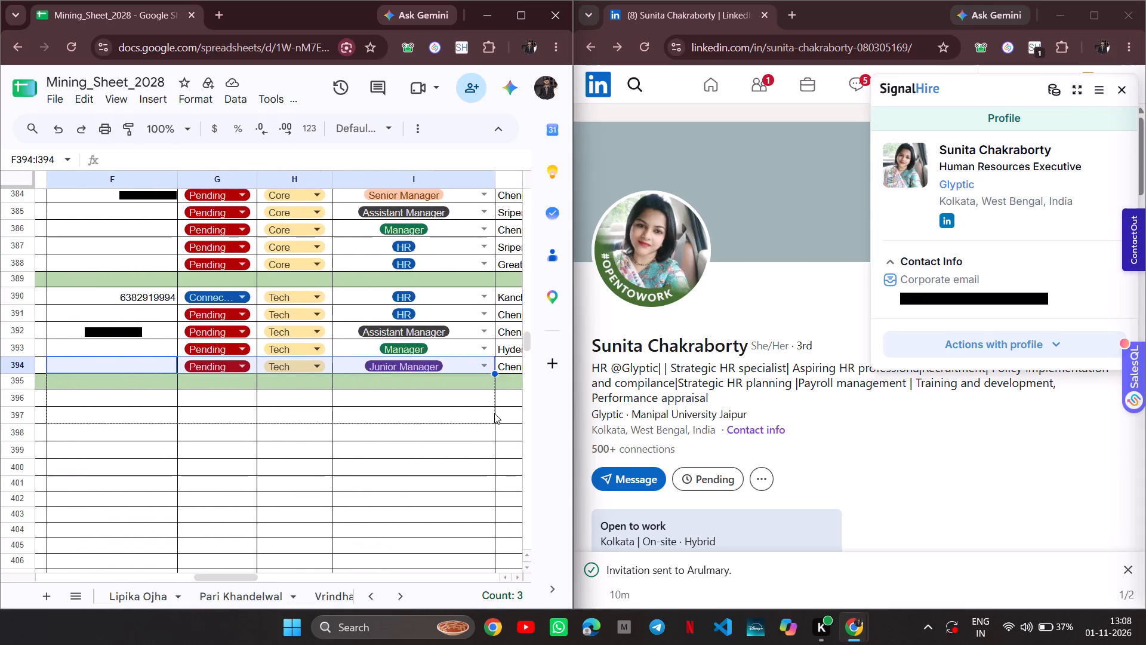
pyautogui.moveTo(494, 413); pyautogui.dragTo(492, 469)
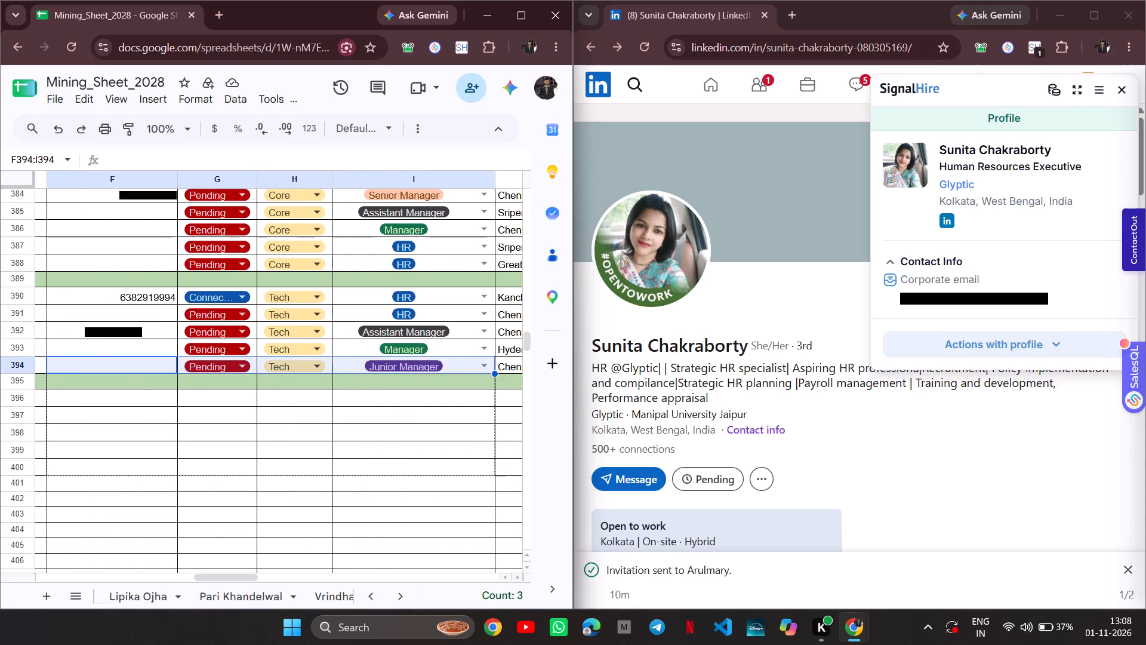
pyautogui.moveTo(492, 469); pyautogui.dragTo(494, 475)
pyautogui.hscroll(6, 254, 519)
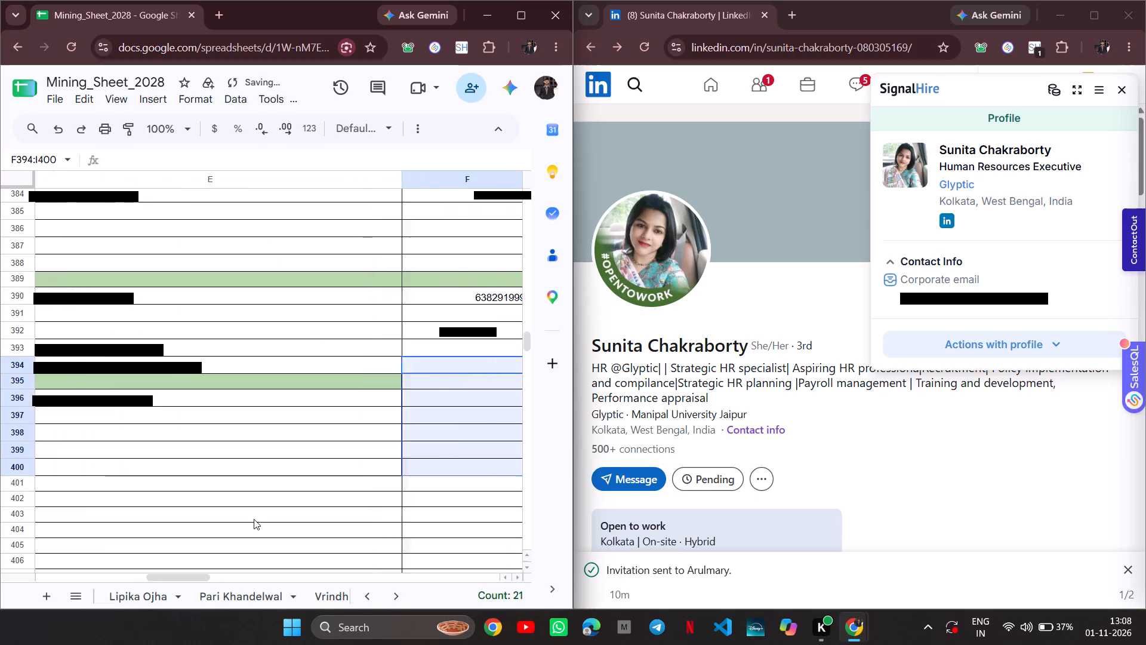
pyautogui.hscroll(2, 254, 519)
pyautogui.hscroll(-9, 254, 519)
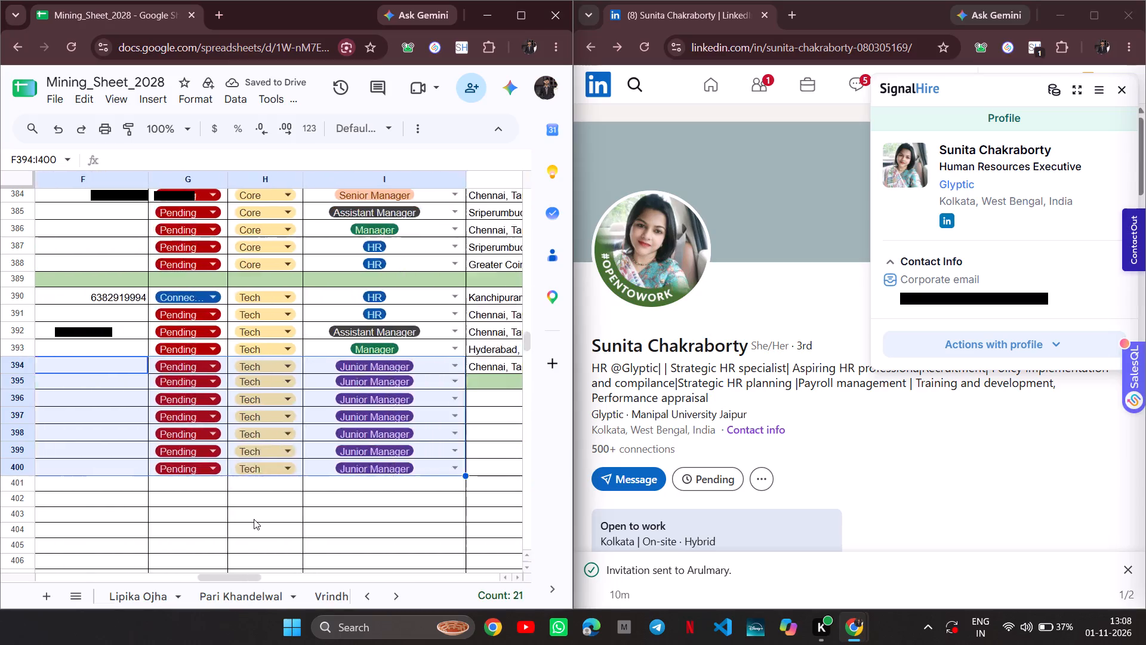
pyautogui.hscroll(-1, 254, 519)
pyautogui.hscroll(4, 254, 519)
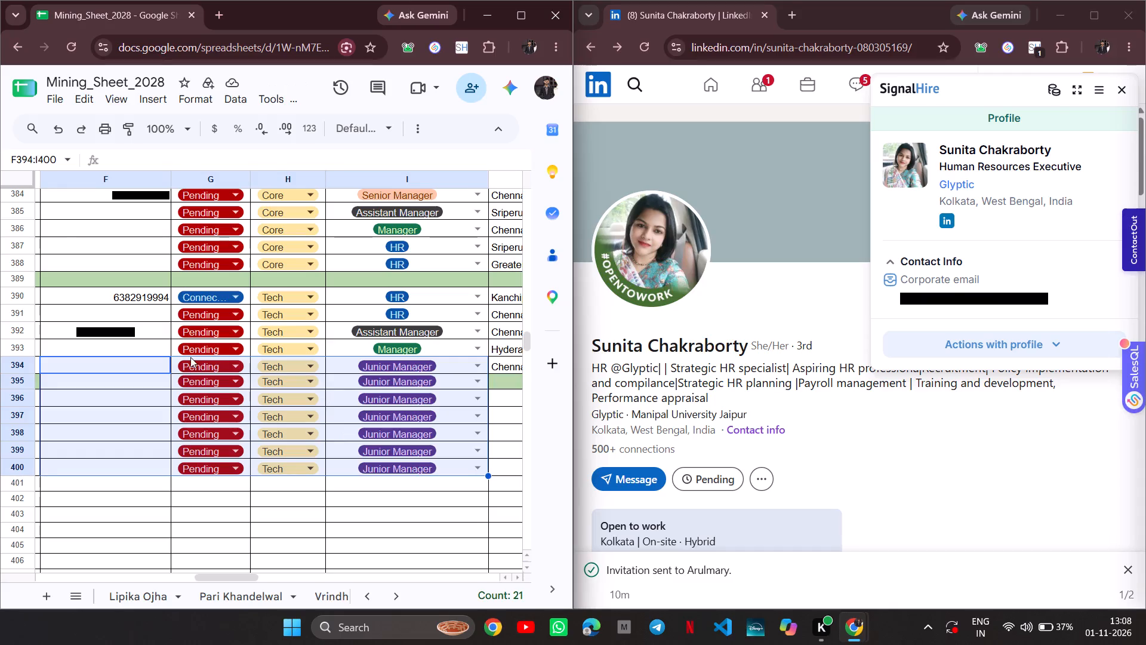
pyautogui.click(138, 535)
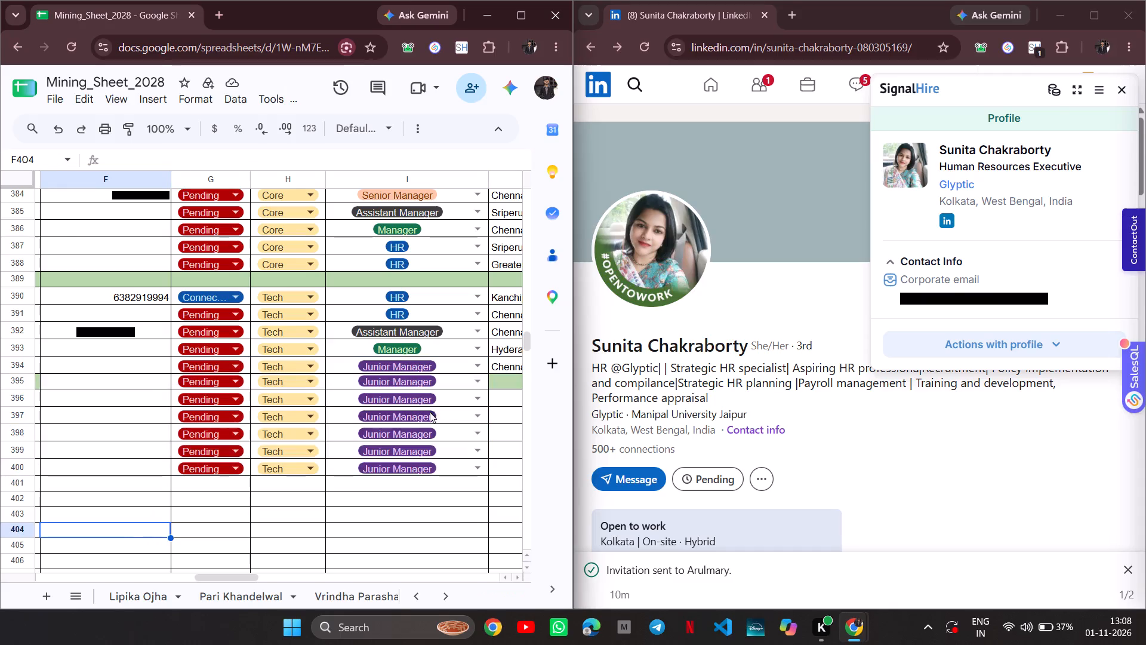
# Clear the copied entries from G395:J395 in the separator row above the Glyptic contact.
pyautogui.moveTo(497, 384); pyautogui.dragTo(343, 385)
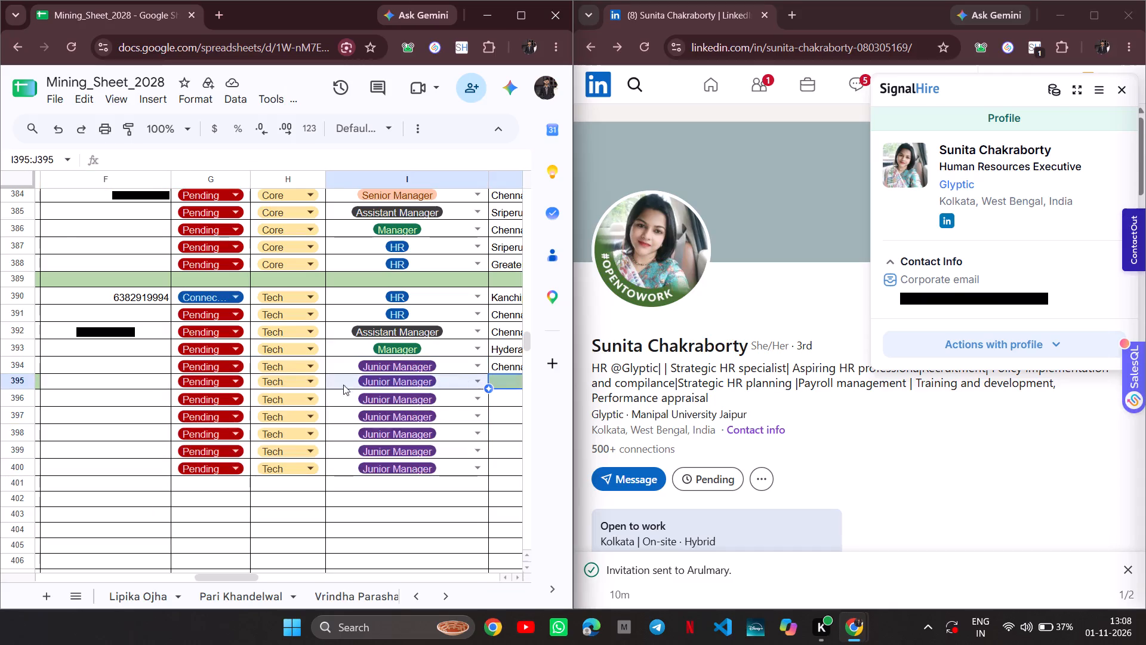
pyautogui.moveTo(343, 385); pyautogui.dragTo(191, 382)
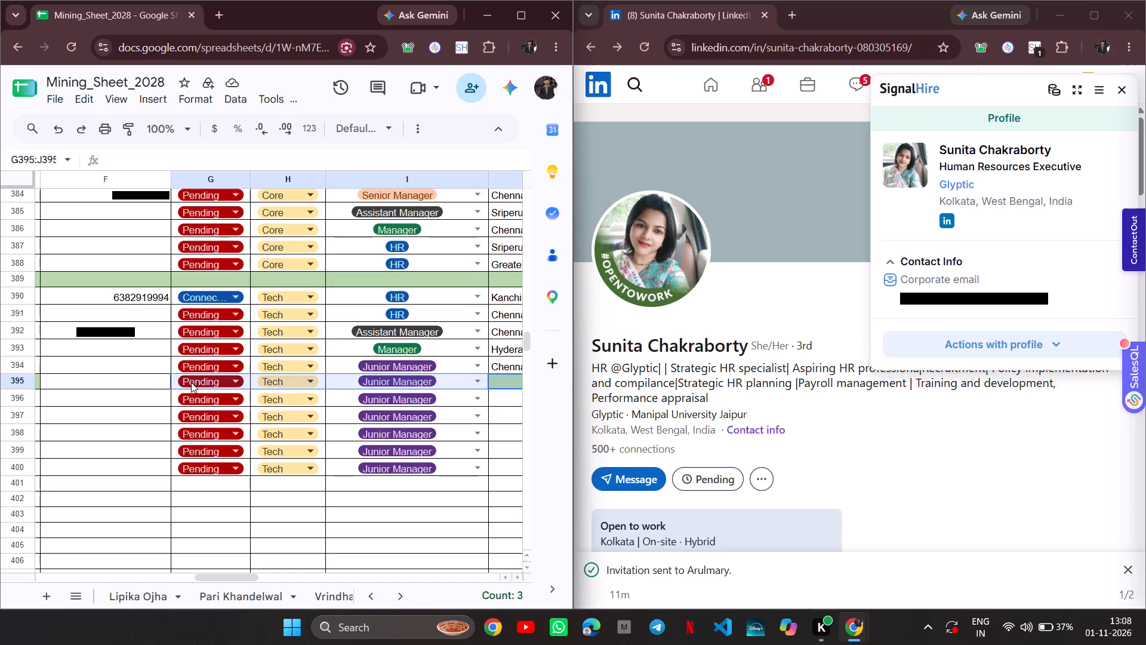
pyautogui.press('BackSpace')
pyautogui.press('BackSpace')
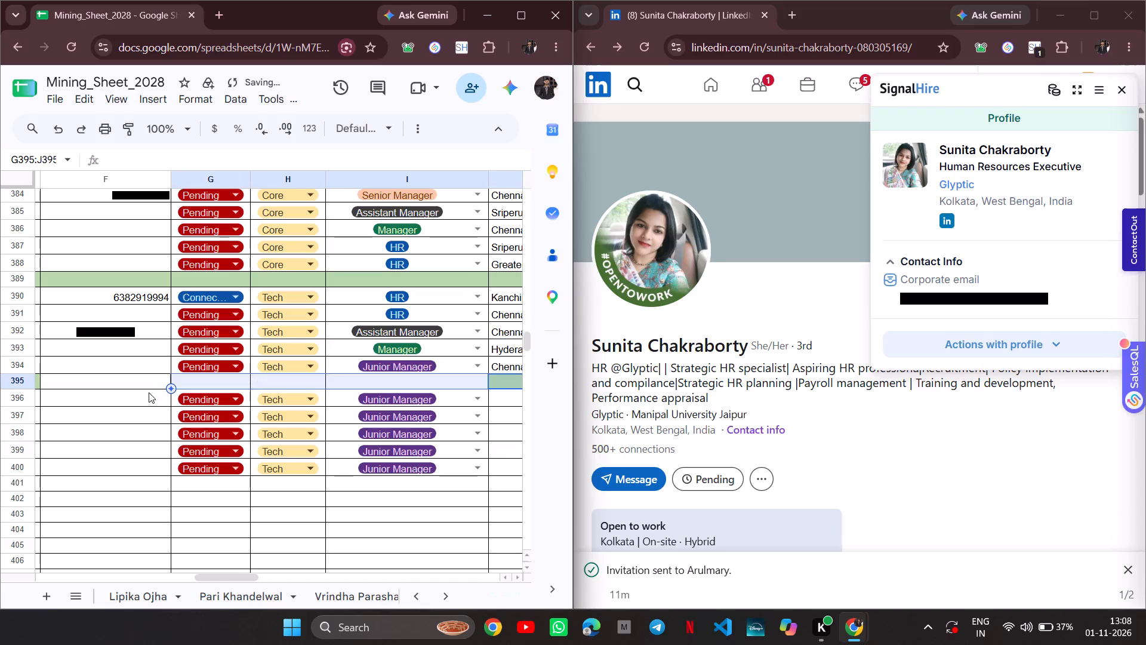
# Fill the whole of row 395 with the light green used for separator rows, and restore the side-by-side window layout.
pyautogui.click(17, 380)
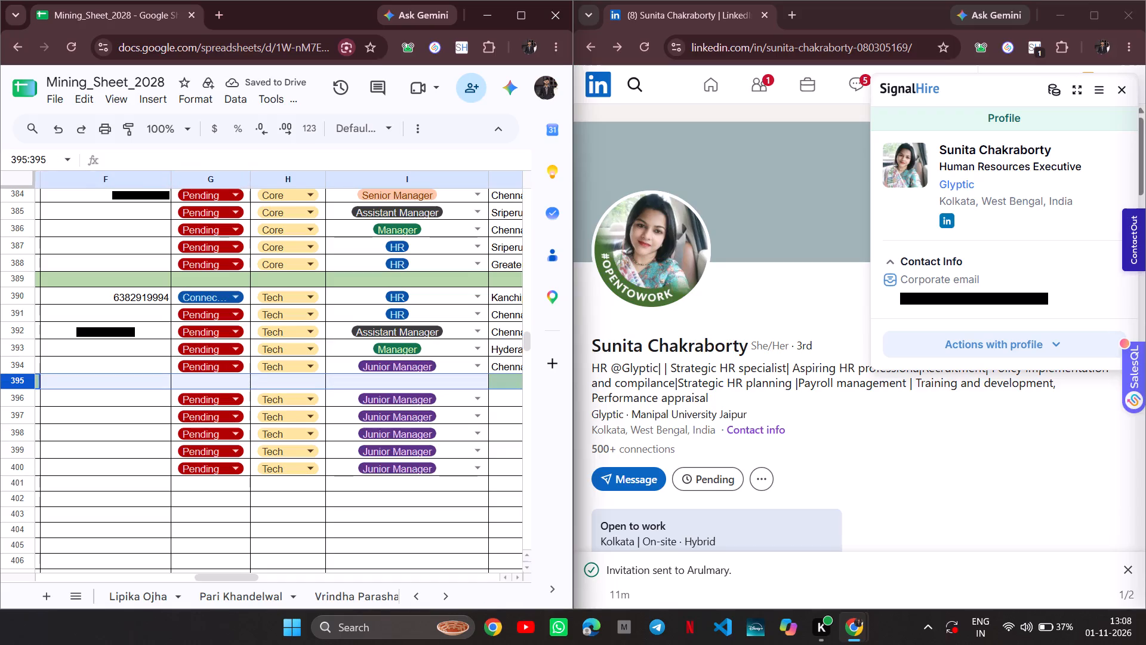
pyautogui.click(519, 17)
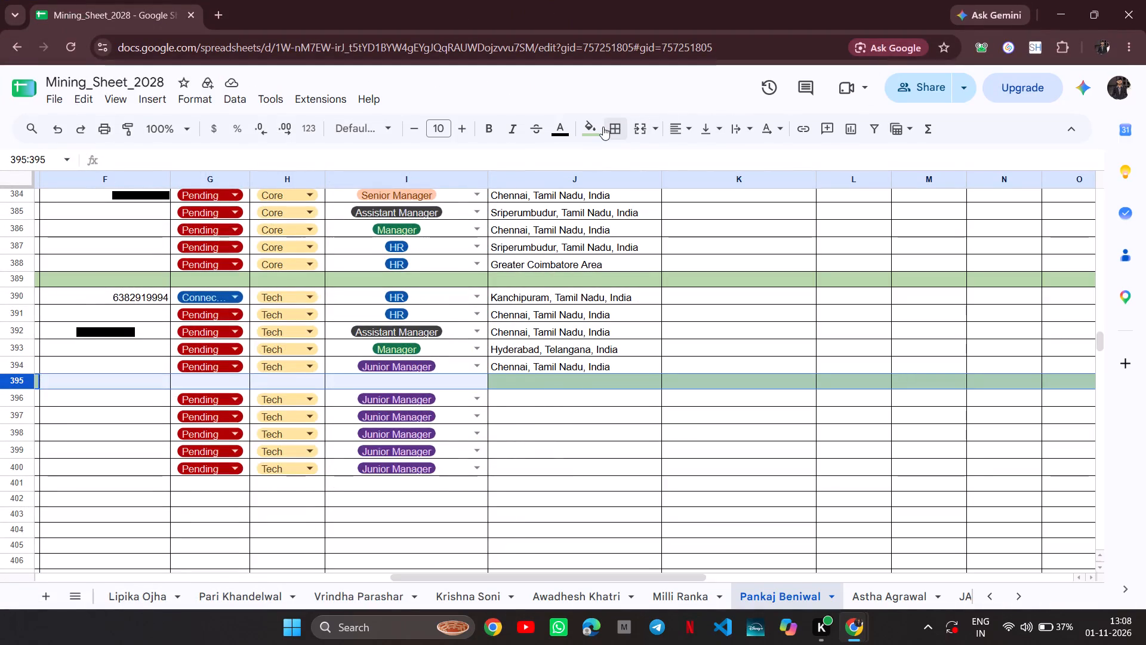
pyautogui.click(596, 125)
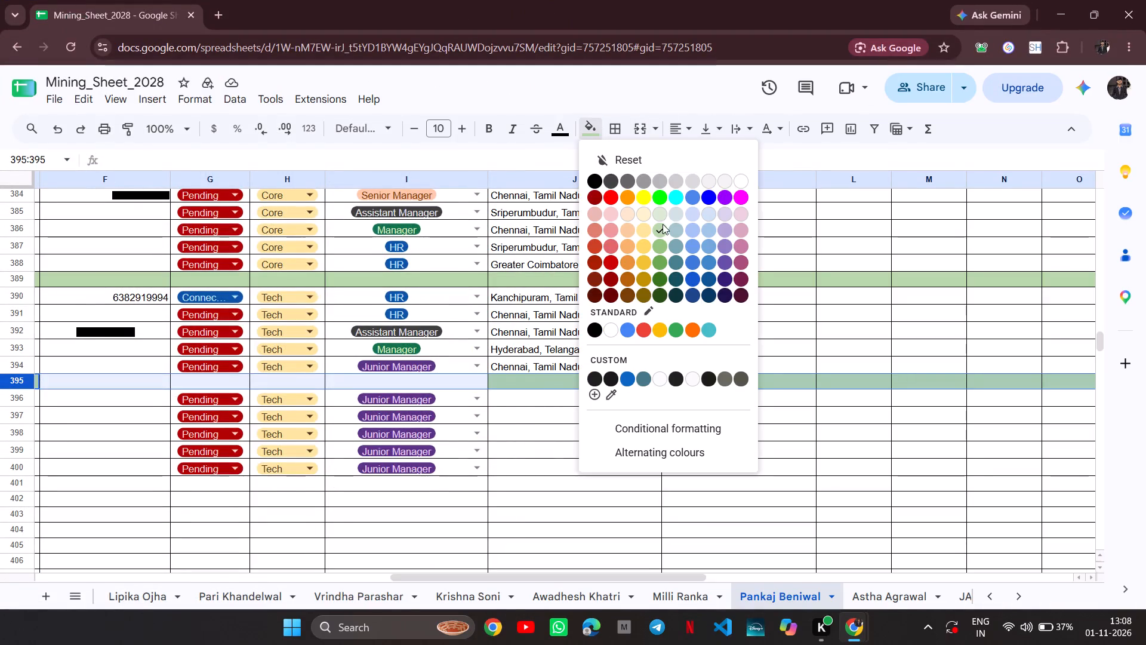
pyautogui.click(663, 226)
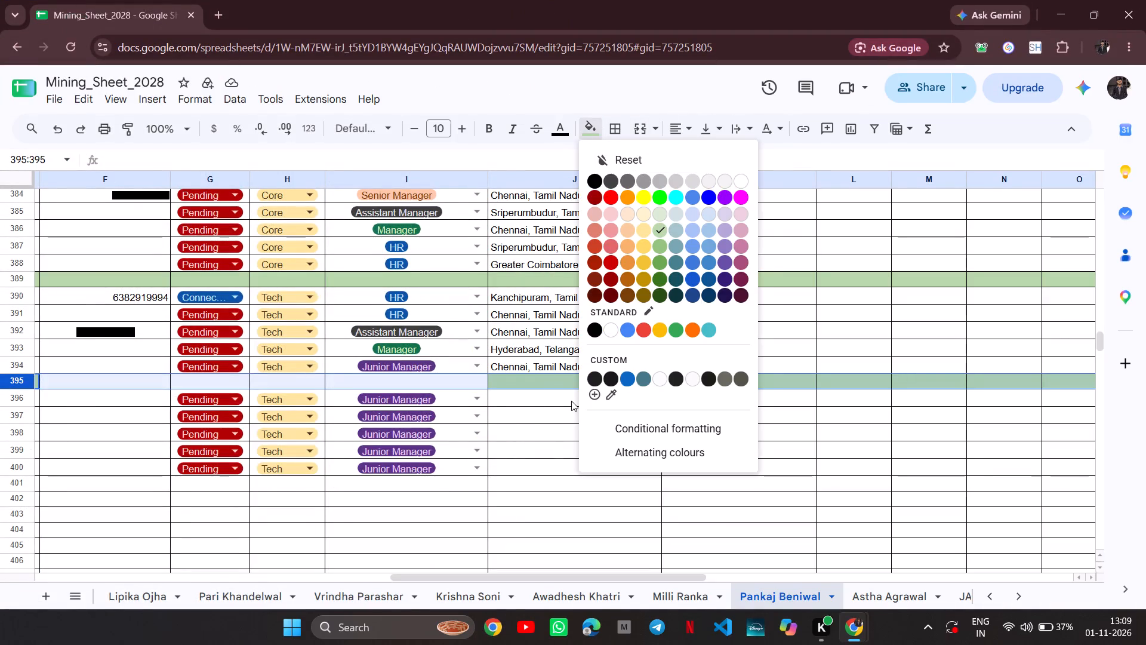
pyautogui.click(571, 401)
pyautogui.hscroll(4, 571, 401)
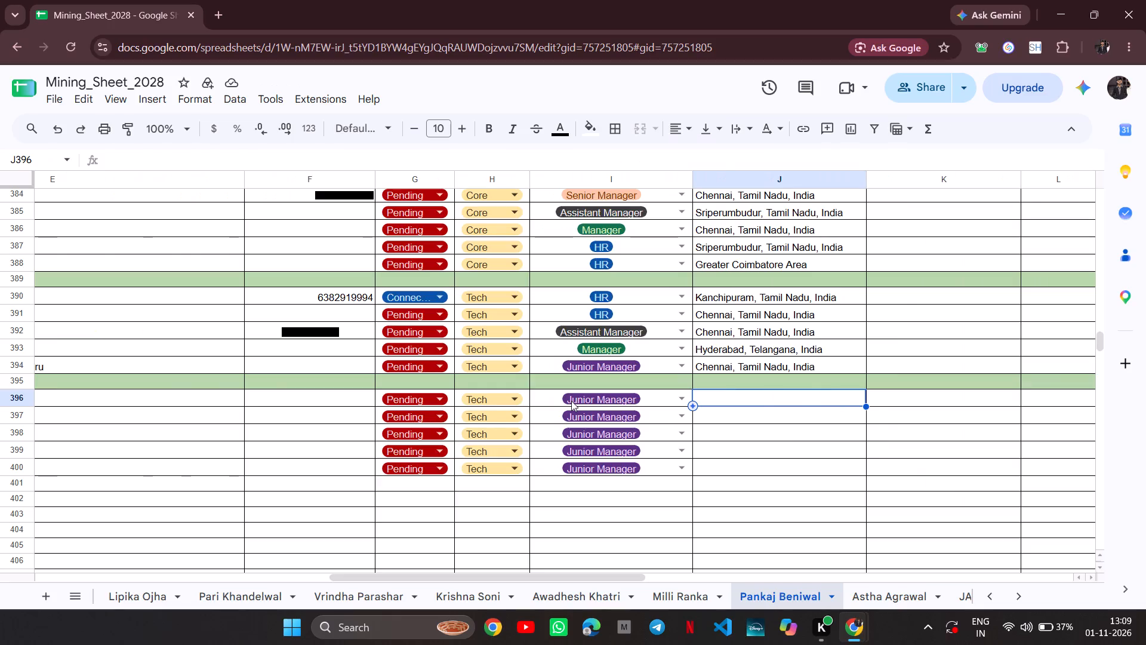
pyautogui.press('super+Left')
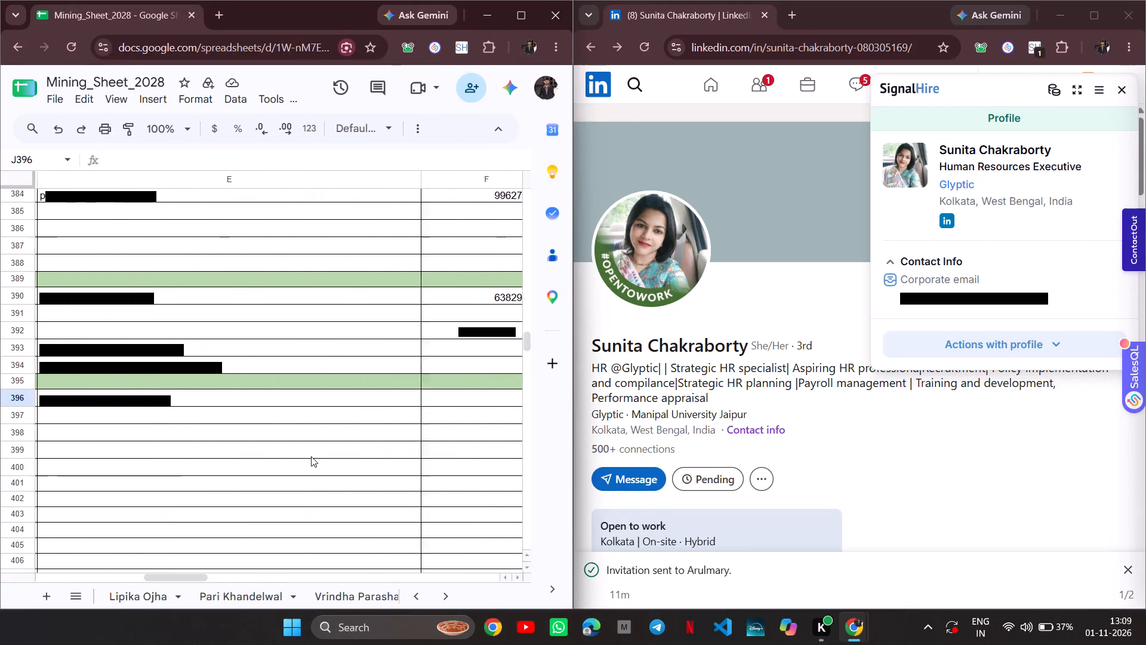
# Set the designation in cell I396 to HR only, removing Junior Manager.
pyautogui.hscroll(-3, 311, 456)
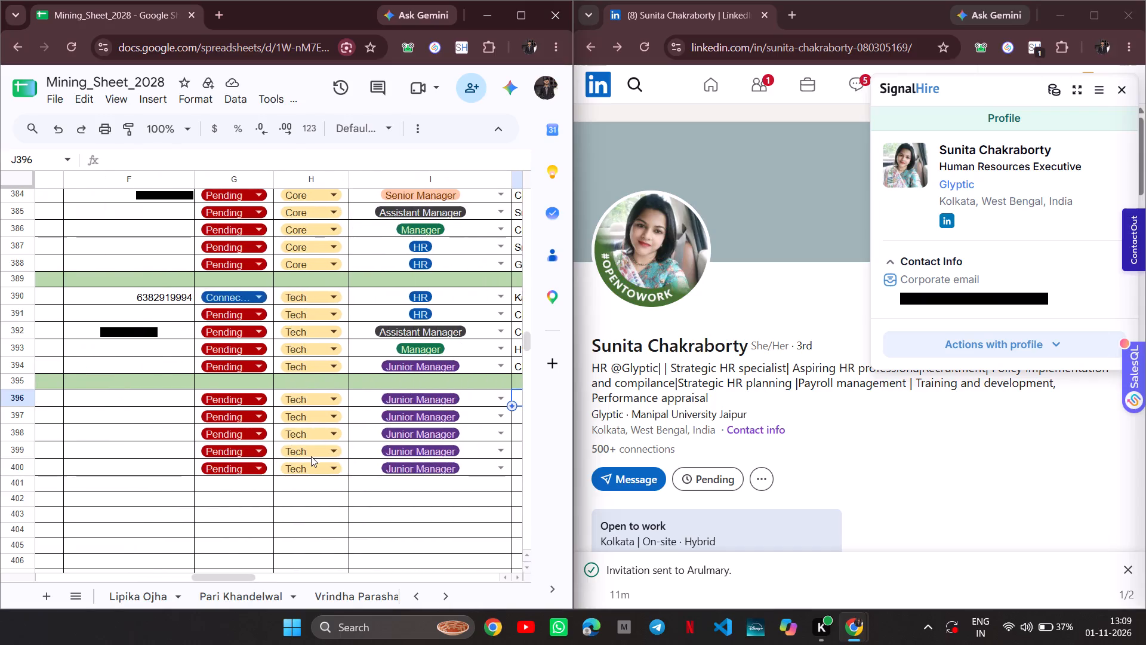
pyautogui.click(500, 400)
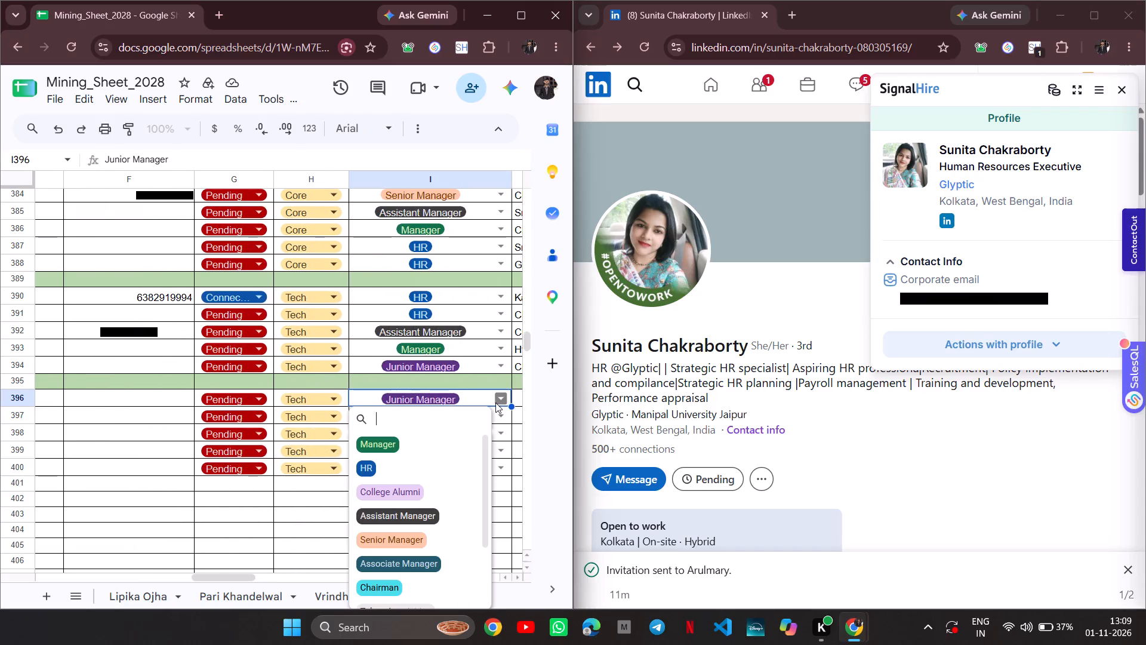
pyautogui.click(431, 467)
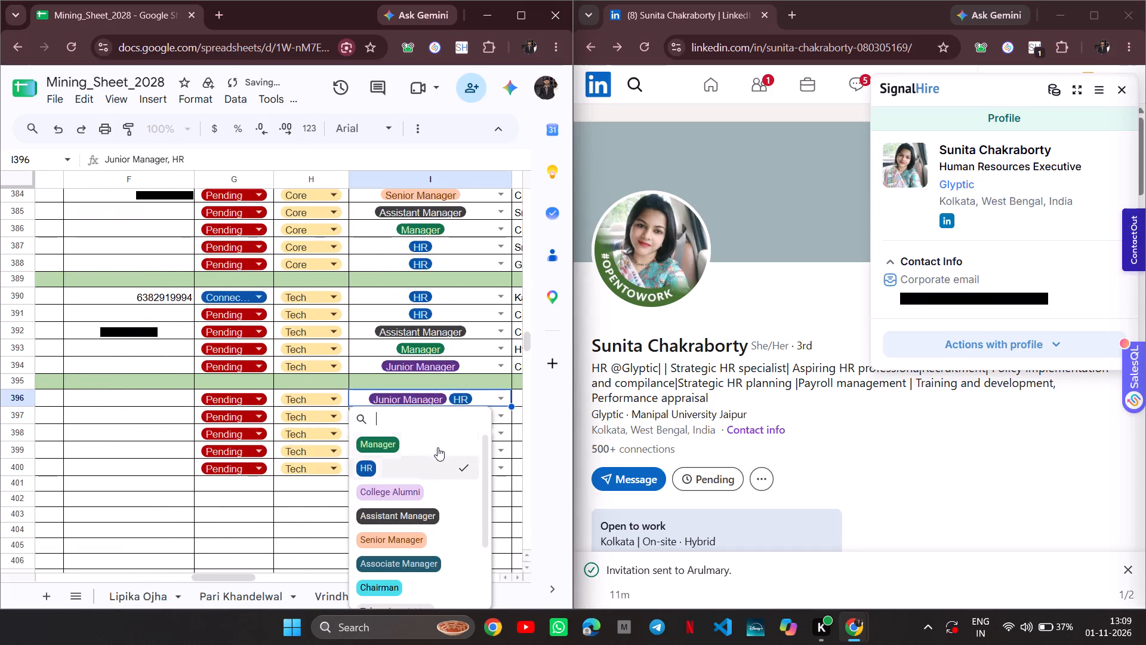
pyautogui.scroll(-2, 430, 502)
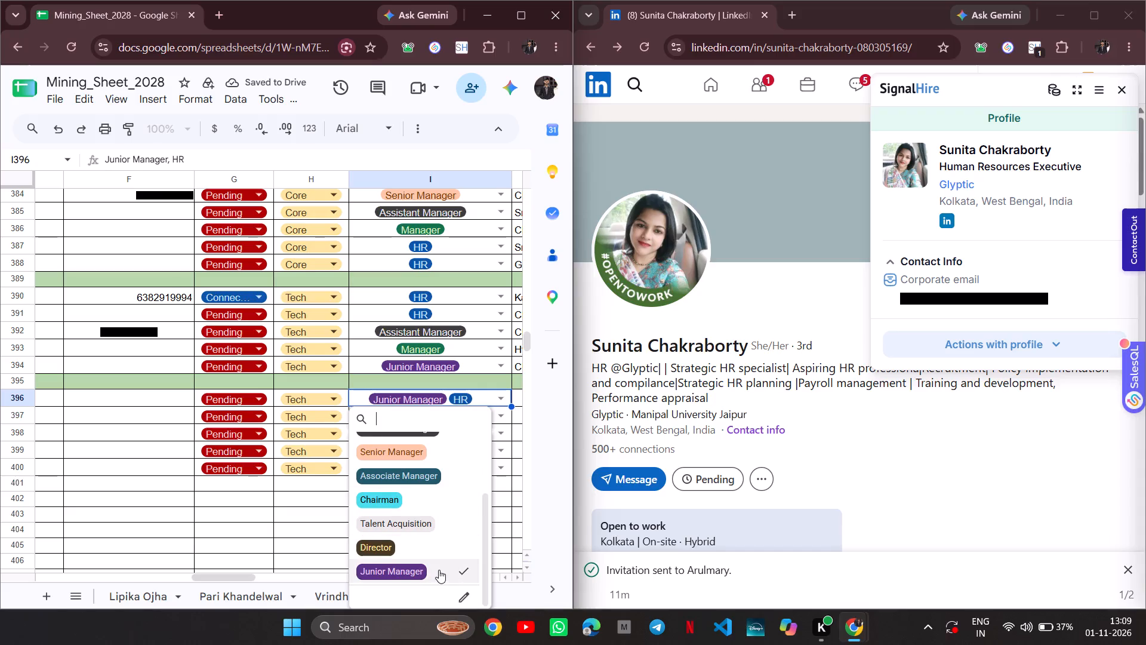
pyautogui.click(439, 570)
pyautogui.rightClick(309, 548)
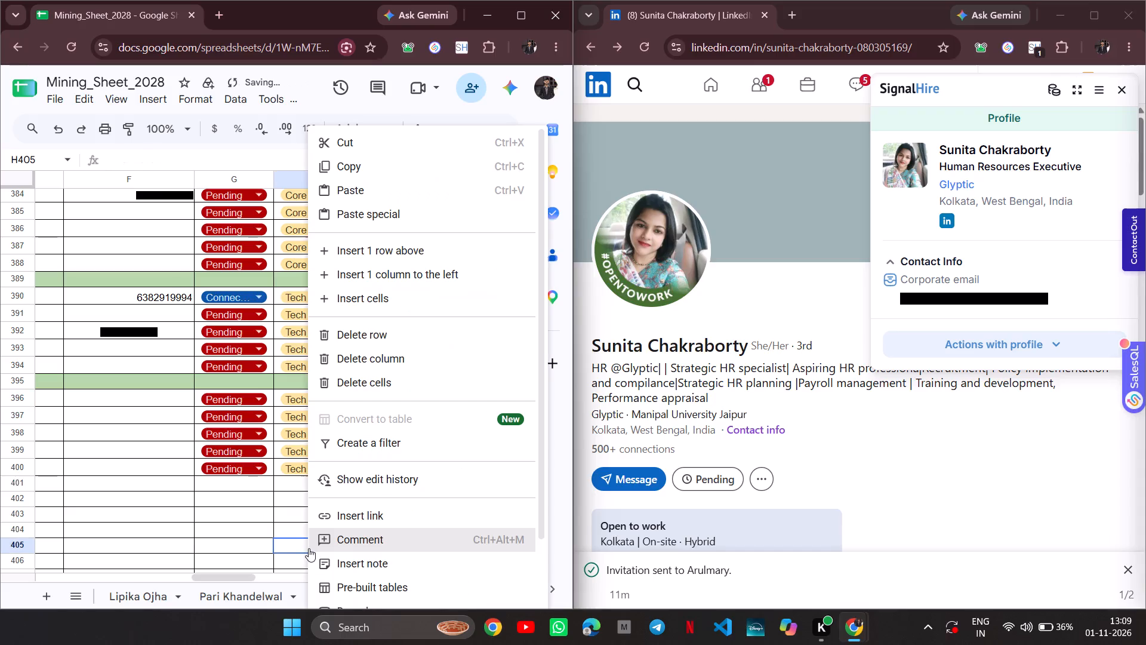
pyautogui.click(278, 541)
# Copy the location Kolkata, West Bengal, India from the Glyptic HR contact's LinkedIn profile into cell J396.
pyautogui.hscroll(-3, 278, 541)
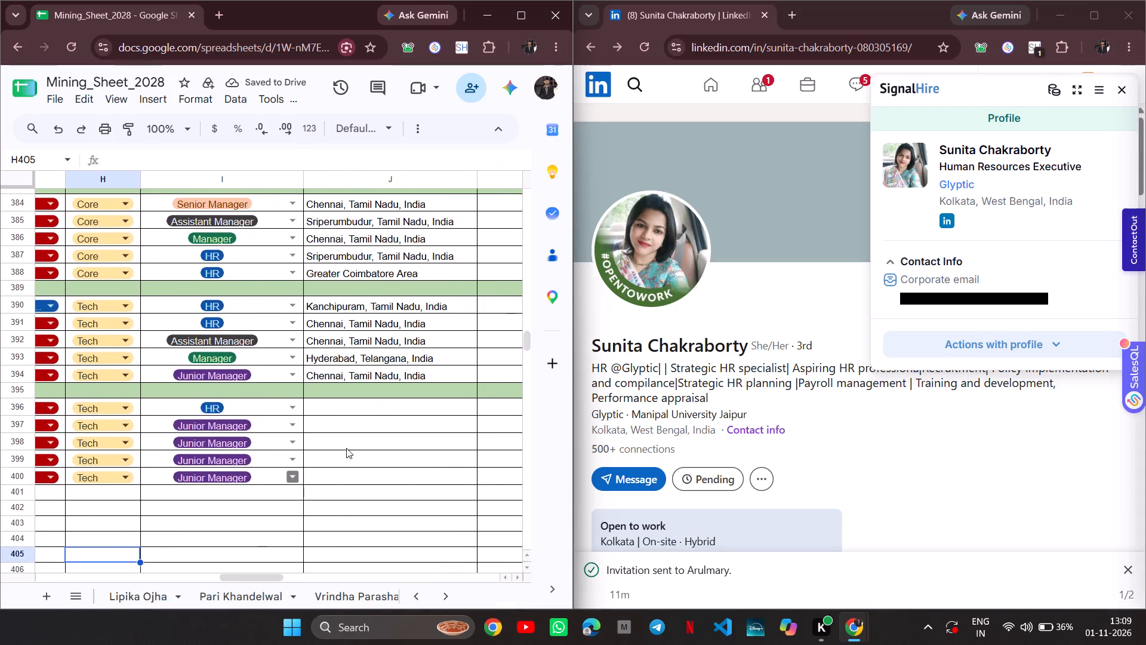
pyautogui.click(370, 413)
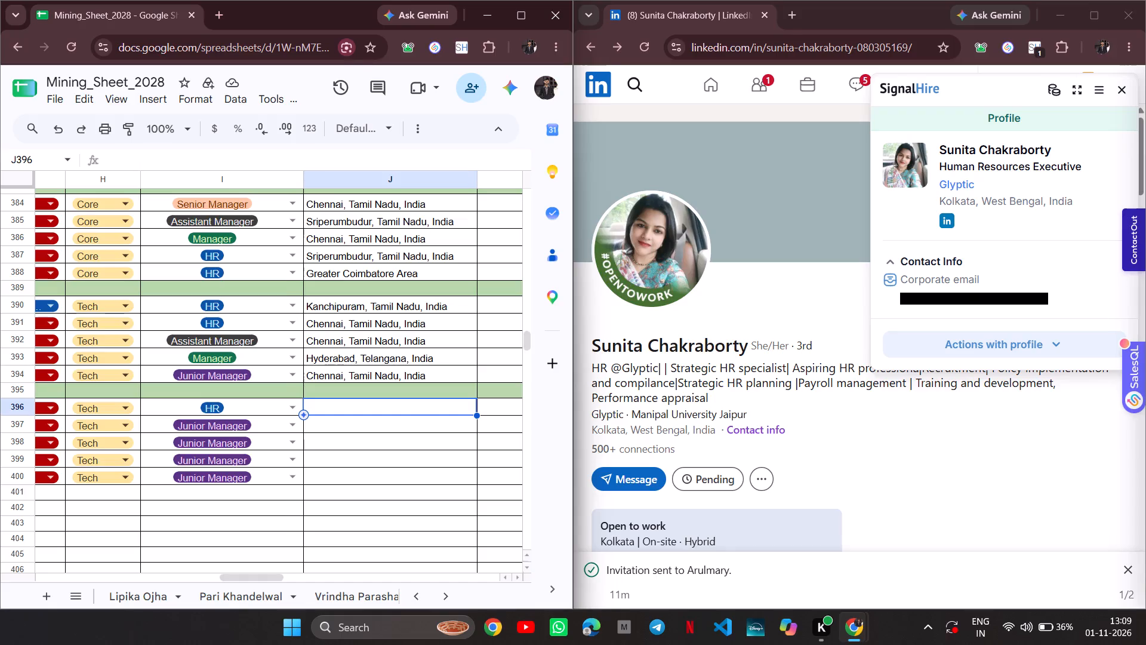
pyautogui.moveTo(714, 430); pyautogui.dragTo(591, 431)
pyautogui.hotkey('ctrl', 'c')
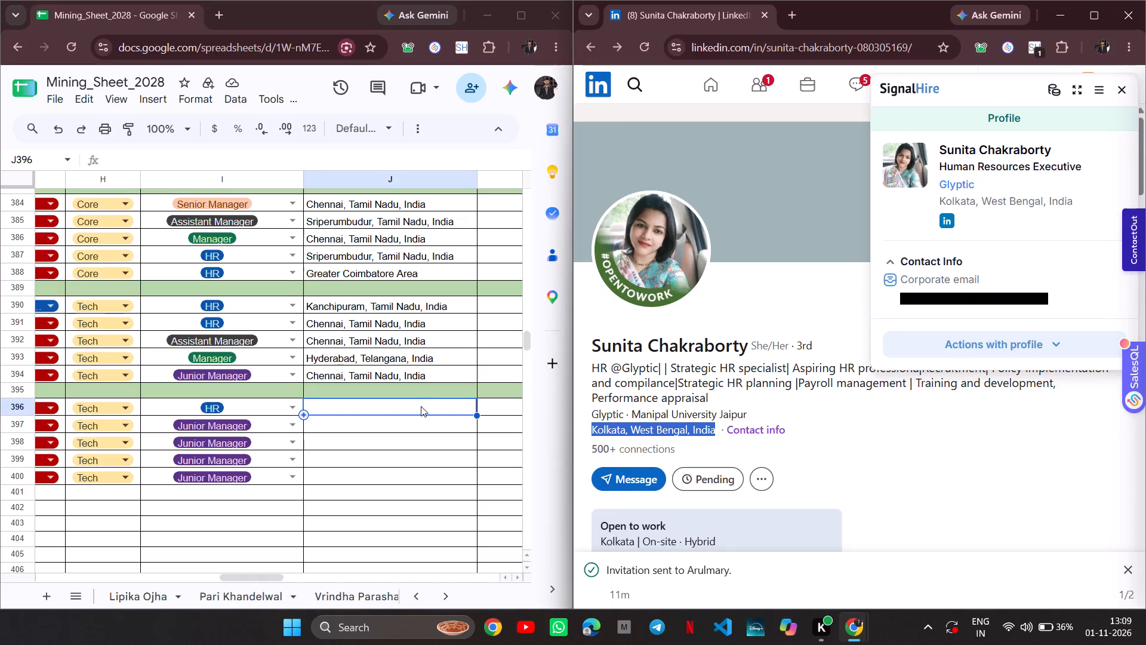
pyautogui.doubleClick(421, 407)
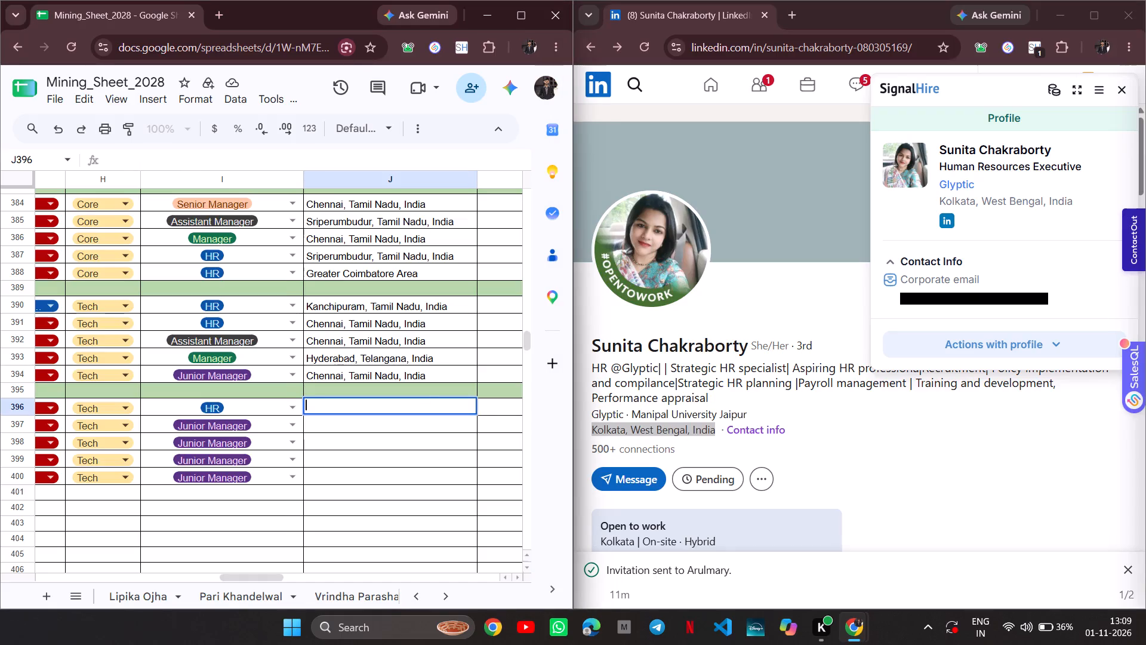
pyautogui.hotkey('ctrl', 'v')
pyautogui.click(421, 407)
pyautogui.click(418, 423)
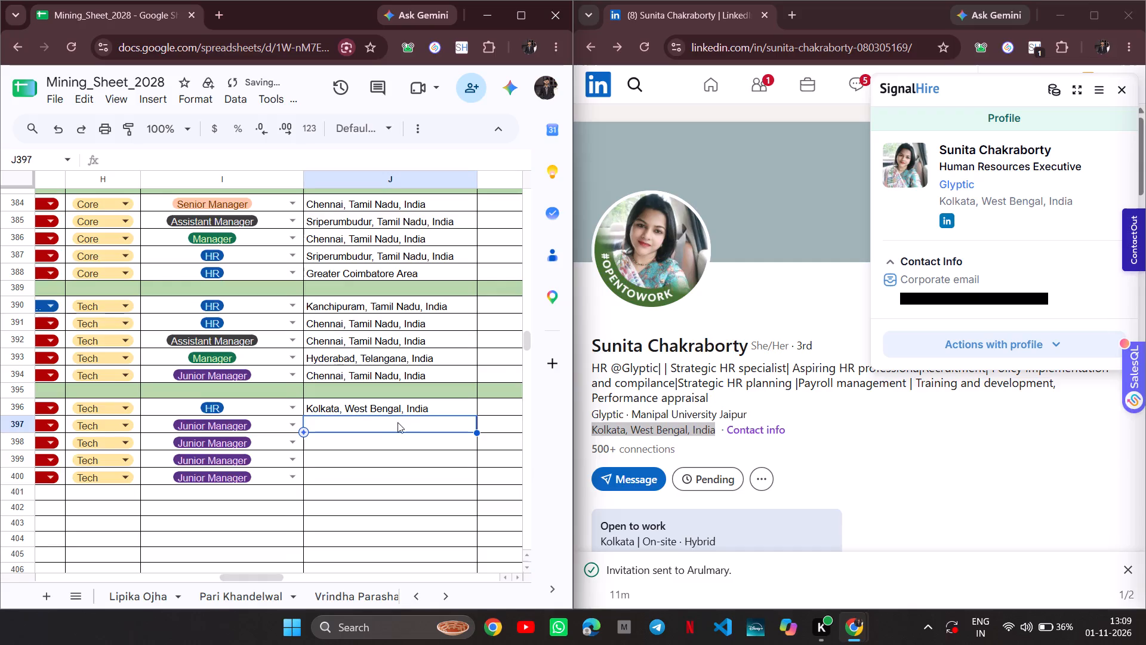
# Return to the name column and select the empty cell C397 for the next Glyptic contact.
pyautogui.hscroll(11, 397, 422)
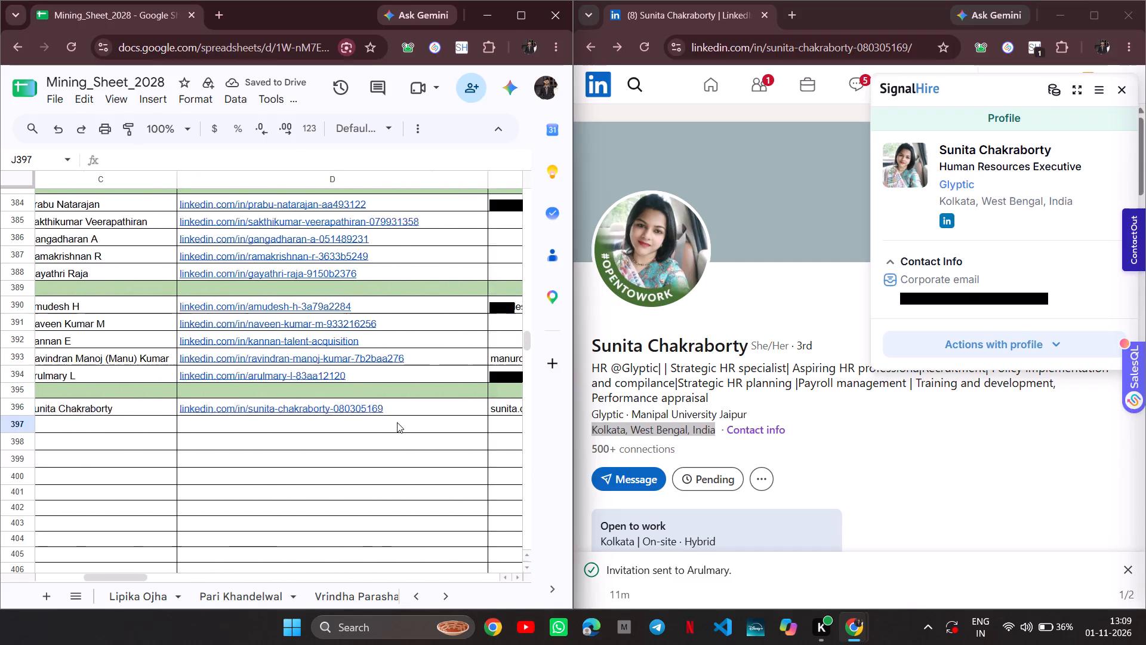
pyautogui.hscroll(3, 397, 422)
pyautogui.click(415, 428)
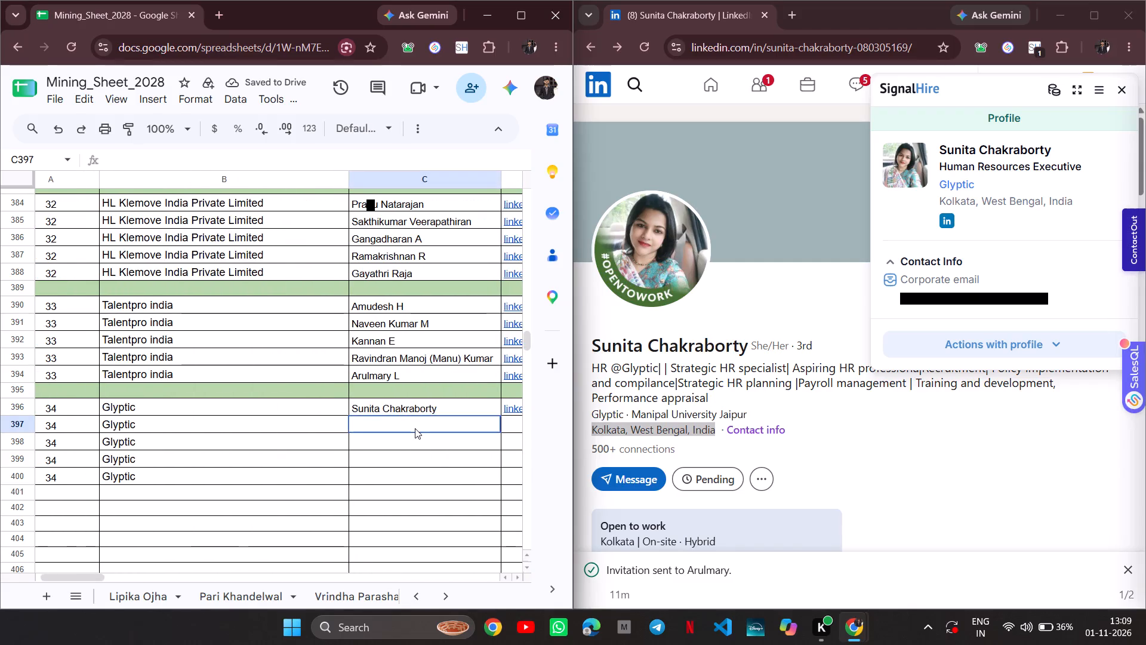
# Close the contact finder, return to Glyptic's LinkedIn people page, and replace the hr keyword filter with manager.
pyautogui.click(1126, 96)
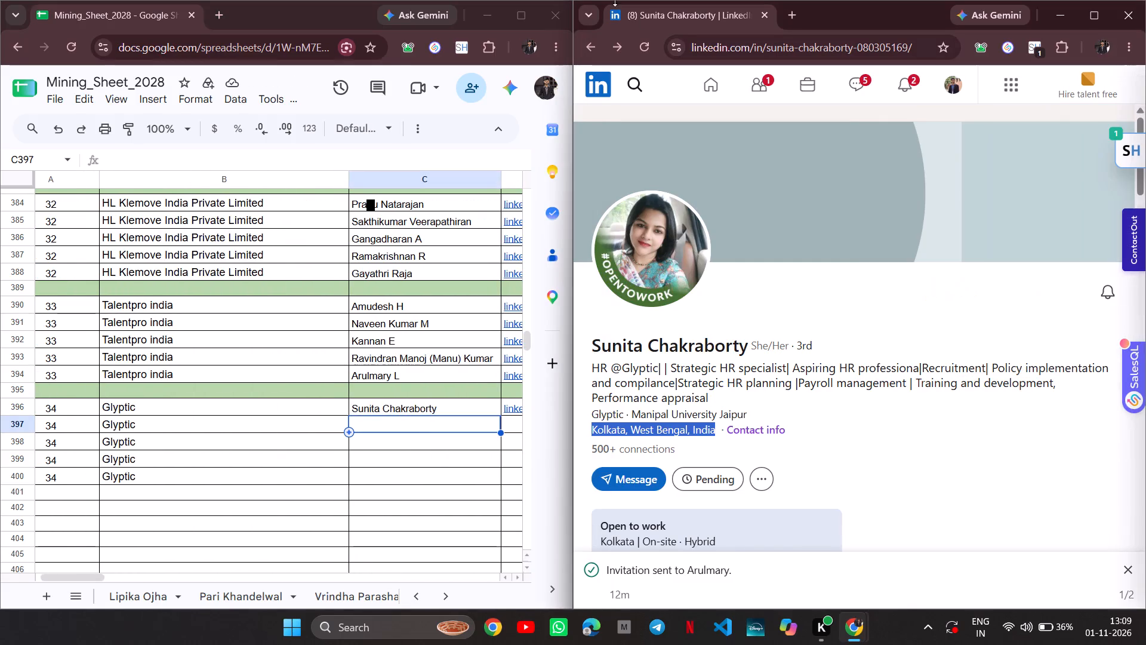
pyautogui.click(589, 46)
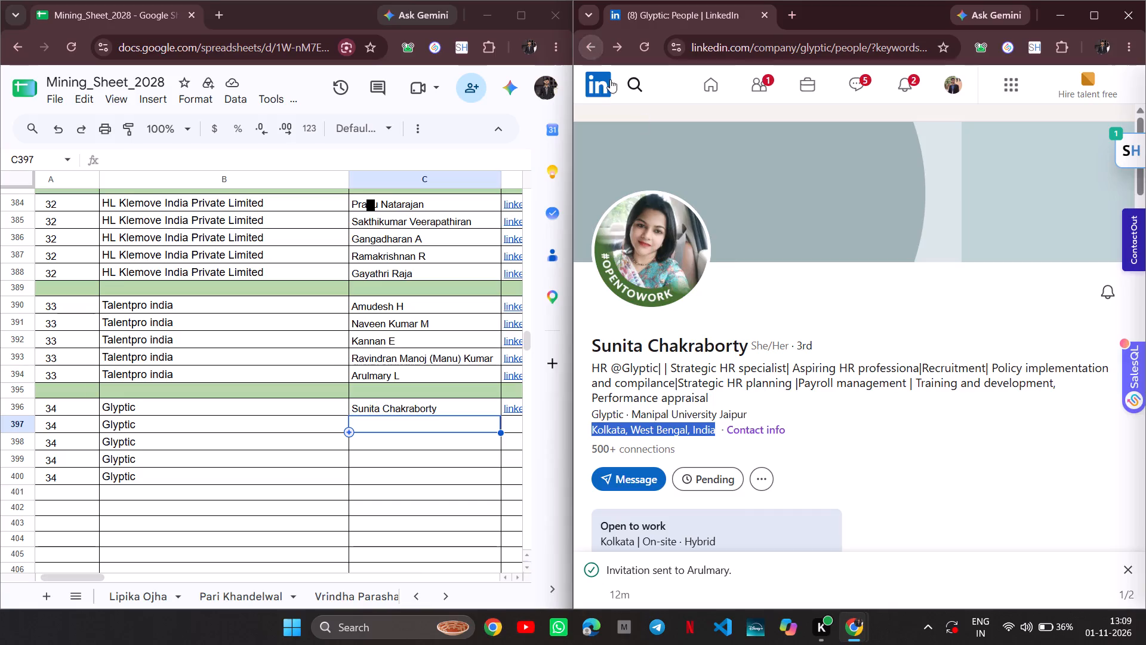
pyautogui.scroll(-5, 744, 286)
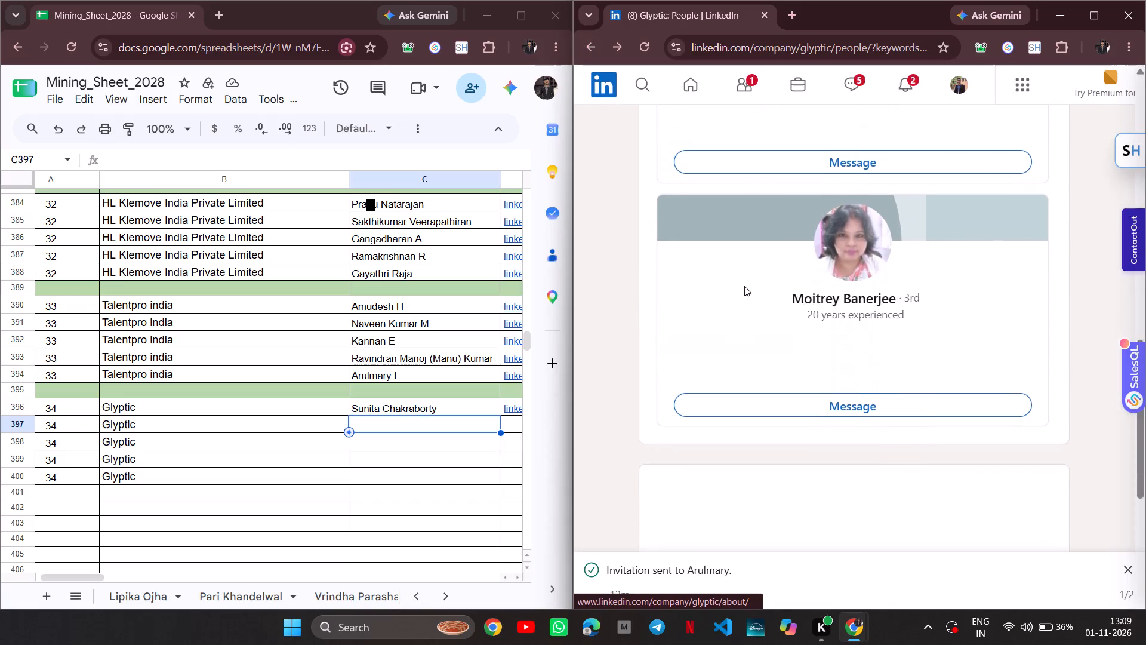
pyautogui.scroll(-1, 744, 286)
pyautogui.scroll(-4, 839, 297)
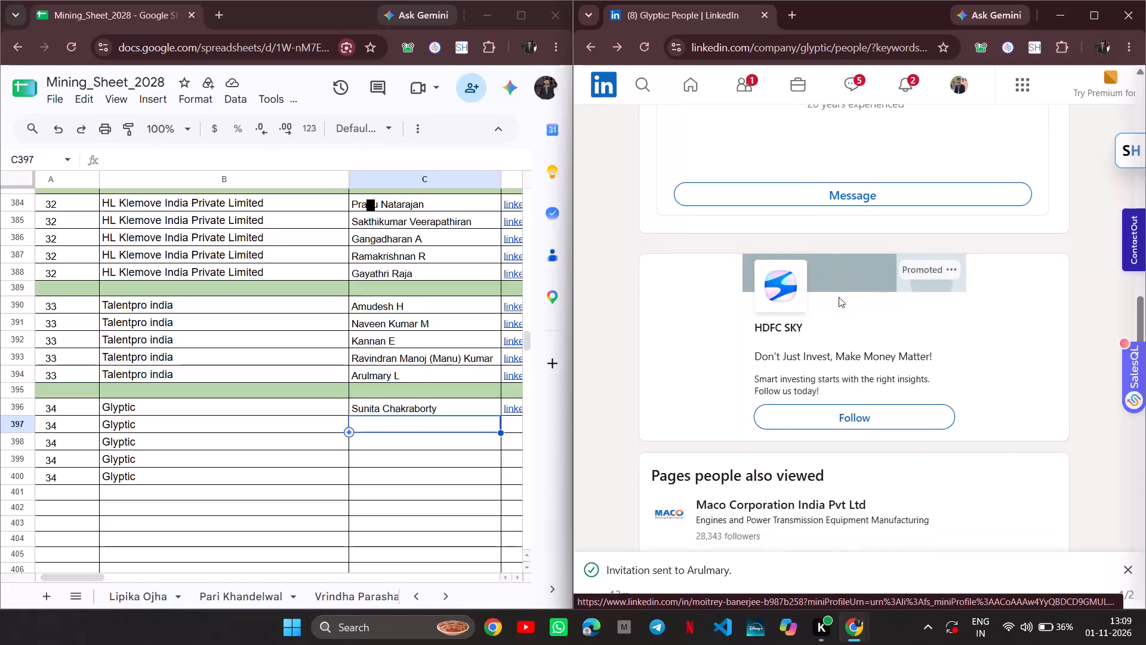
pyautogui.scroll(10, 839, 297)
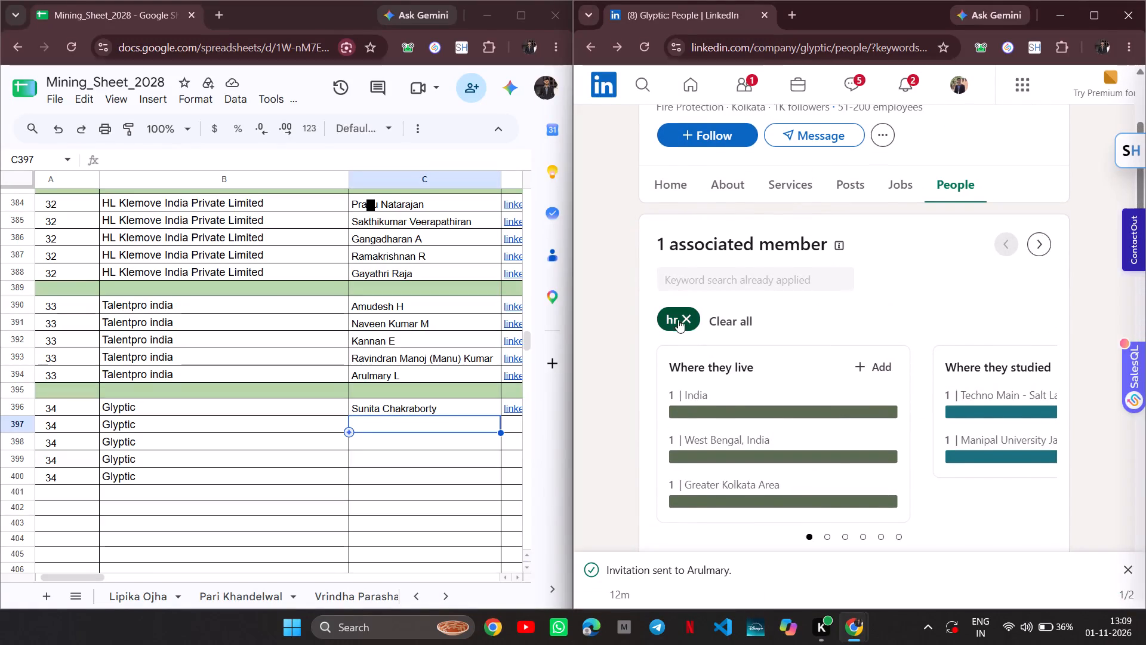
pyautogui.click(685, 317)
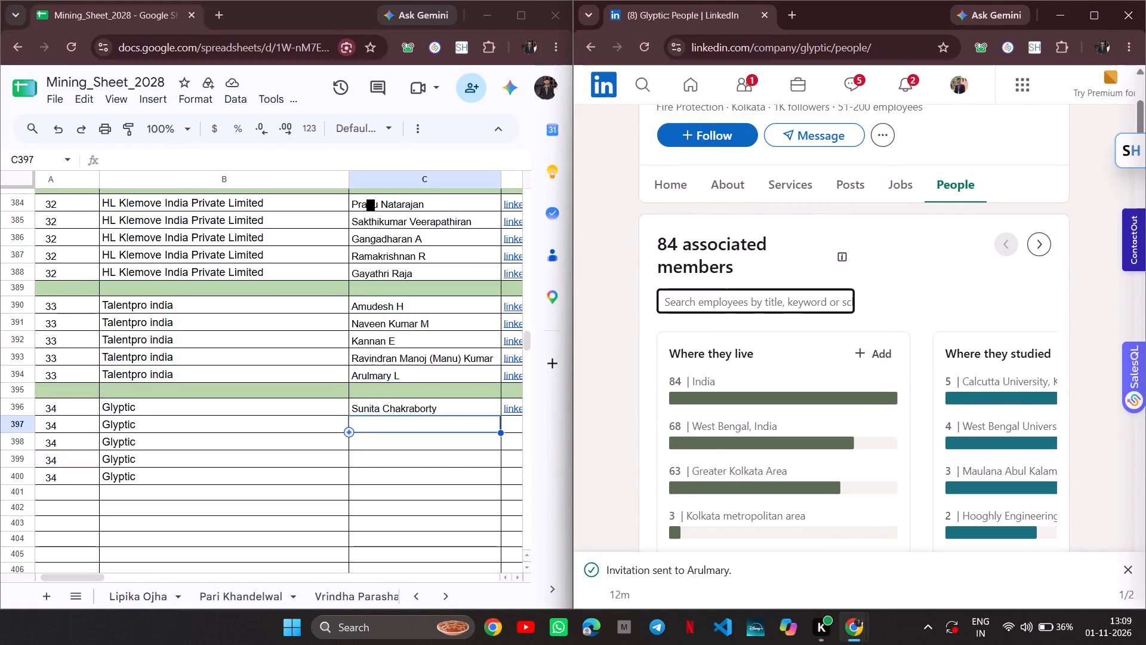
pyautogui.write('manager')
pyautogui.press('Return')
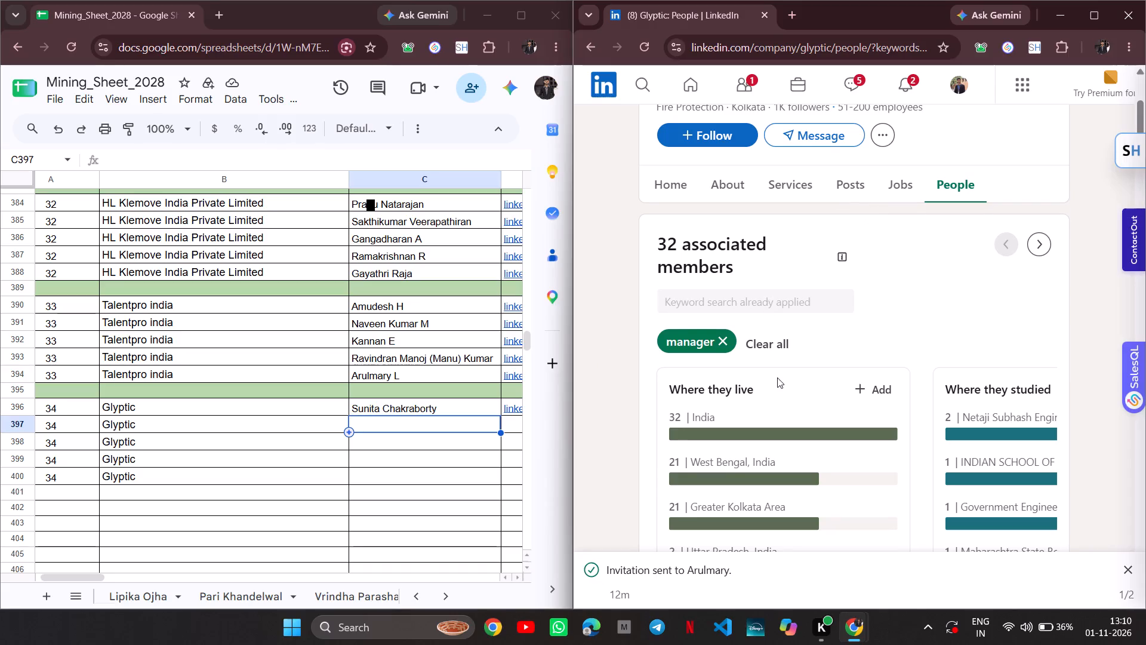
pyautogui.scroll(-5, 777, 377)
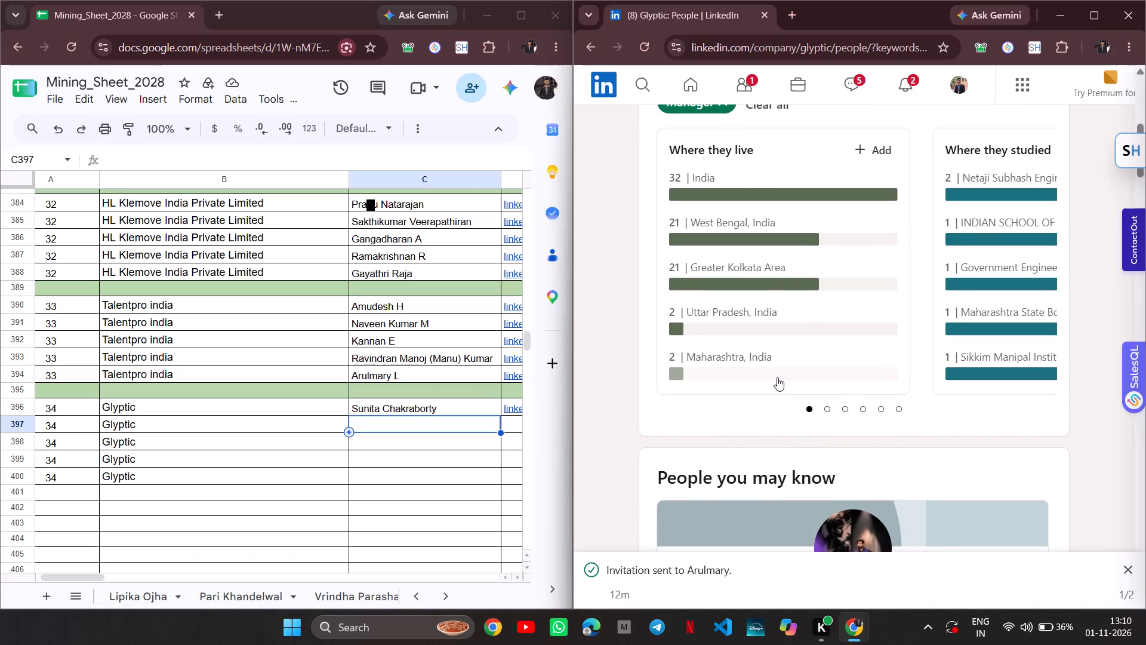
# Close the browser window holding Mining_Sheet_2028.
pyautogui.click(566, 13)
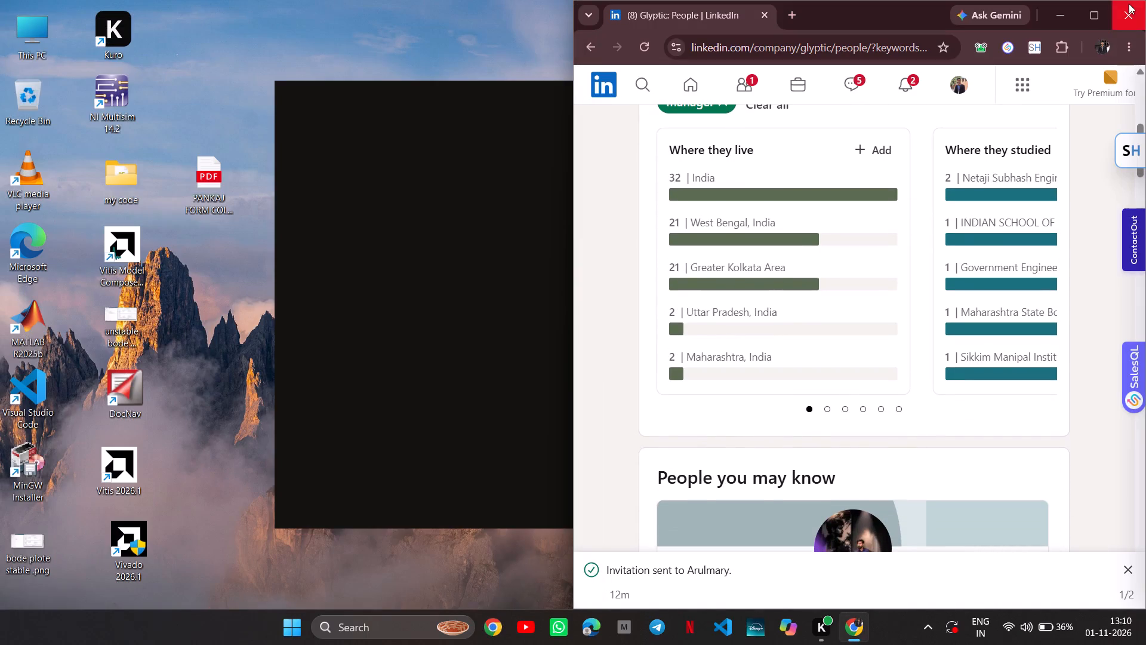